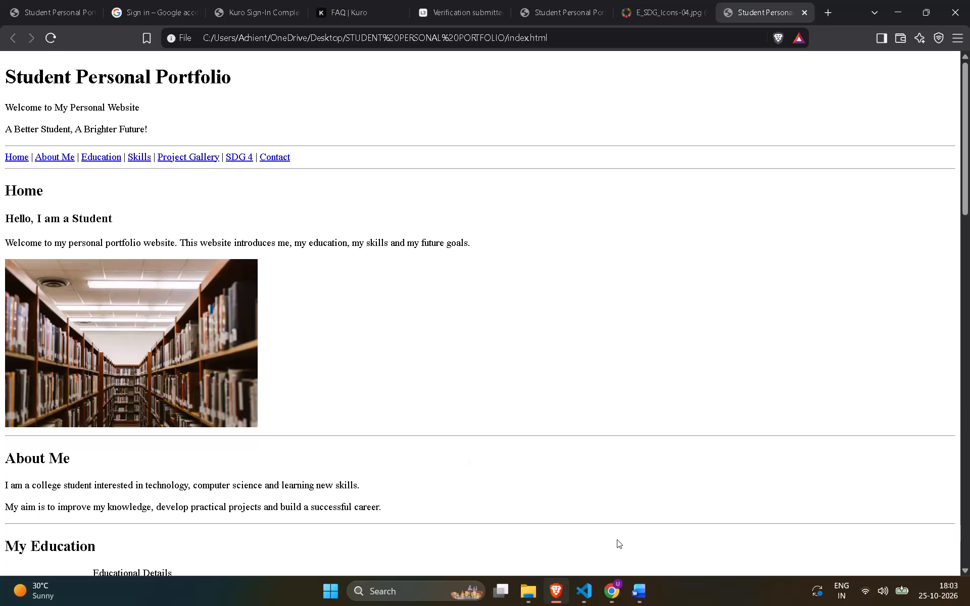
pyautogui.click(644, 600)
pyautogui.click(607, 590)
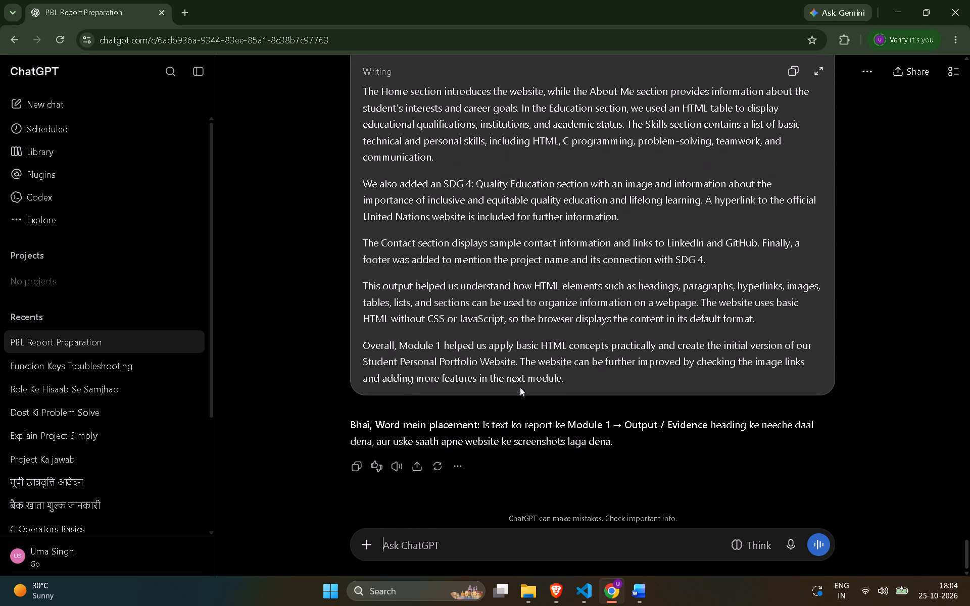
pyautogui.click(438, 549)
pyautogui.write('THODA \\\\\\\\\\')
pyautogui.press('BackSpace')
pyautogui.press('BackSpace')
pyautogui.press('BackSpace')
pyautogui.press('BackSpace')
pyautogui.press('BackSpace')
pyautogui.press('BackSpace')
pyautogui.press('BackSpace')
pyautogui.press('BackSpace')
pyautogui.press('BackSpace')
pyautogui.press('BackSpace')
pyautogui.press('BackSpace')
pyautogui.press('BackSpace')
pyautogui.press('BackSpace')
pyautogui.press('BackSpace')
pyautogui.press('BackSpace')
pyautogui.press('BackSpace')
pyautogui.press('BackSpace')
# Copy the generated "Module 1: Output / Evidence" text and switch to the progress report in Word.
pyautogui.scroll(2, 507, 280)
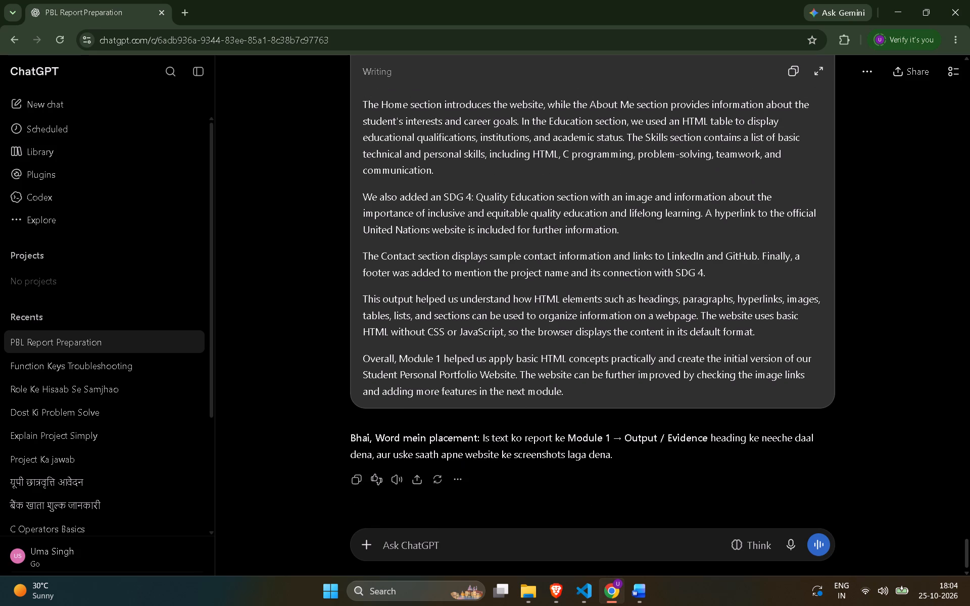
pyautogui.scroll(4, 507, 280)
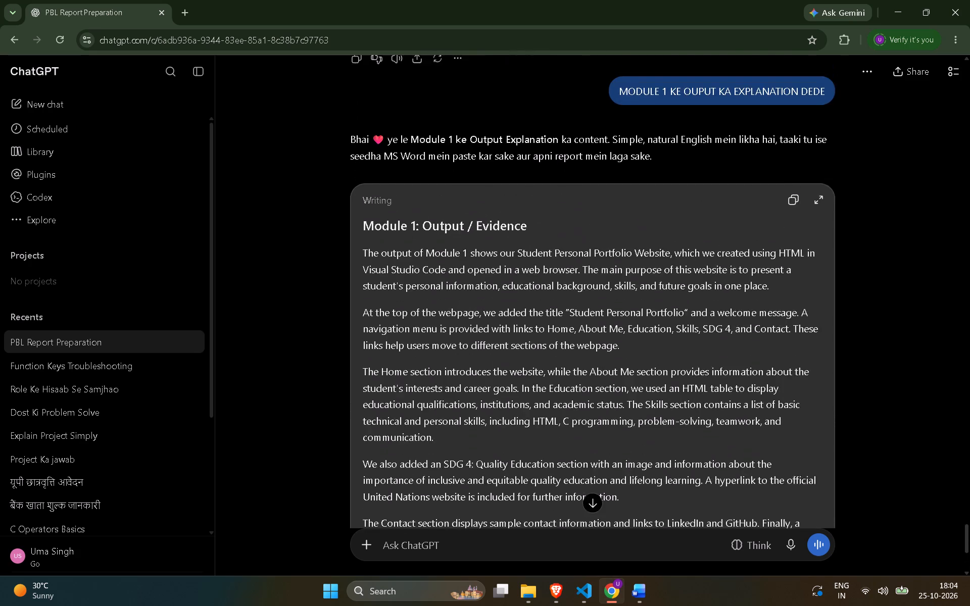
pyautogui.hscroll(1, 507, 280)
pyautogui.click(791, 193)
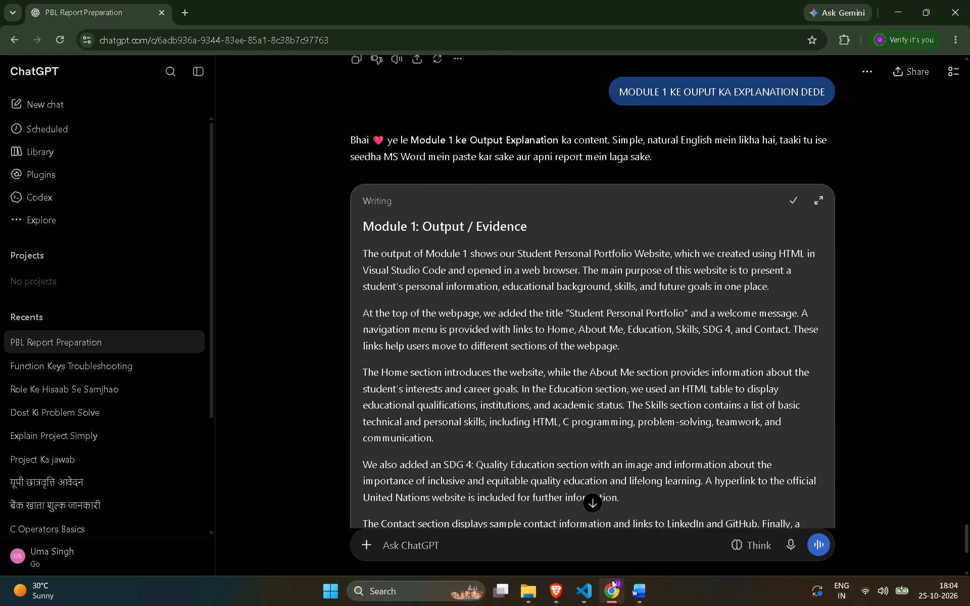
pyautogui.click(643, 600)
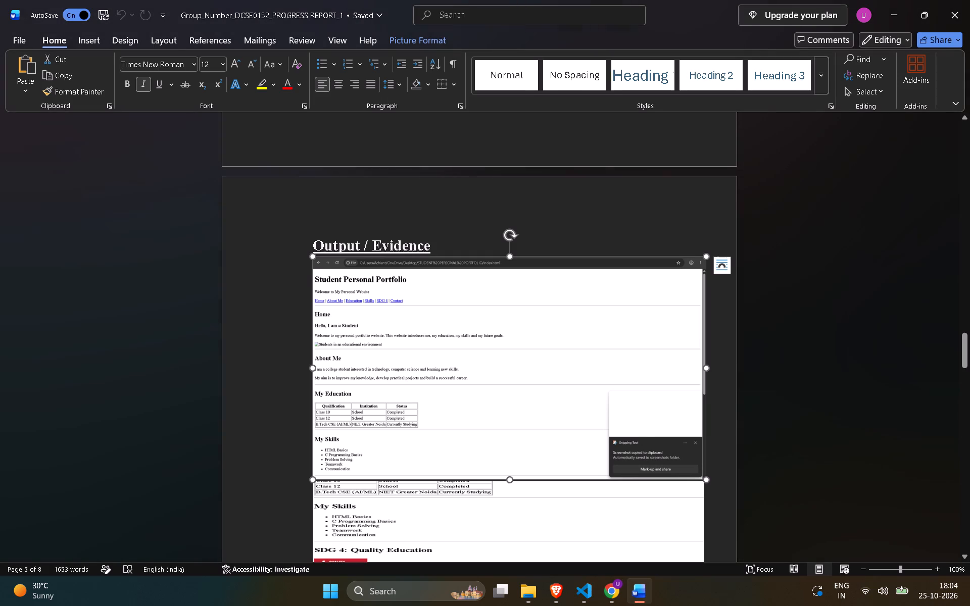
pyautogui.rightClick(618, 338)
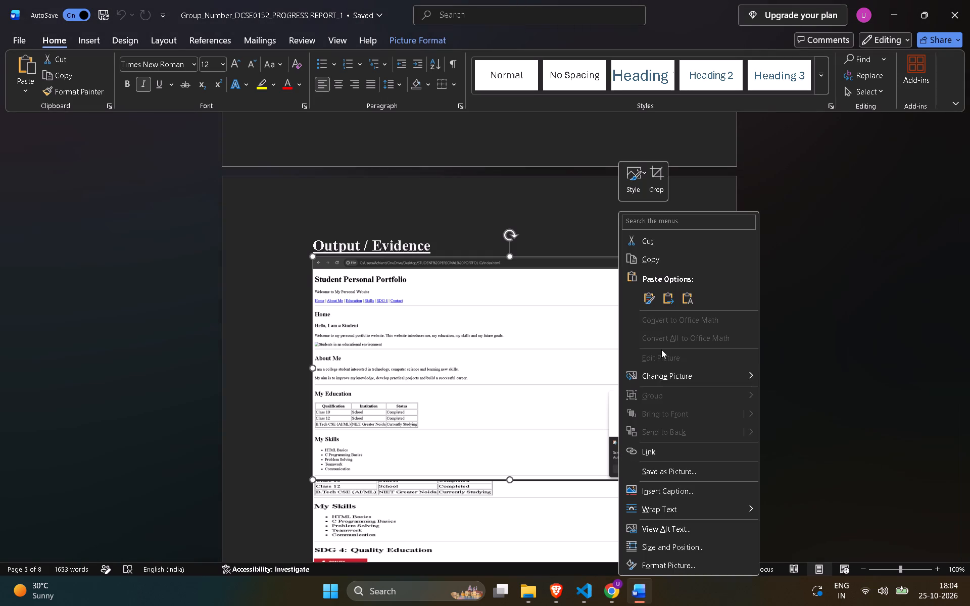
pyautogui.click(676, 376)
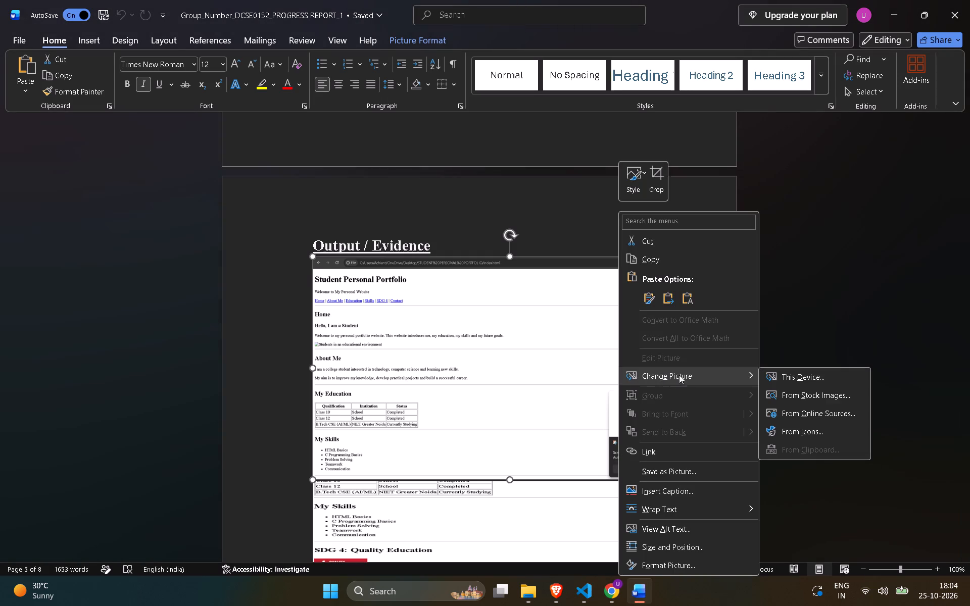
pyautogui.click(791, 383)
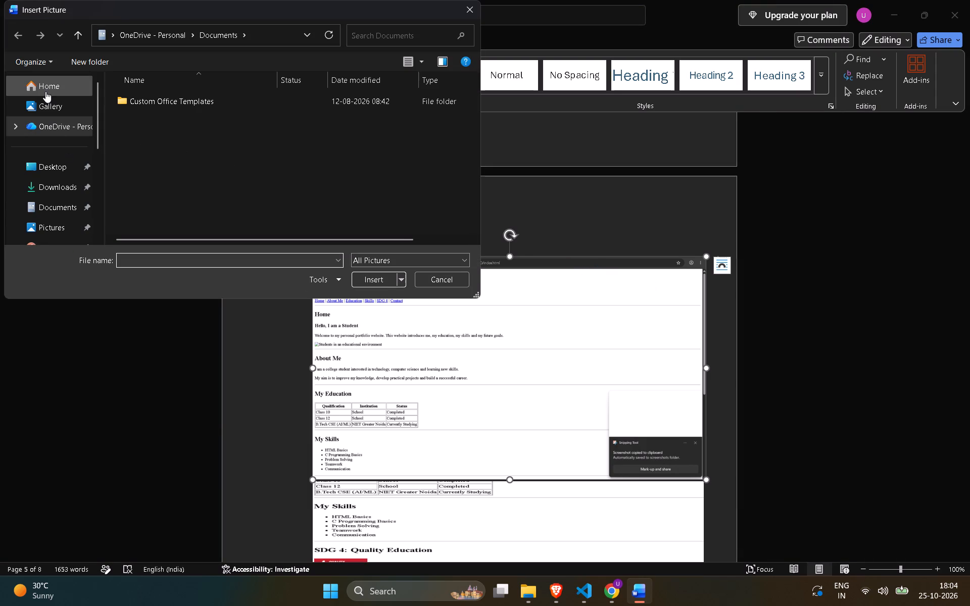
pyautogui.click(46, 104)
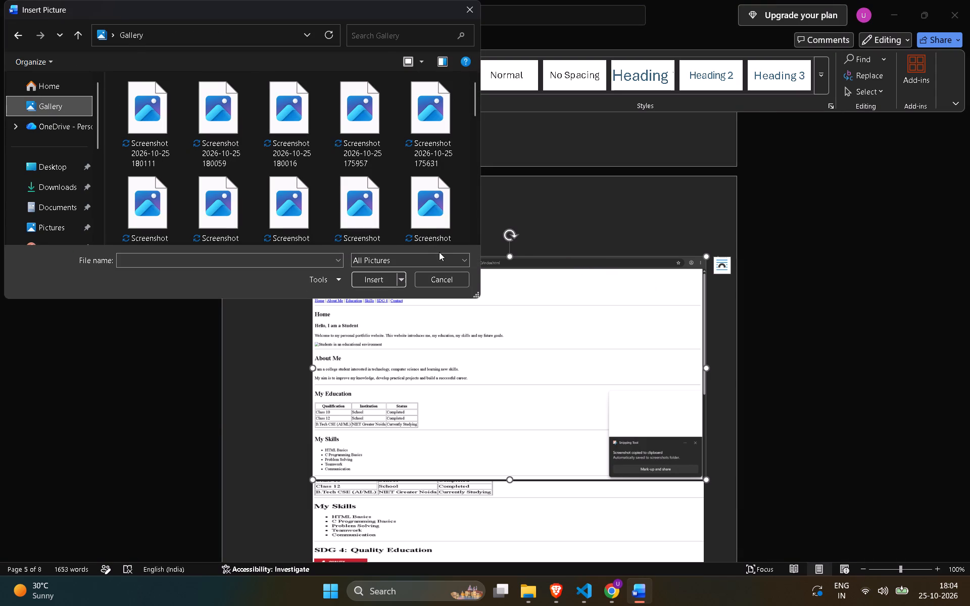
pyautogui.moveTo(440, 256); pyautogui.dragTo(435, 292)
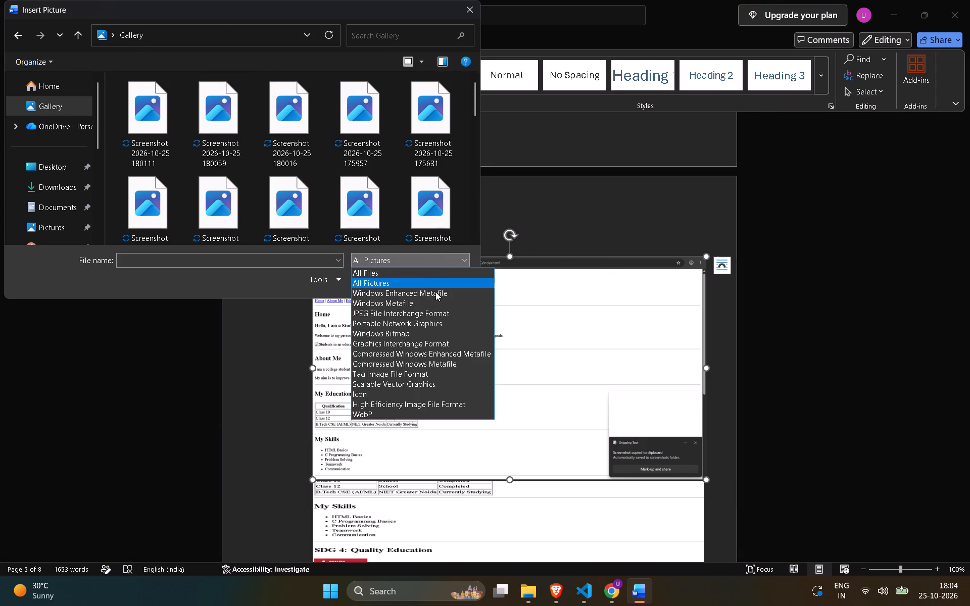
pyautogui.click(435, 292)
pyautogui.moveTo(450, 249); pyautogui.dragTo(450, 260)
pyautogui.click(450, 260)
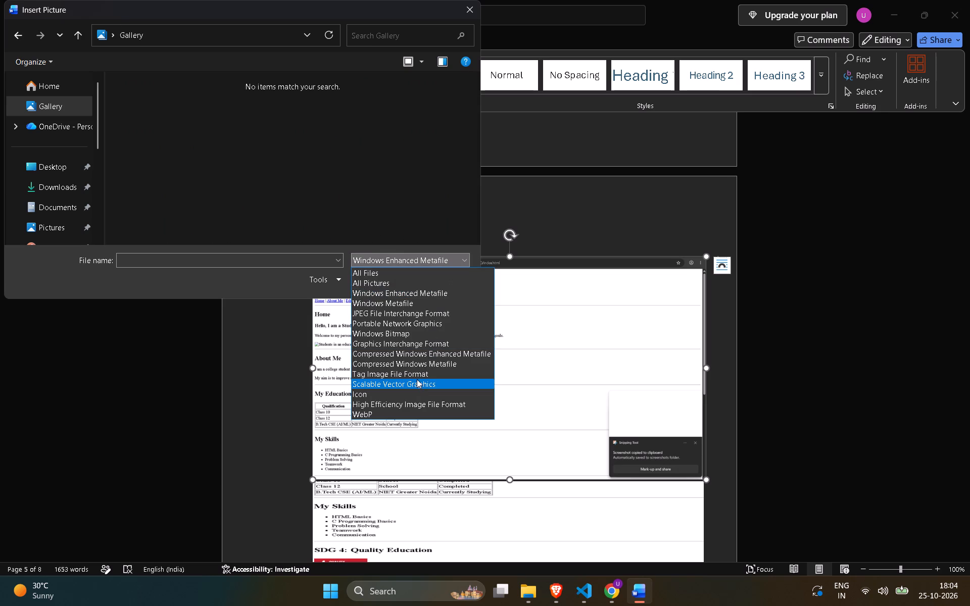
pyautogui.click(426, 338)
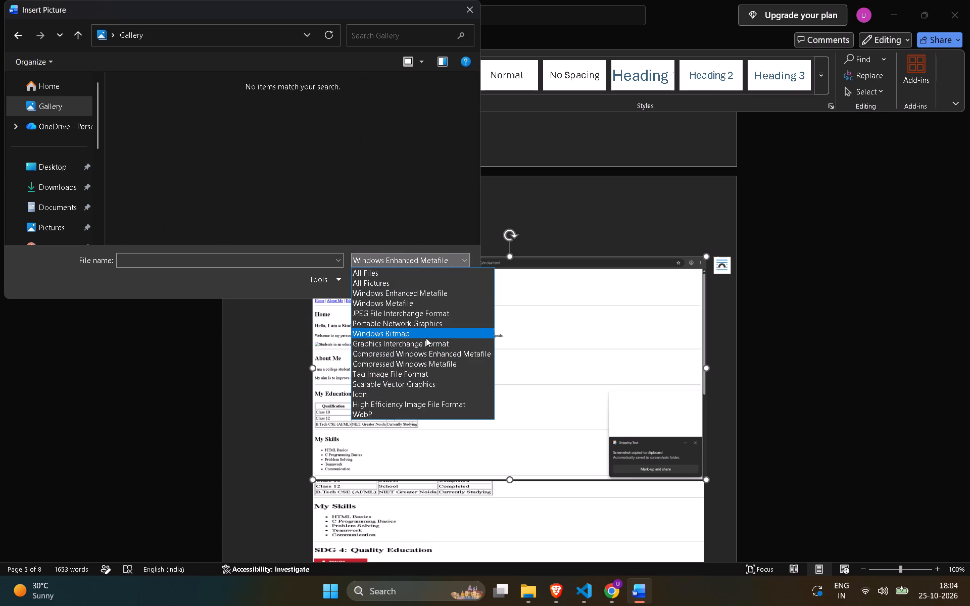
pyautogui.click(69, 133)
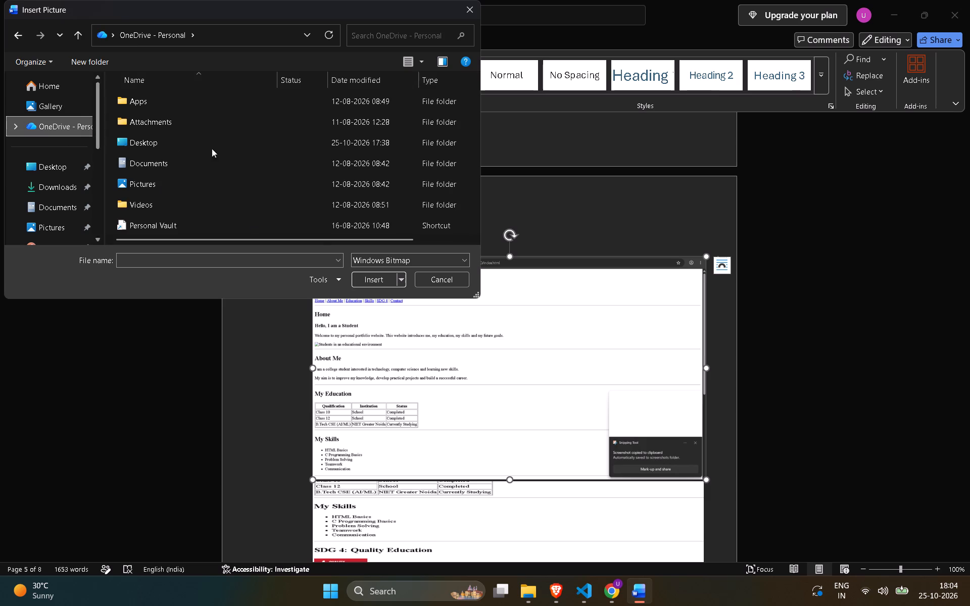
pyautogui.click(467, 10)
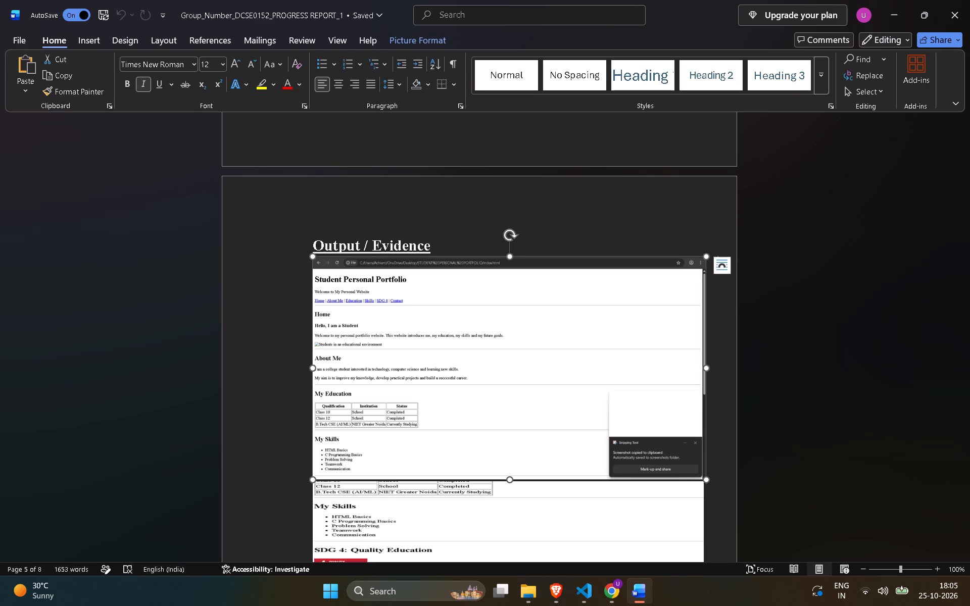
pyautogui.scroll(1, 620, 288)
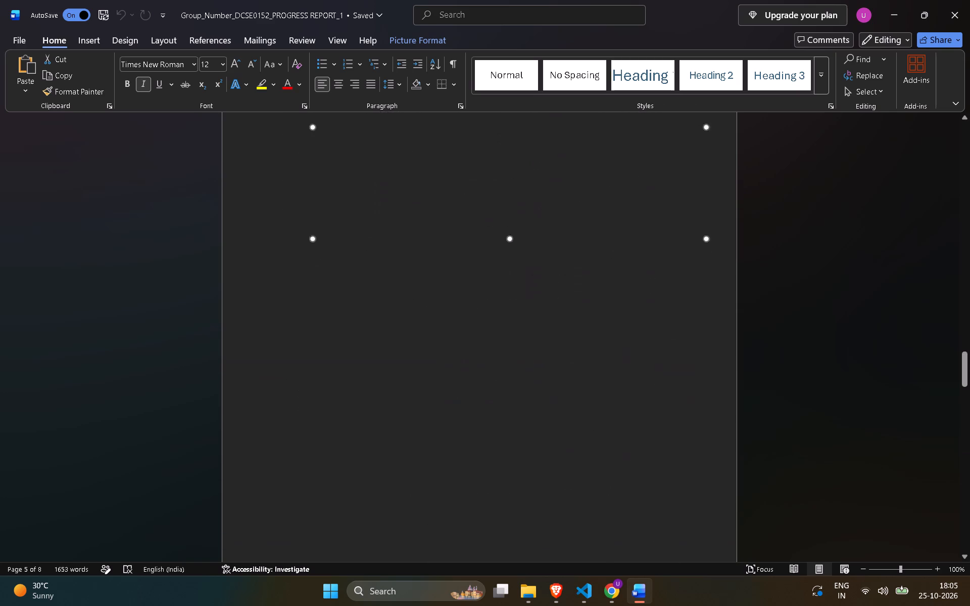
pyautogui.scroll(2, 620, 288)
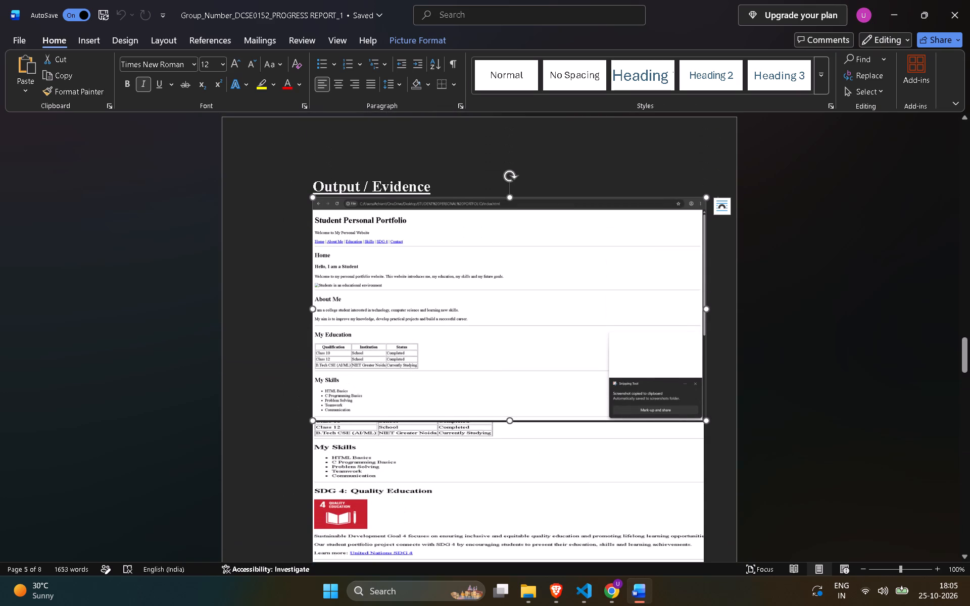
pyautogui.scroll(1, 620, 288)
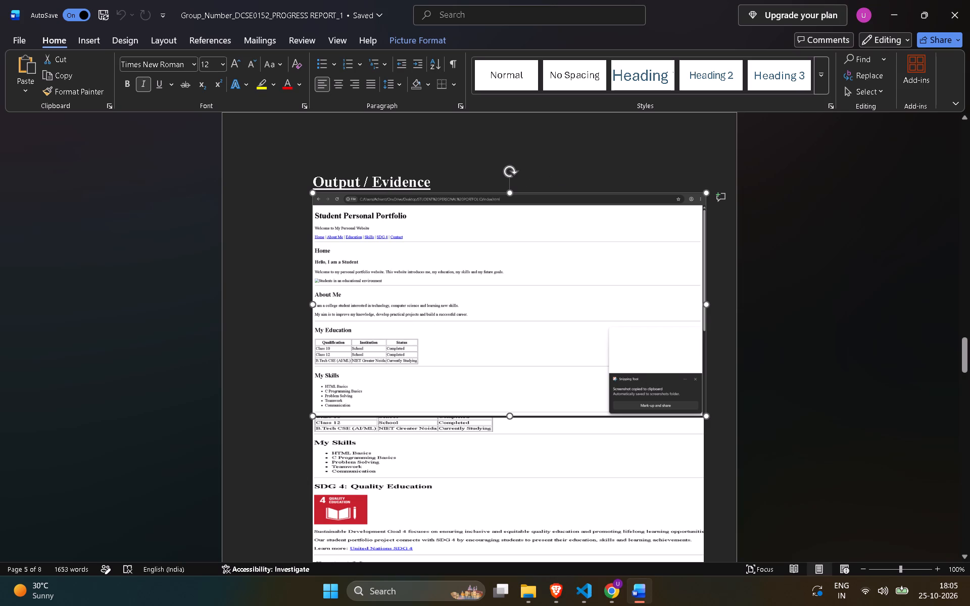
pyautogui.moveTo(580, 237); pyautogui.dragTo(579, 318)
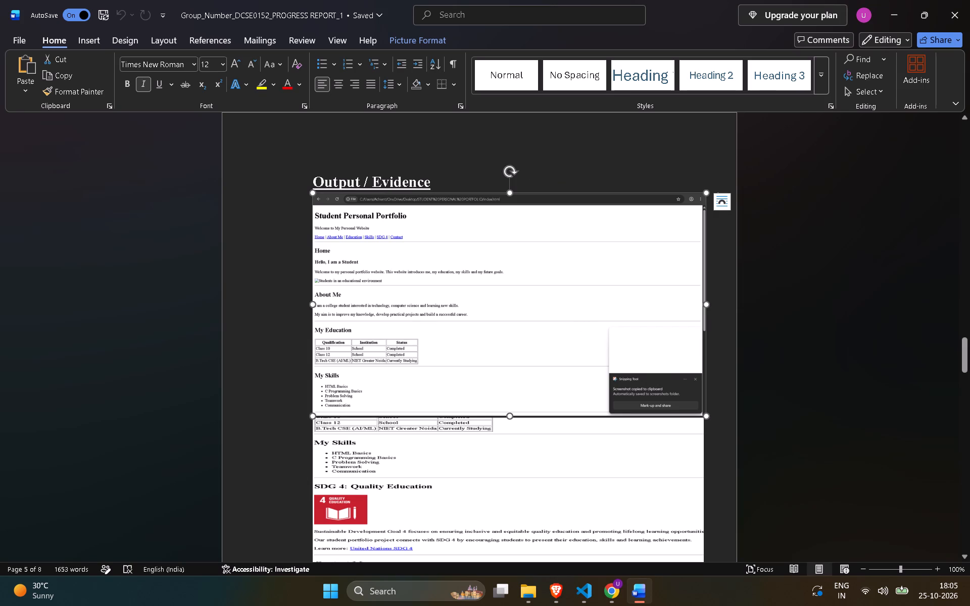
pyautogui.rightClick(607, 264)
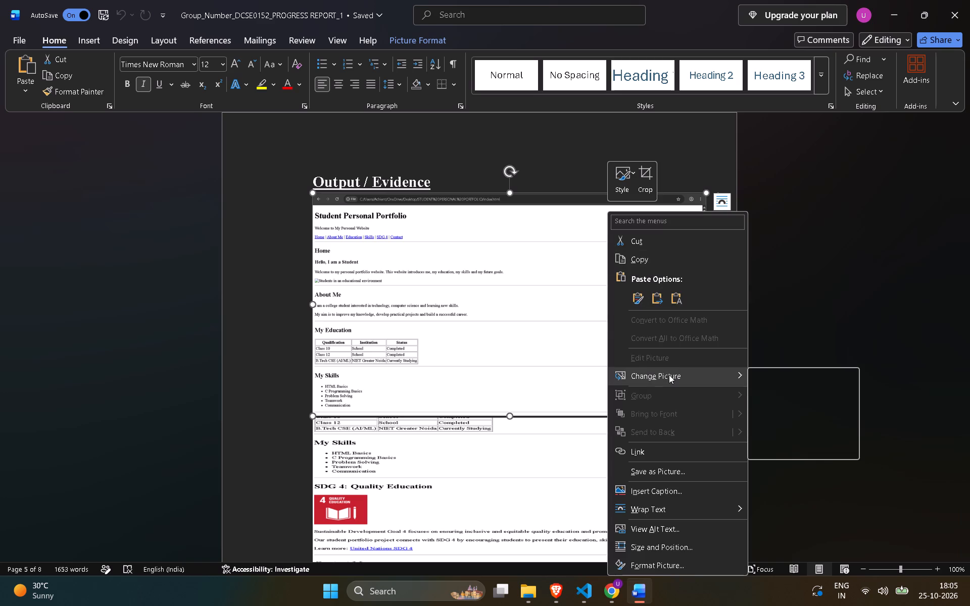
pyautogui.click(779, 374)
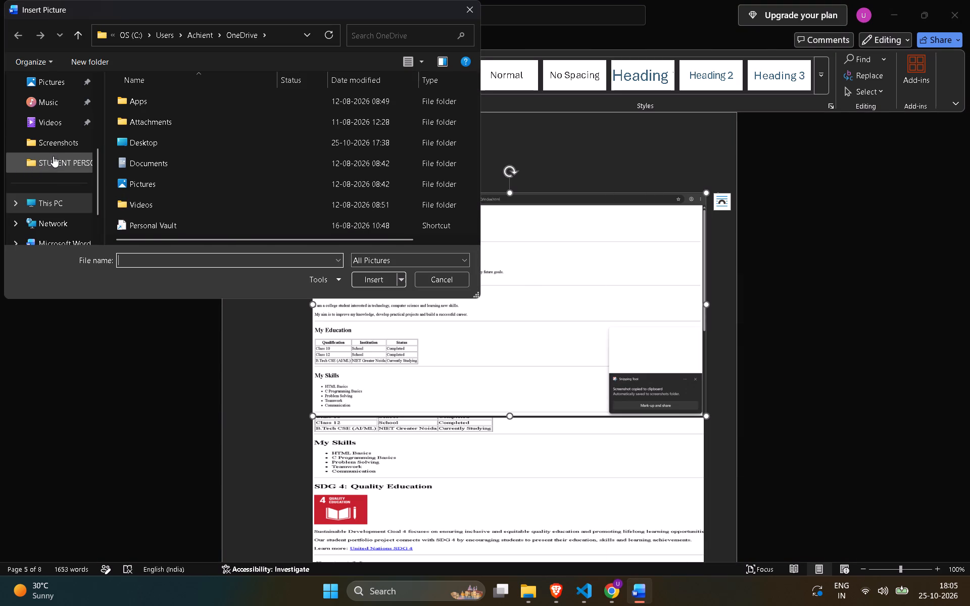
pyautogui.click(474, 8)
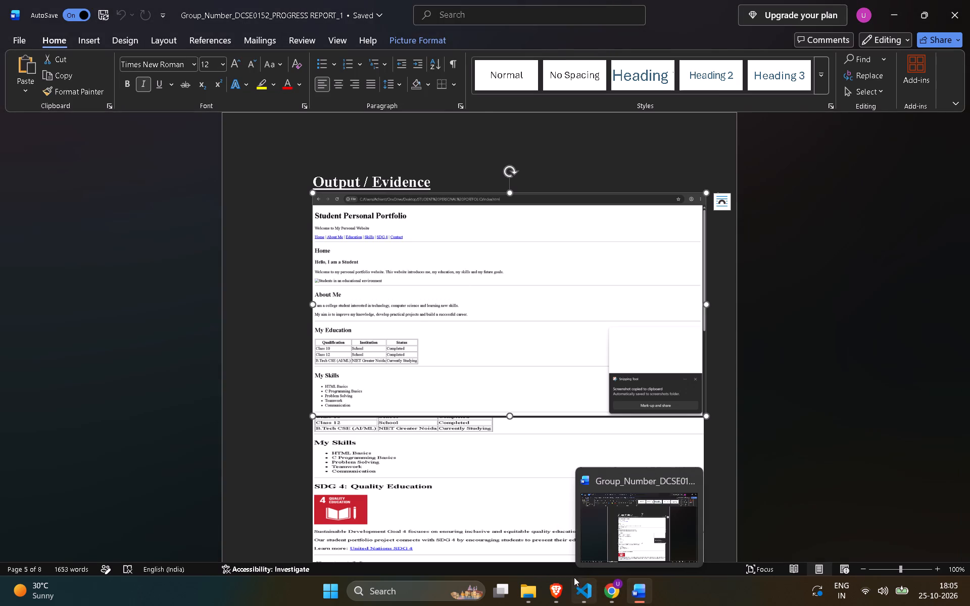
# Search Windows for the photo gallery app, open Photos, and dismiss its introductory message.
pyautogui.click(429, 588)
pyautogui.write('GALL')
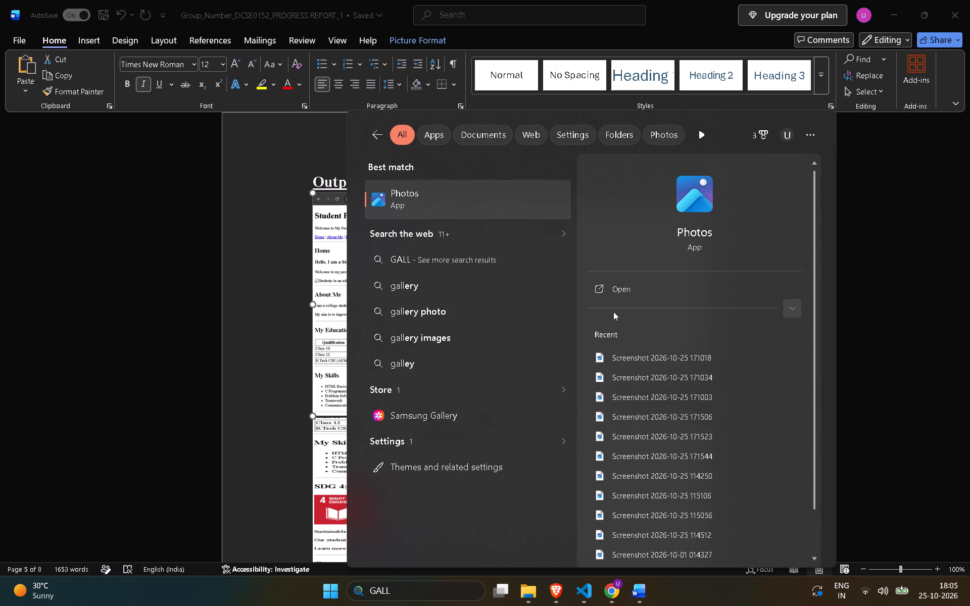
pyautogui.click(625, 287)
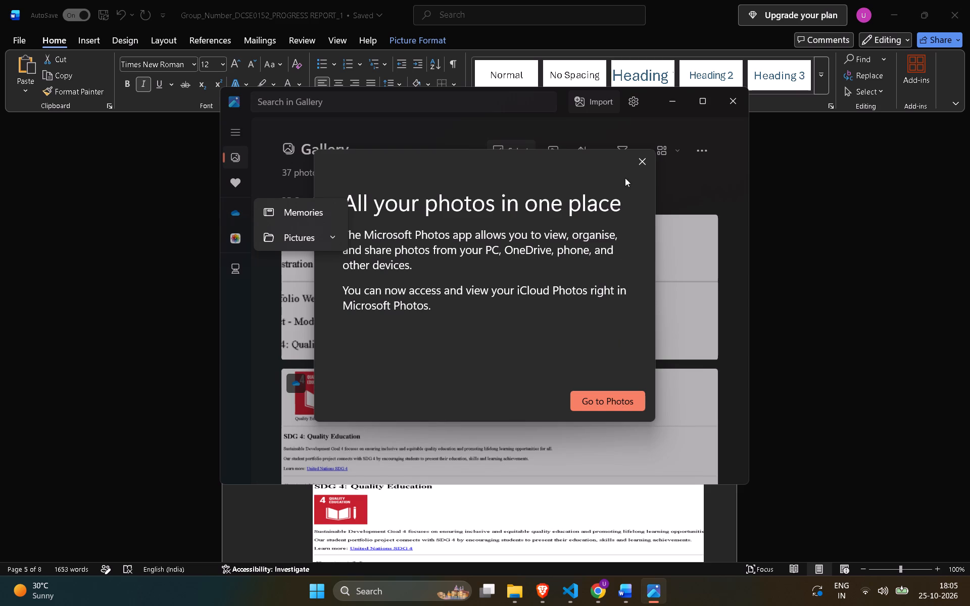
pyautogui.click(637, 161)
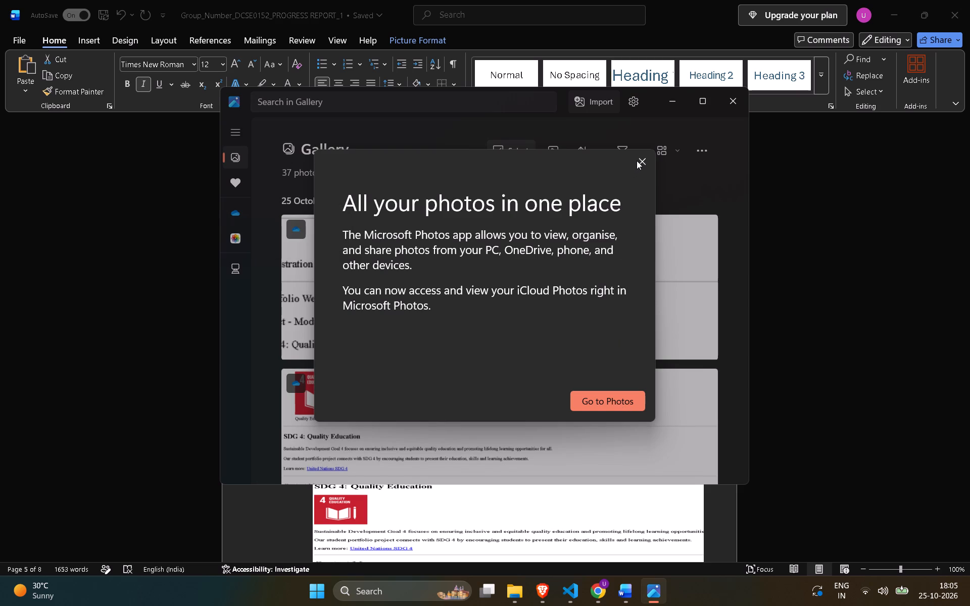
pyautogui.click(640, 159)
# Open the 25 October 2026 portfolio website screenshots in the gallery and look through the most recent ones, taken around 17:55 to 18:01.
pyautogui.scroll(-6, 562, 291)
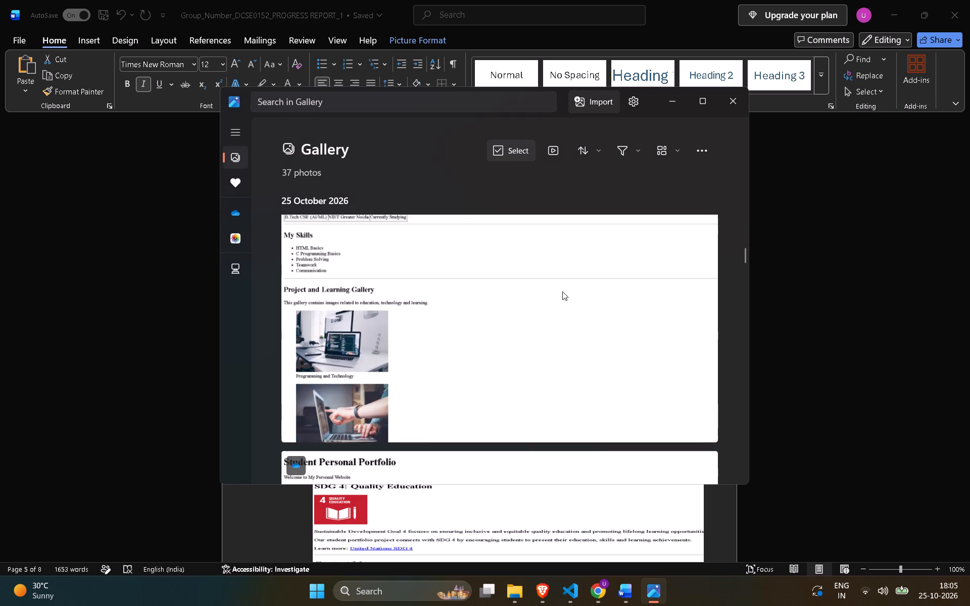
pyautogui.scroll(-6, 562, 291)
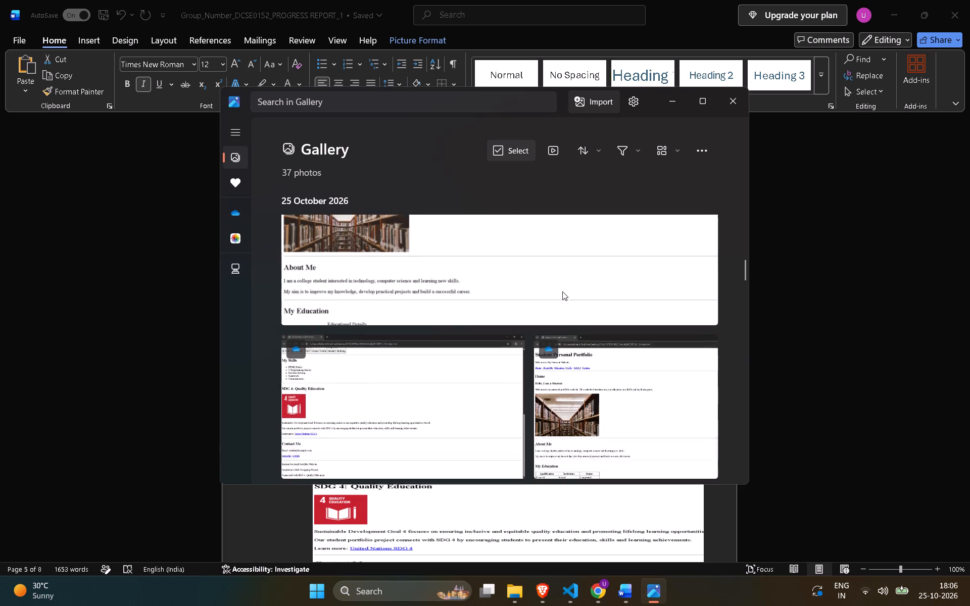
pyautogui.scroll(-2, 562, 291)
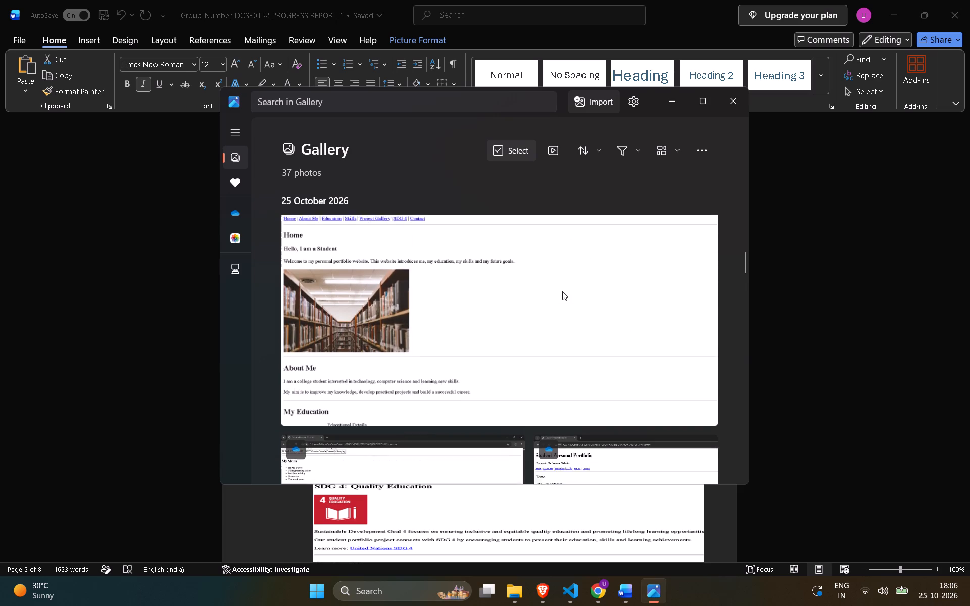
pyautogui.click(562, 291)
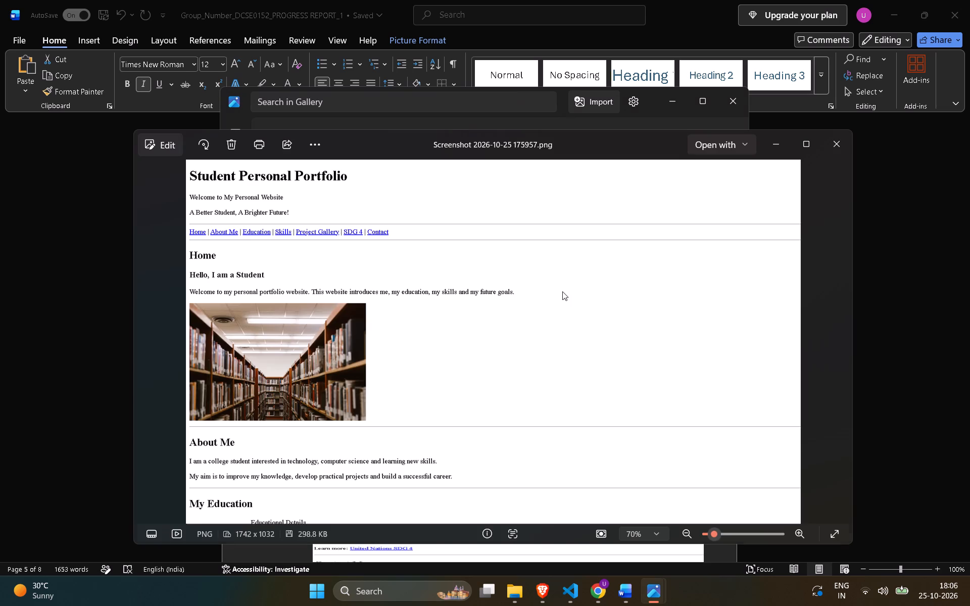
pyautogui.press('Left')
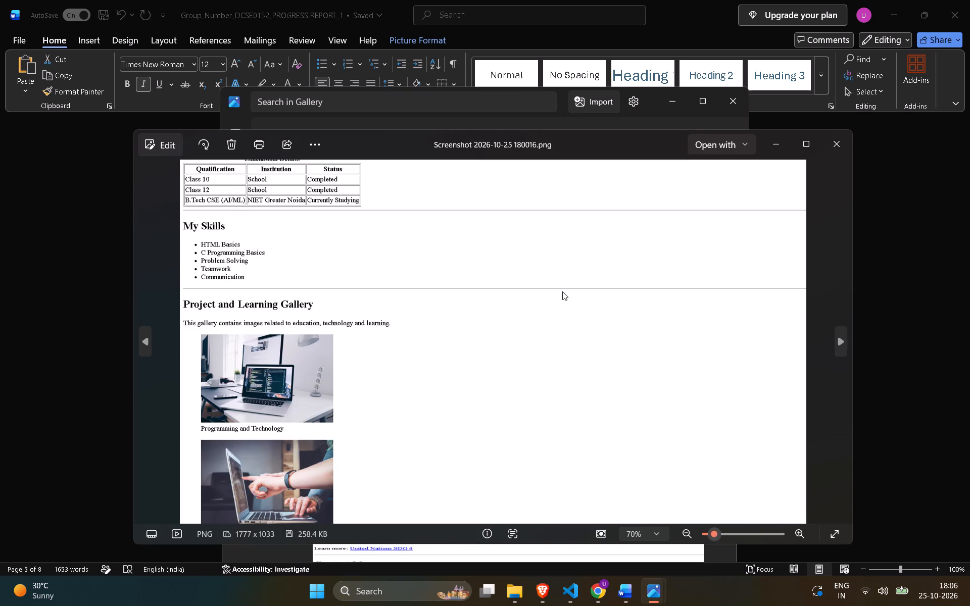
pyautogui.press('Right')
pyautogui.press('Right')
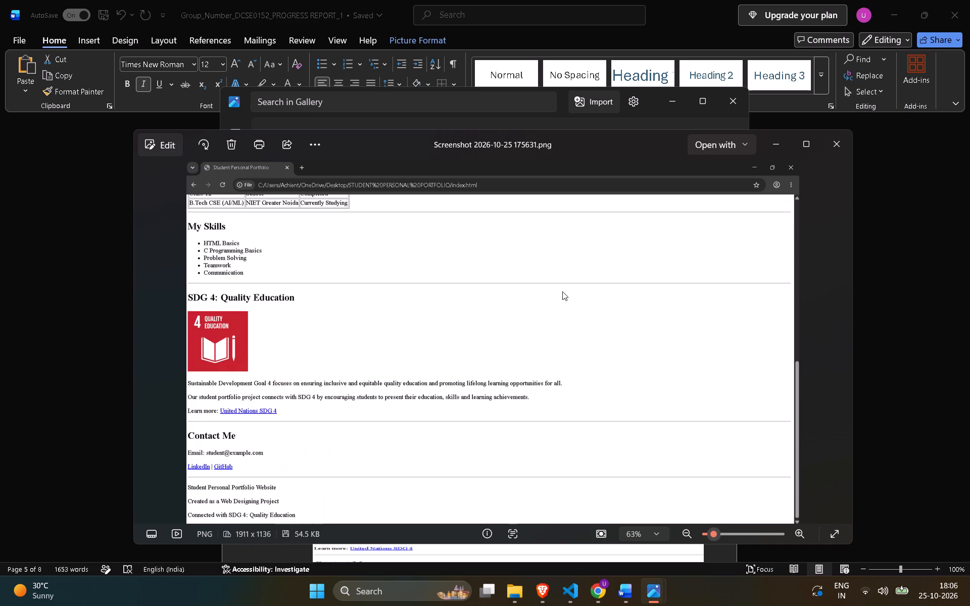
pyautogui.press('Left')
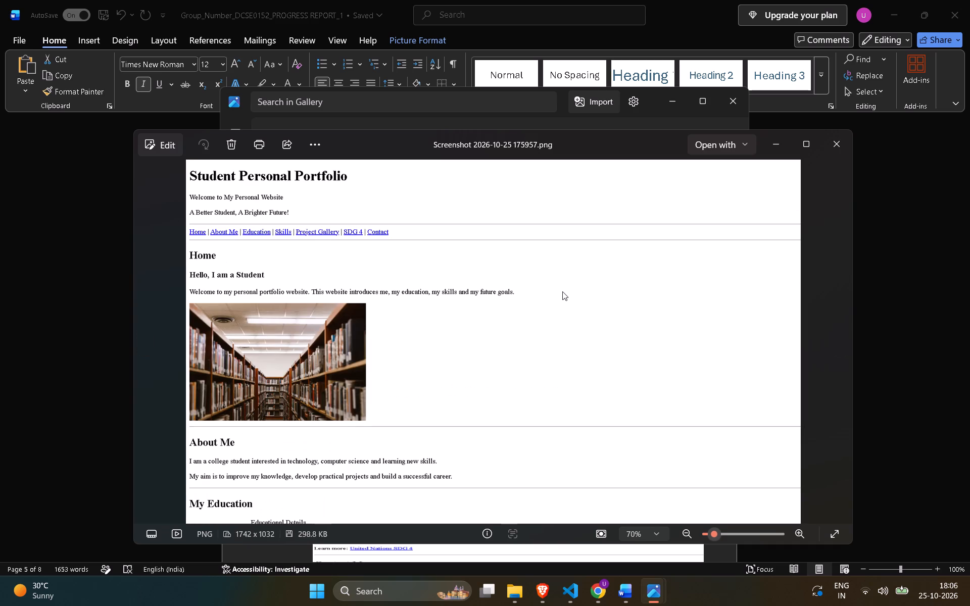
pyautogui.press('Left')
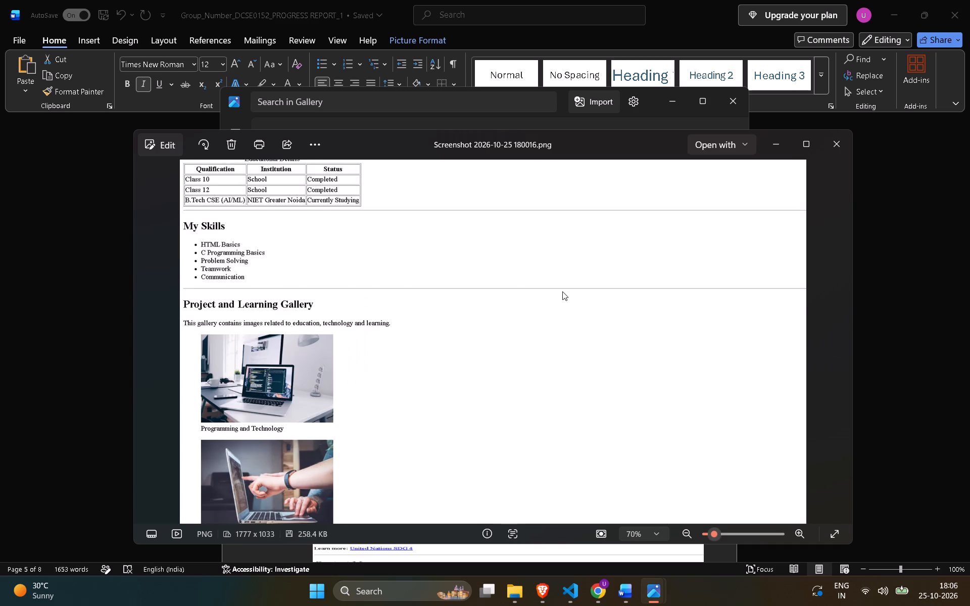
pyautogui.press('Left')
pyautogui.press('Left')
pyautogui.press('Left')
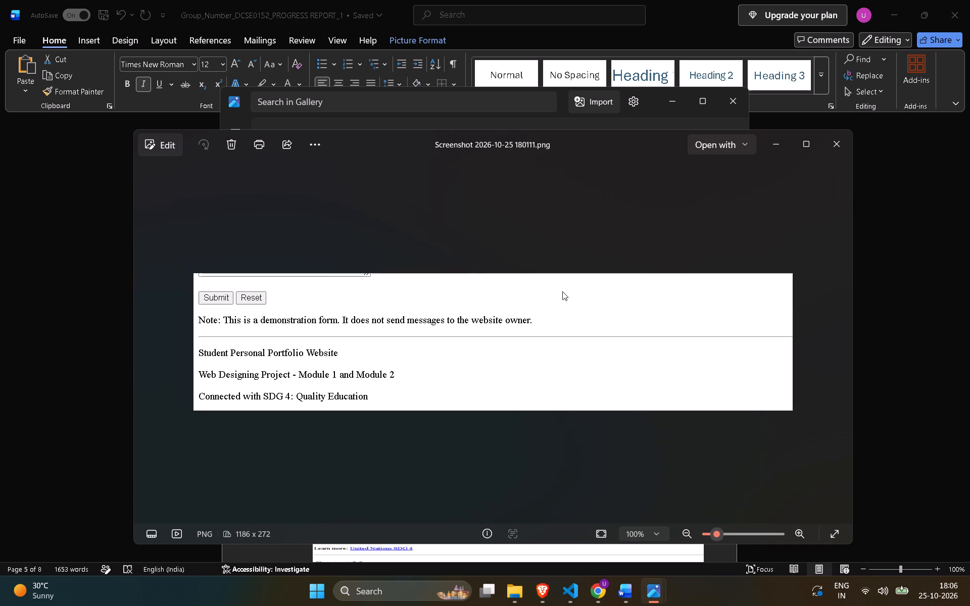
pyautogui.press('Left')
pyautogui.press('Left')
pyautogui.press('Left')
pyautogui.press('Right')
pyautogui.press('Right')
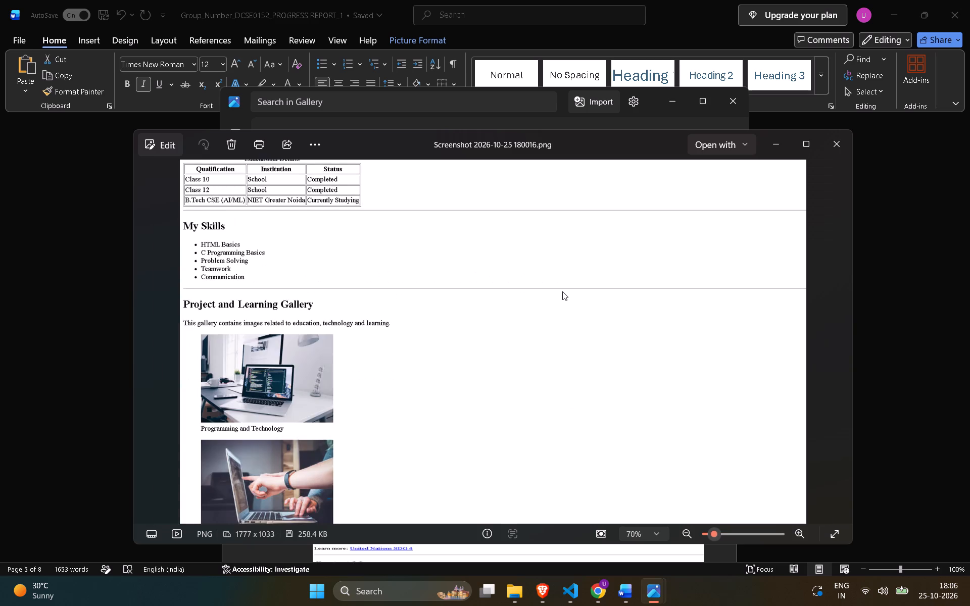
pyautogui.press('Right')
pyautogui.press('Right')
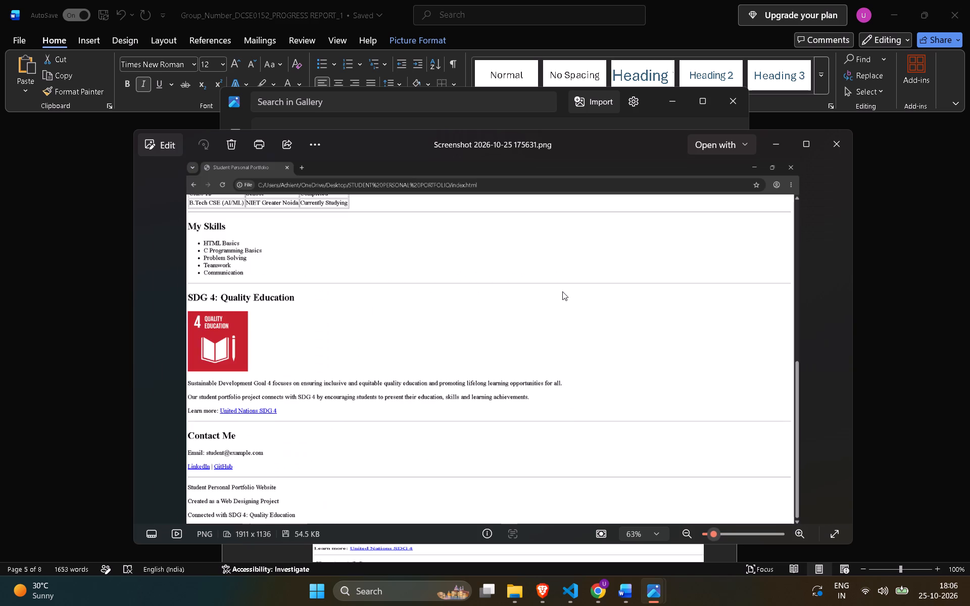
pyautogui.press('Right')
pyautogui.press('Right')
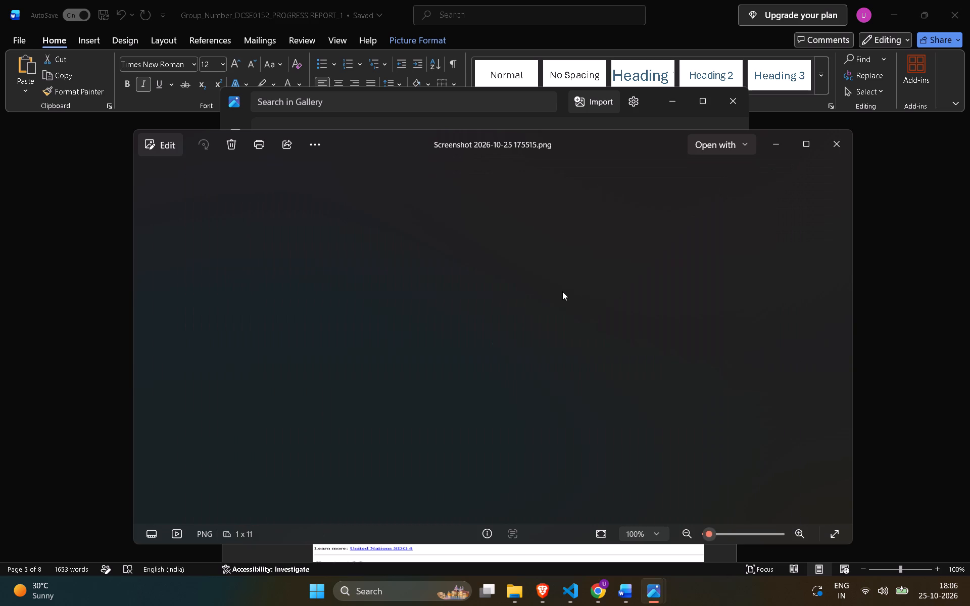
# Examine and compare the earlier portfolio website screenshots, taken around 17:10 to 17:15, to find the ones needed for the report.
pyautogui.press('Right')
pyautogui.press('Right')
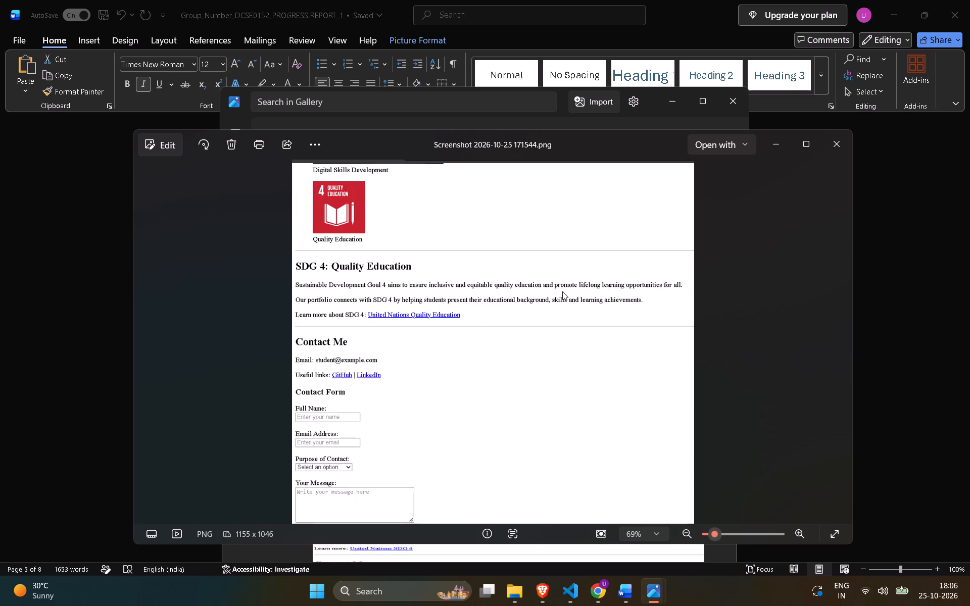
pyautogui.press('Right')
pyautogui.press('Right')
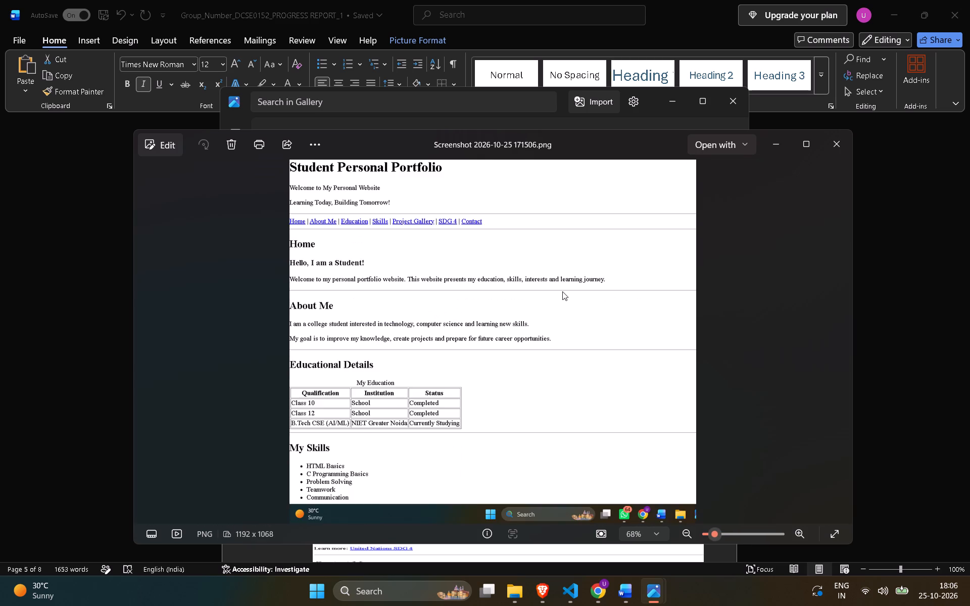
pyautogui.press('Right')
pyautogui.press('Right')
pyautogui.press('Right')
pyautogui.press('Left')
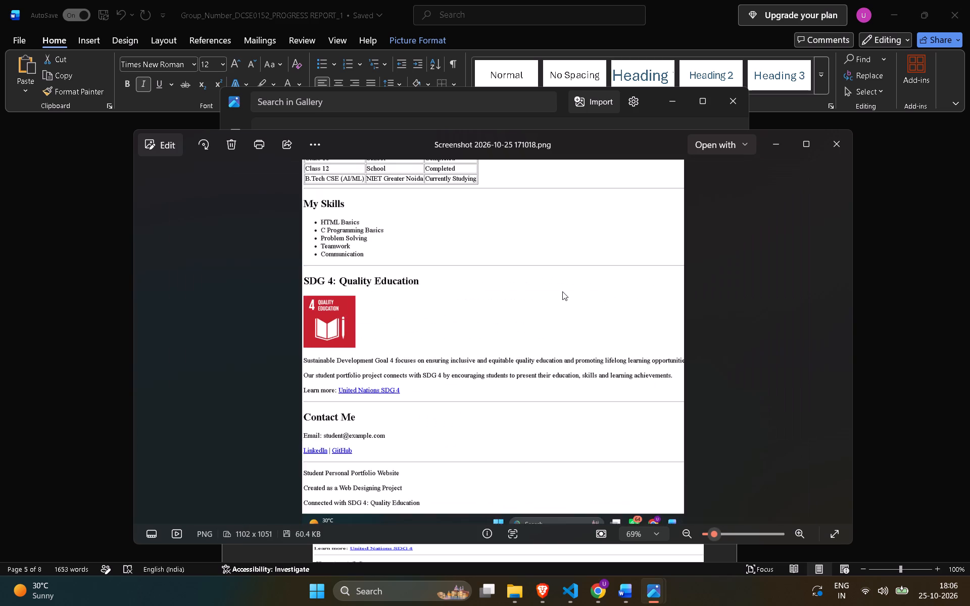
pyautogui.press('Left')
pyautogui.press('Left')
pyautogui.press('Left')
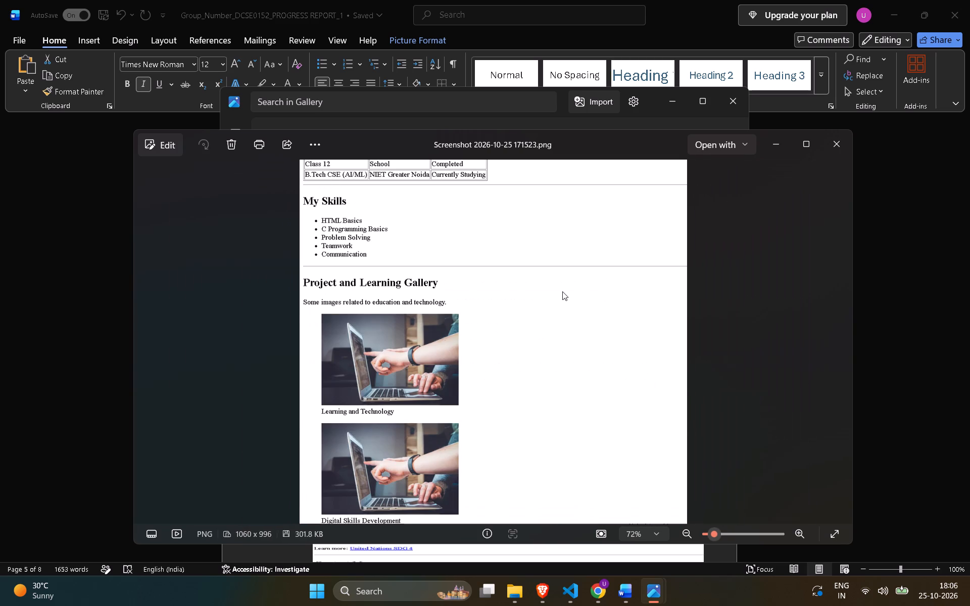
pyautogui.press('Left')
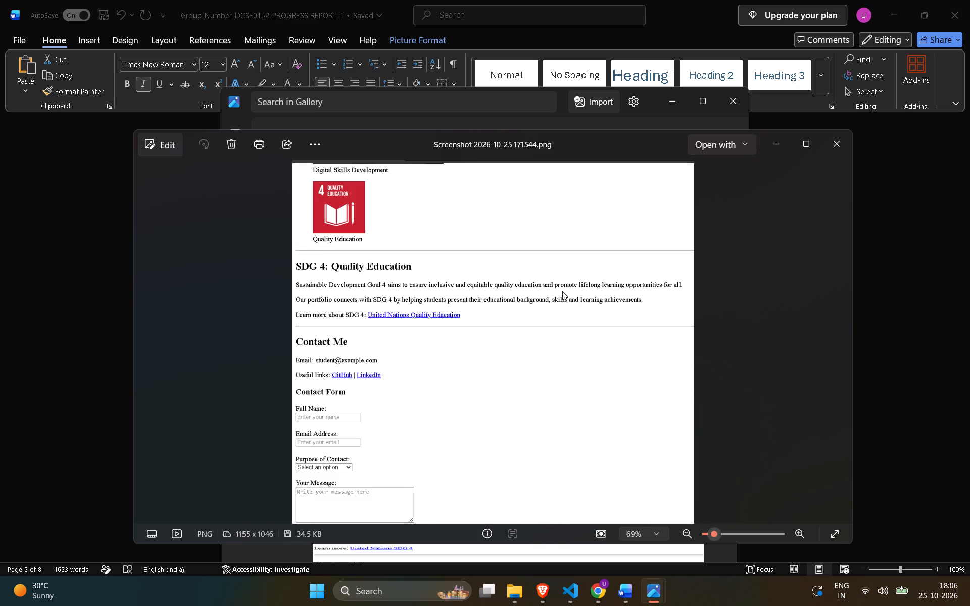
pyautogui.press('Left')
pyautogui.press('Right')
pyautogui.press('Right')
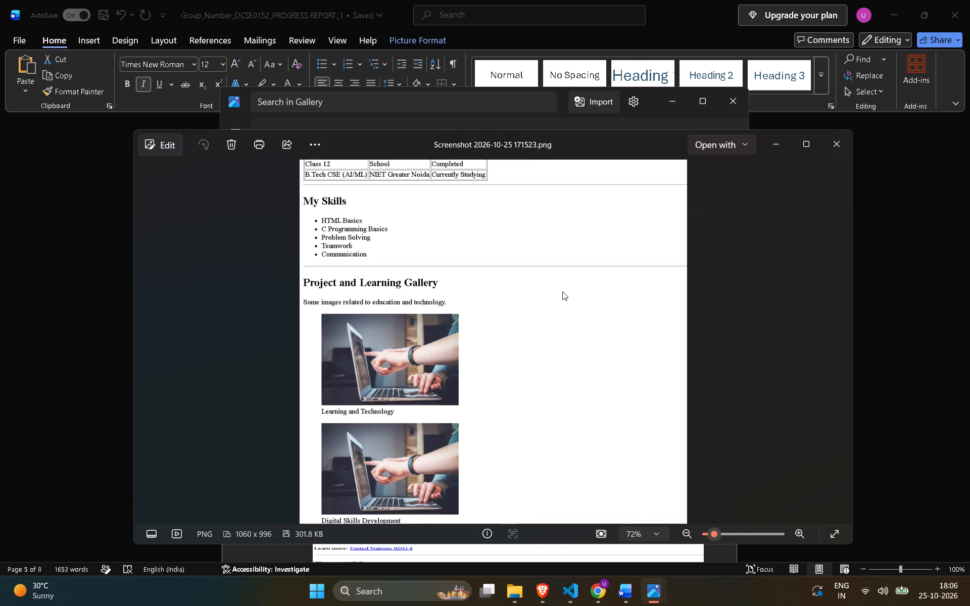
pyautogui.press('Right')
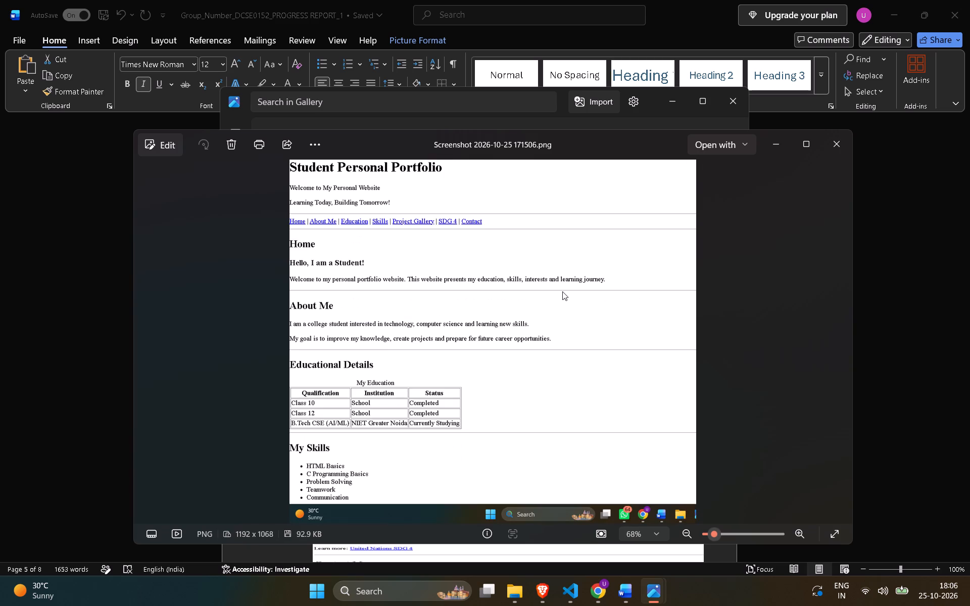
pyautogui.press('Left')
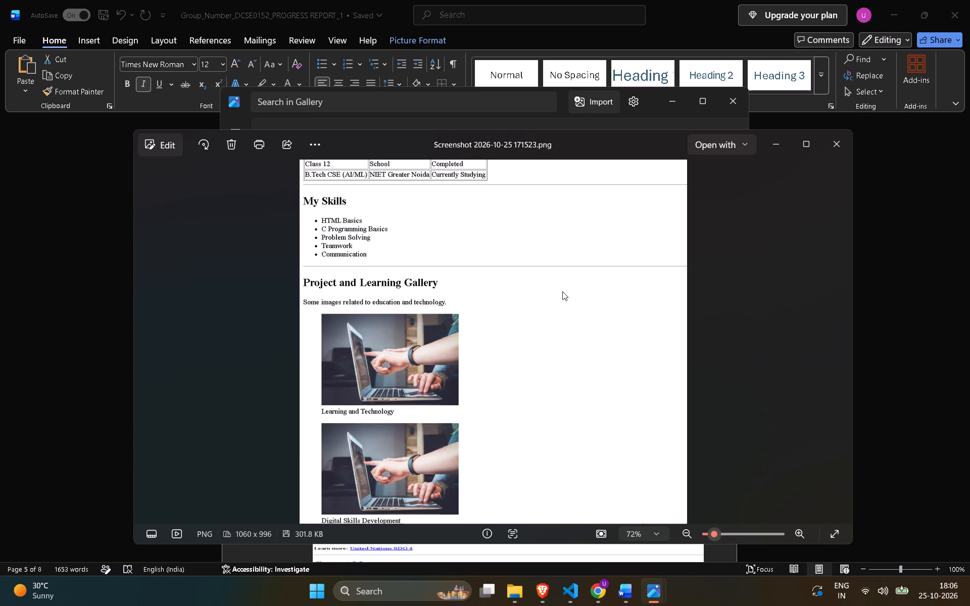
pyautogui.press('Left')
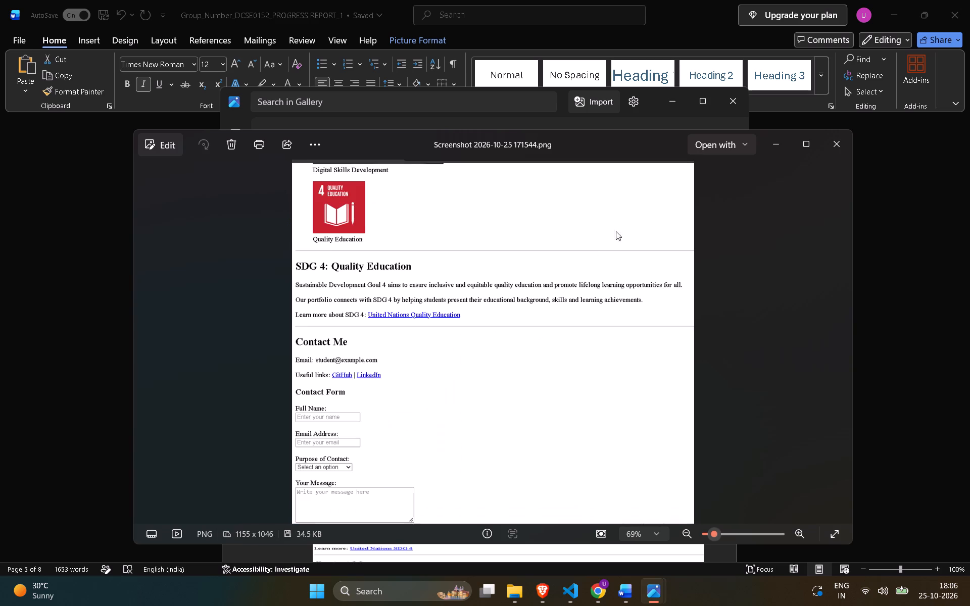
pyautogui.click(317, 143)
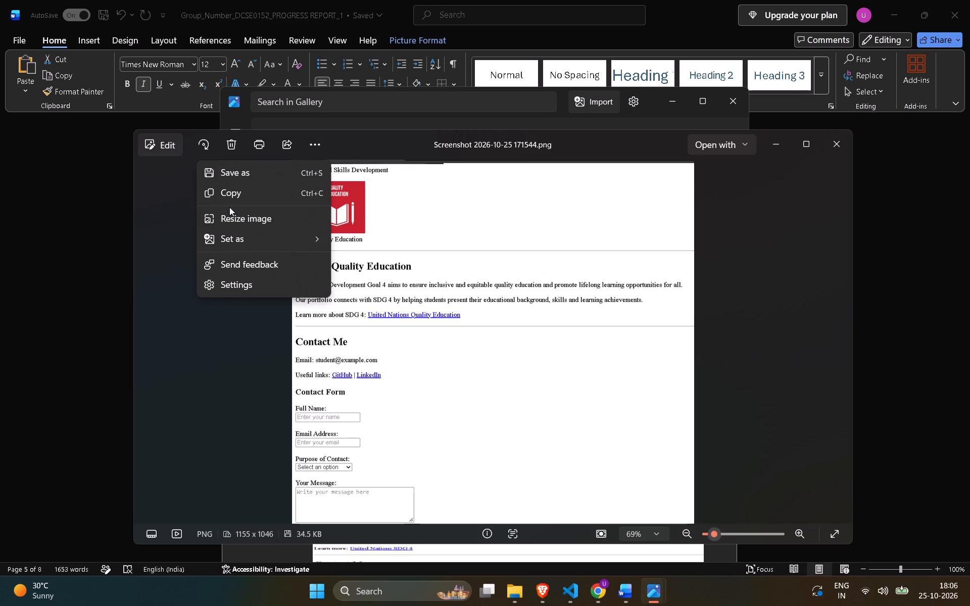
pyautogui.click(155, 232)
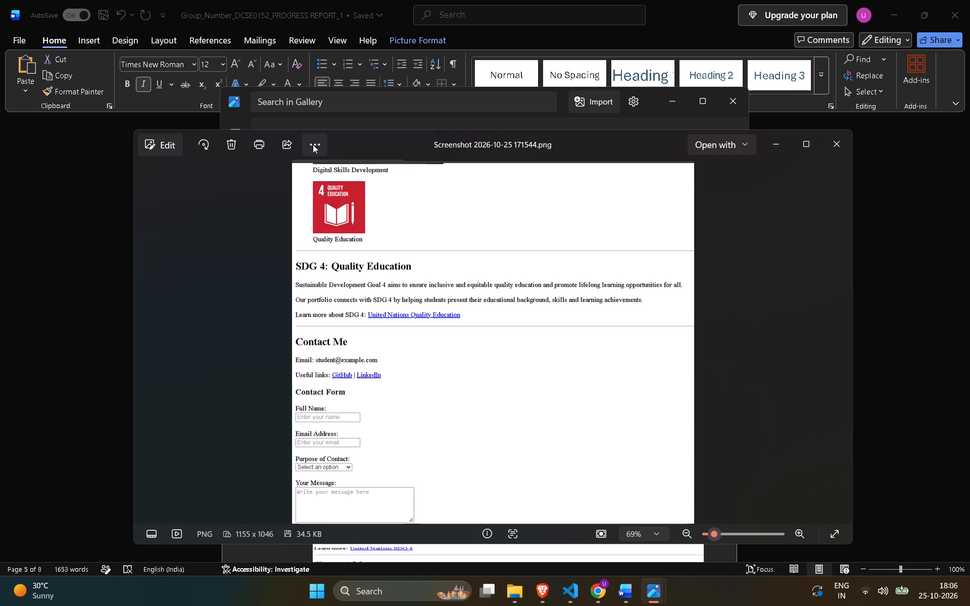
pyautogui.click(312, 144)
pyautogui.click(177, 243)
pyautogui.press('Right')
pyautogui.press('Right')
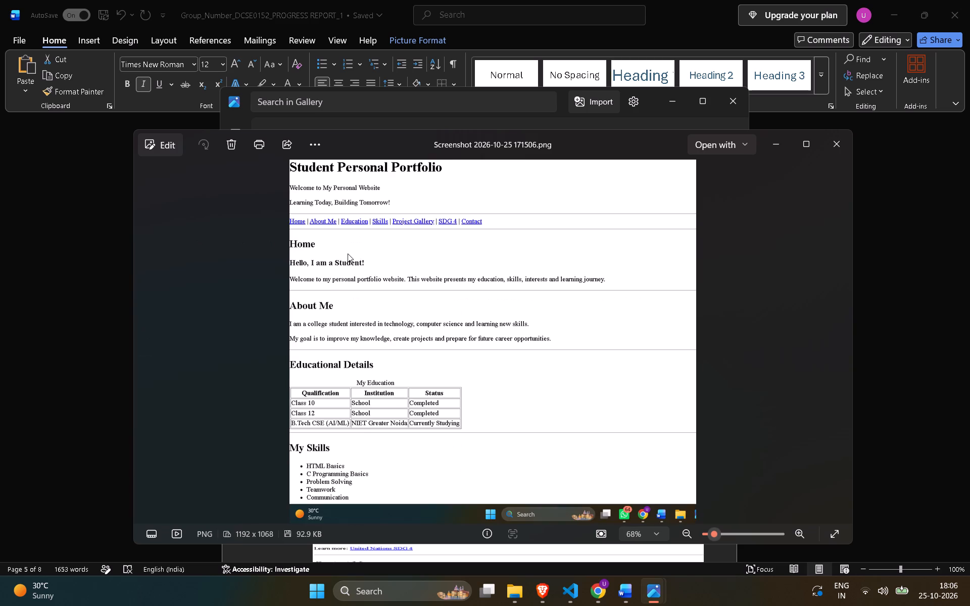
pyautogui.press('Right')
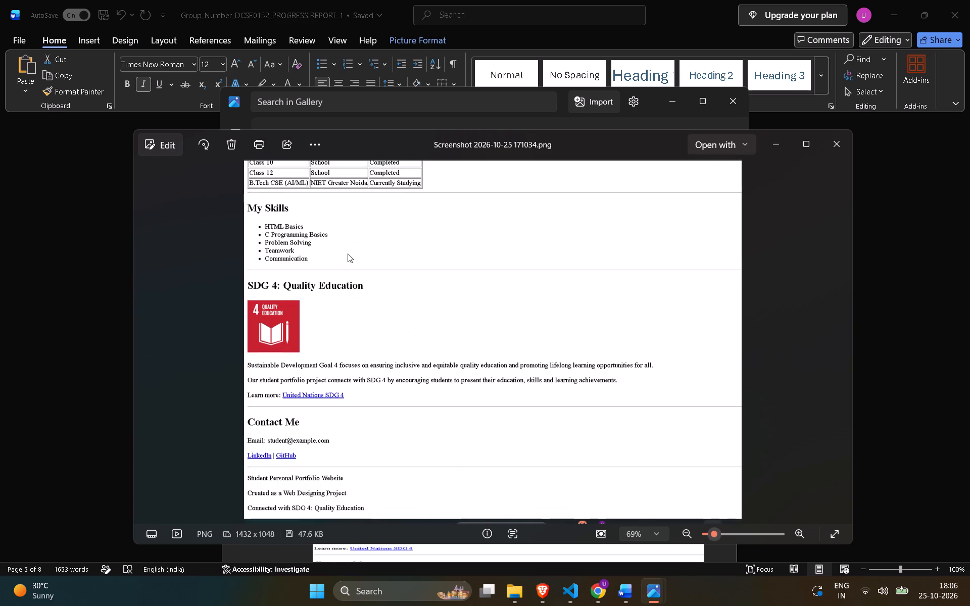
pyautogui.press('Left')
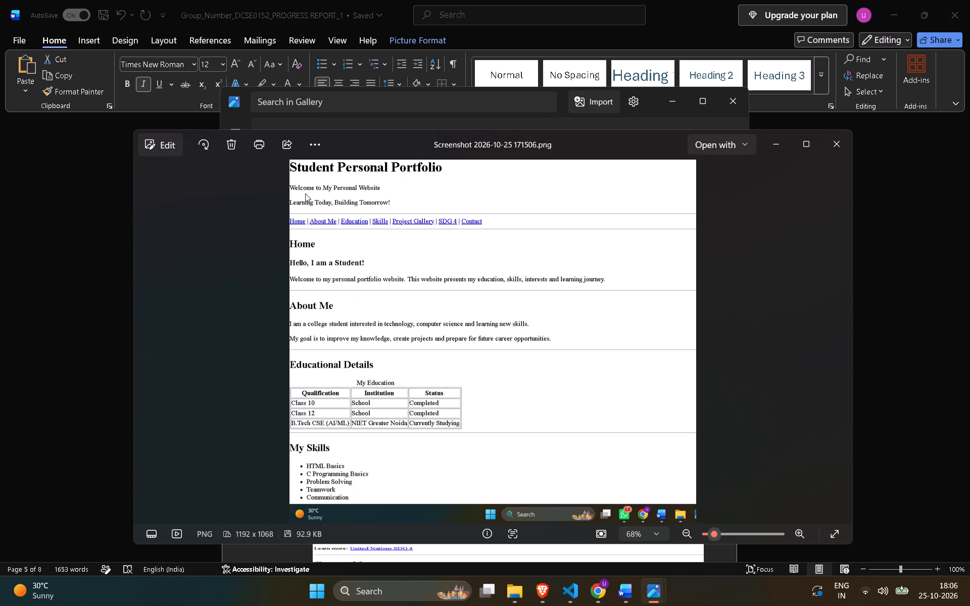
pyautogui.click(314, 142)
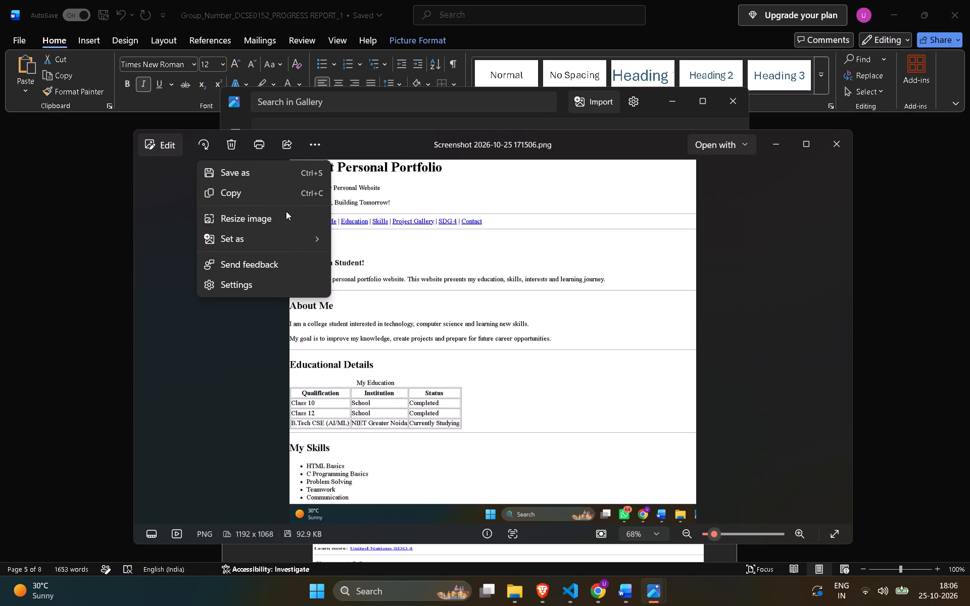
pyautogui.click(299, 178)
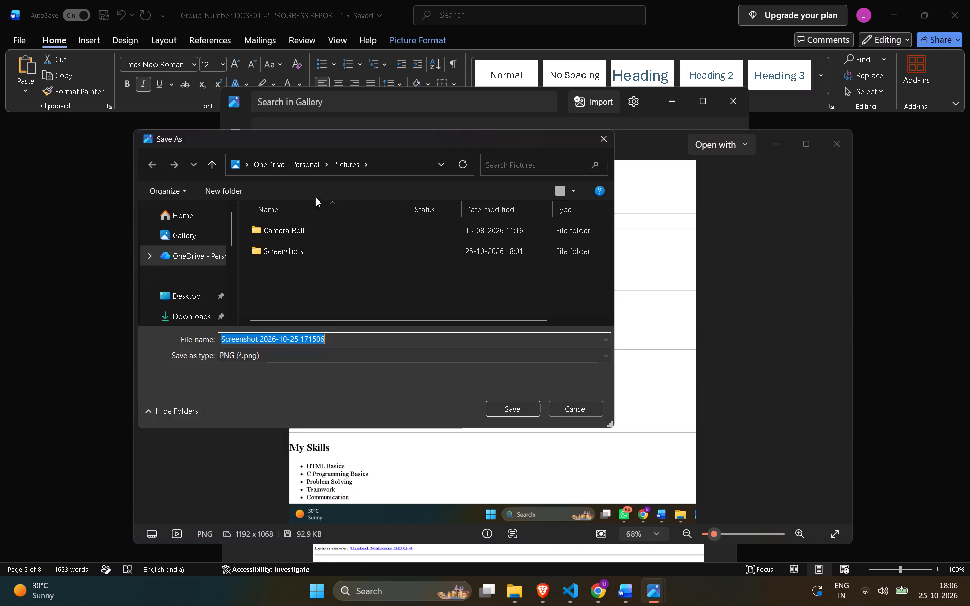
pyautogui.click(330, 341)
pyautogui.press('BackSpace')
pyautogui.press('BackSpace')
pyautogui.press('BackSpace')
pyautogui.press('BackSpace')
pyautogui.press('BackSpace')
pyautogui.press('BackSpace')
pyautogui.press('BackSpace')
pyautogui.press('BackSpace')
pyautogui.press('BackSpace')
pyautogui.press('BackSpace')
pyautogui.press('BackSpace')
pyautogui.press('BackSpace')
pyautogui.press('BackSpace')
pyautogui.press('BackSpace')
pyautogui.press('BackSpace')
pyautogui.press('BackSpace')
pyautogui.press('BackSpace')
pyautogui.press('BackSpace')
pyautogui.press('BackSpace')
pyautogui.press('BackSpace')
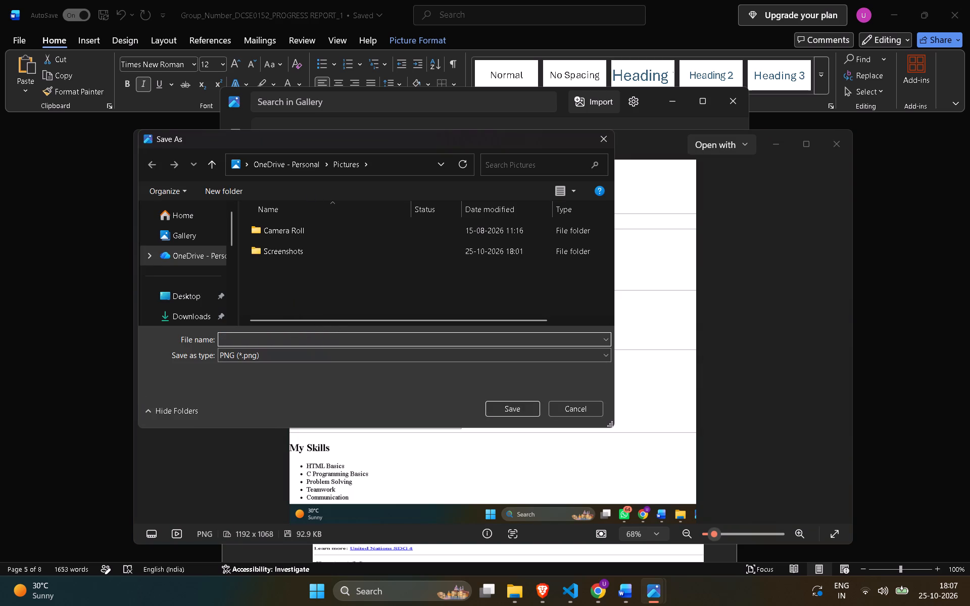
# Create a new folder named SCREENSHOT inside Downloads.
pyautogui.click(206, 211)
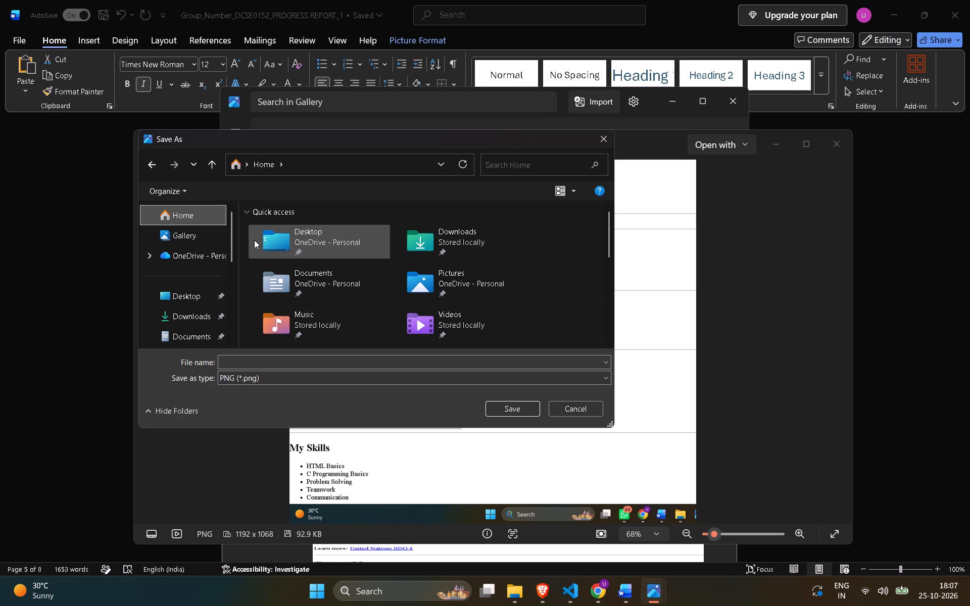
pyautogui.doubleClick(450, 242)
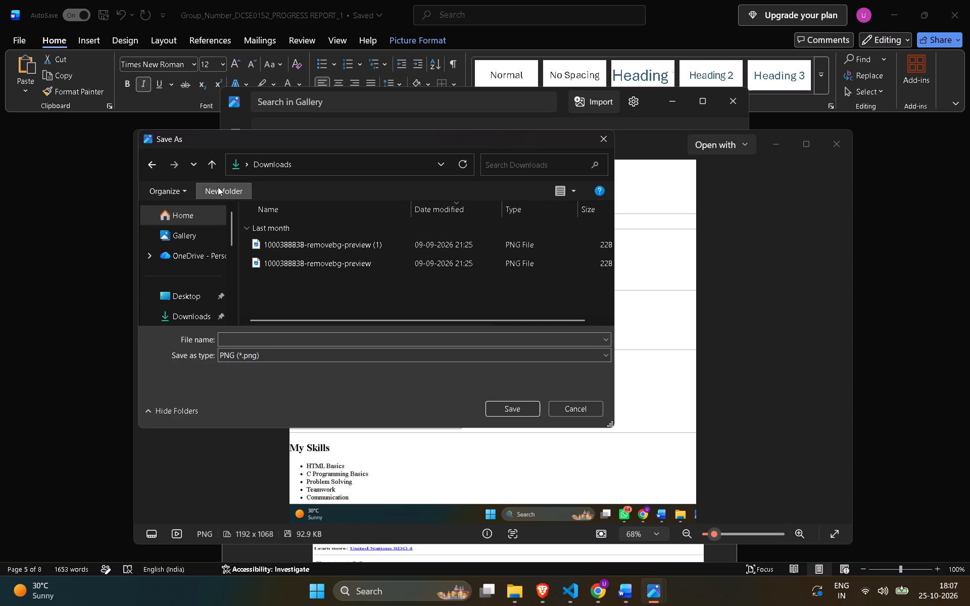
pyautogui.click(217, 184)
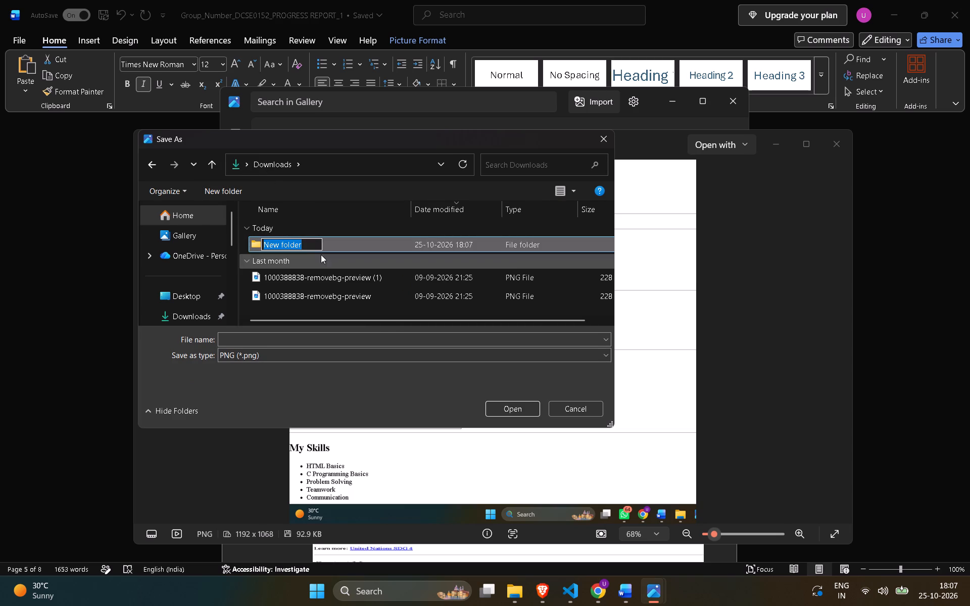
pyautogui.click(313, 240)
pyautogui.press('BackSpace')
pyautogui.press('BackSpace')
pyautogui.press('BackSpace')
pyautogui.press('BackSpace')
pyautogui.press('BackSpace')
pyautogui.press('BackSpace')
pyautogui.press('BackSpace')
pyautogui.press('BackSpace')
pyautogui.press('BackSpace')
pyautogui.press('BackSpace')
pyautogui.press('BackSpace')
pyautogui.press('BackSpace')
pyautogui.press('BackSpace')
pyautogui.press('BackSpace')
pyautogui.press('BackSpace')
pyautogui.press('BackSpace')
pyautogui.press('BackSpace')
pyautogui.press('BackSpace')
pyautogui.press('BackSpace')
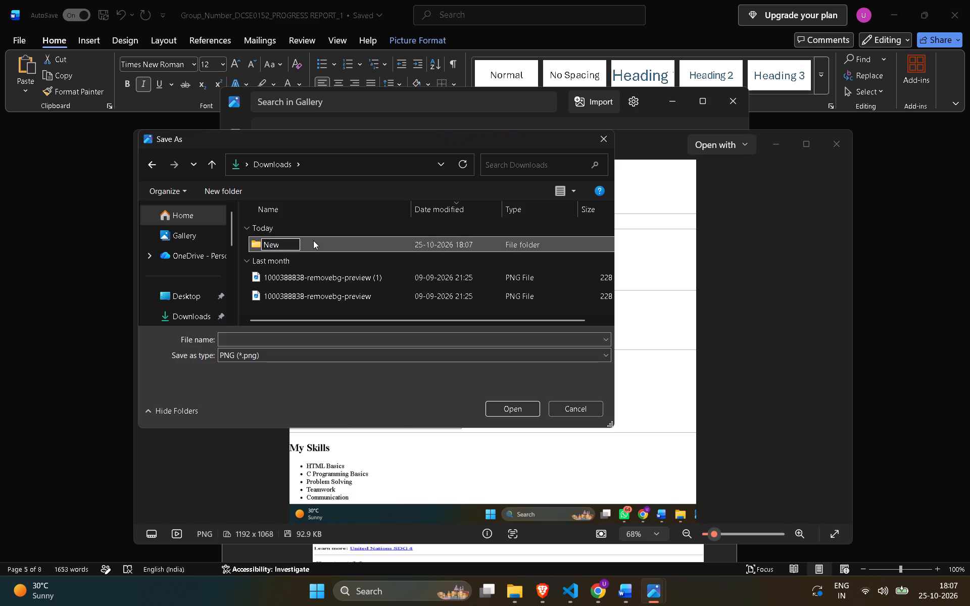
pyautogui.write('SCREENSHI')
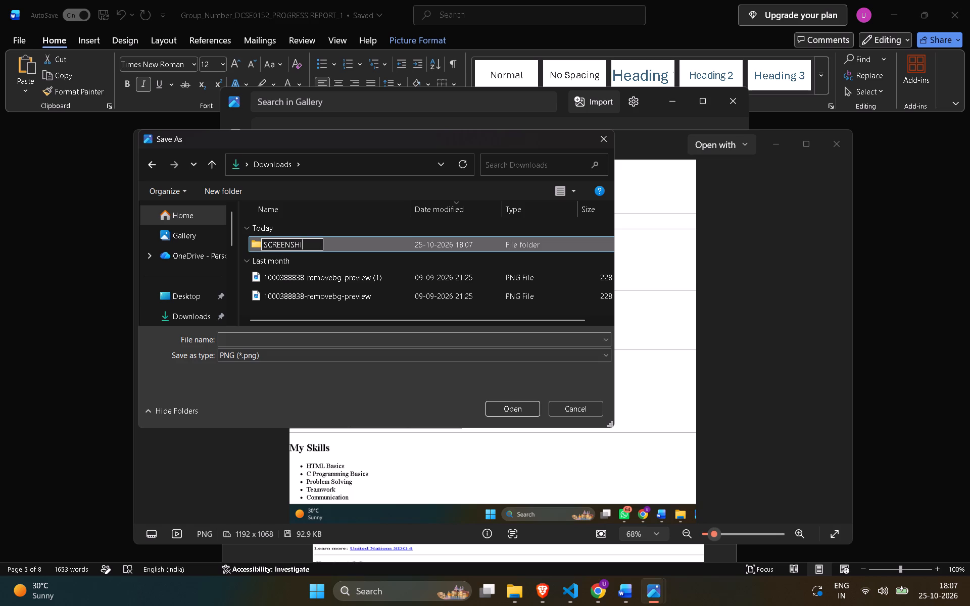
pyautogui.press('BackSpace')
pyautogui.write('OT')
pyautogui.click(506, 408)
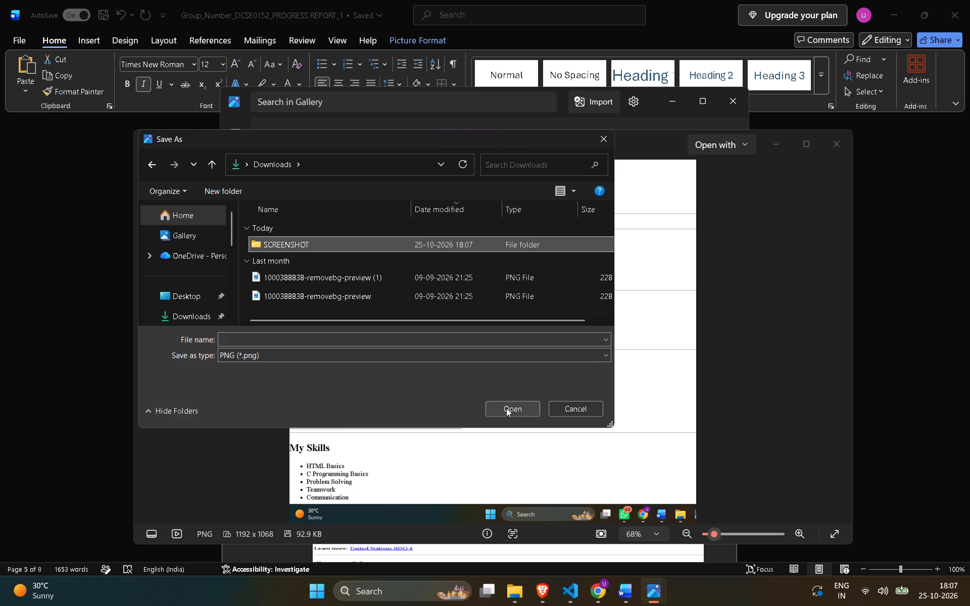
# Save the home page screenshot in the SCREENSHOT folder as a PNG named SCREENSHOT1.
pyautogui.doubleClick(506, 242)
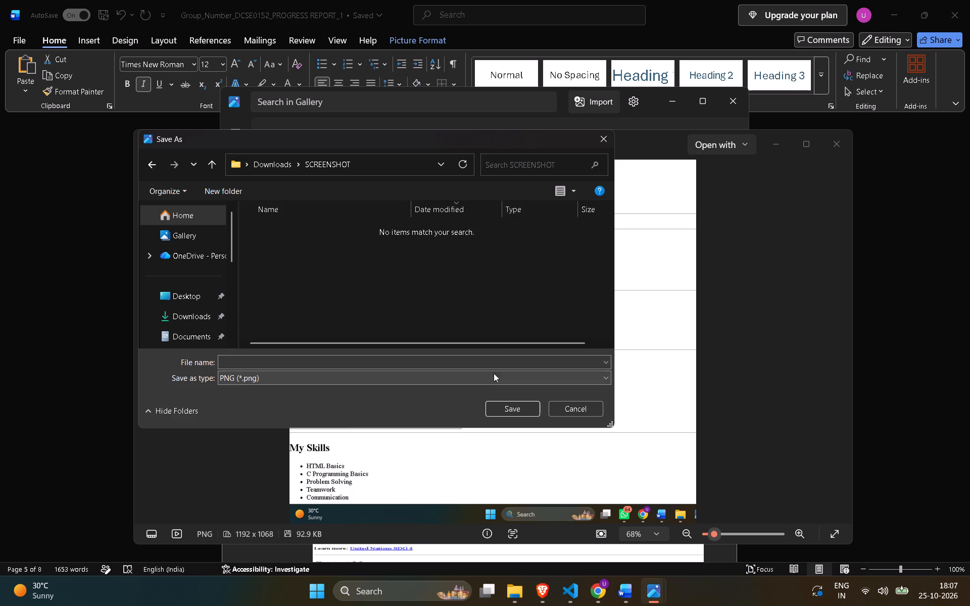
pyautogui.click(488, 362)
pyautogui.write('SCREENSHOT')
pyautogui.press('1')
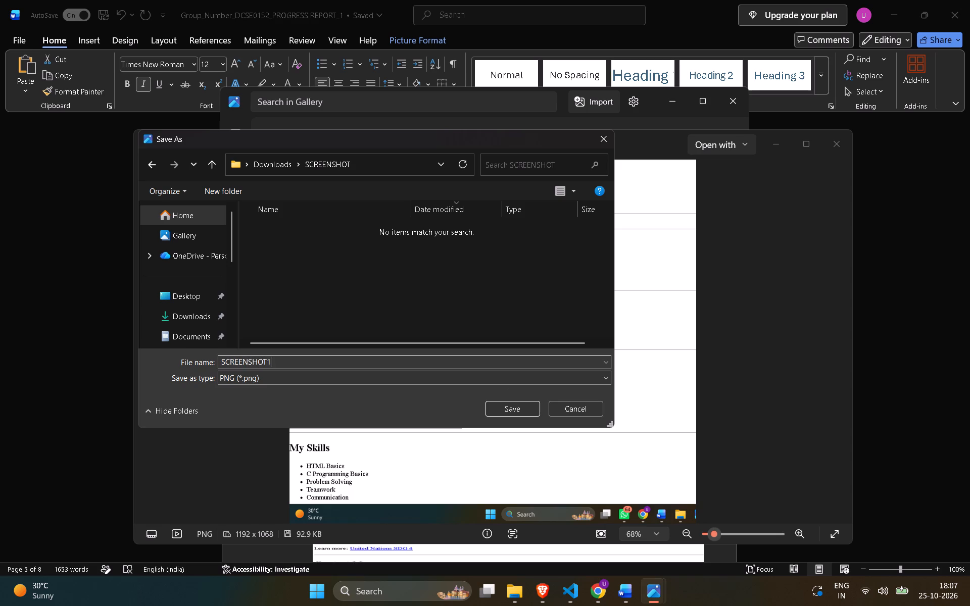
pyautogui.press('Return')
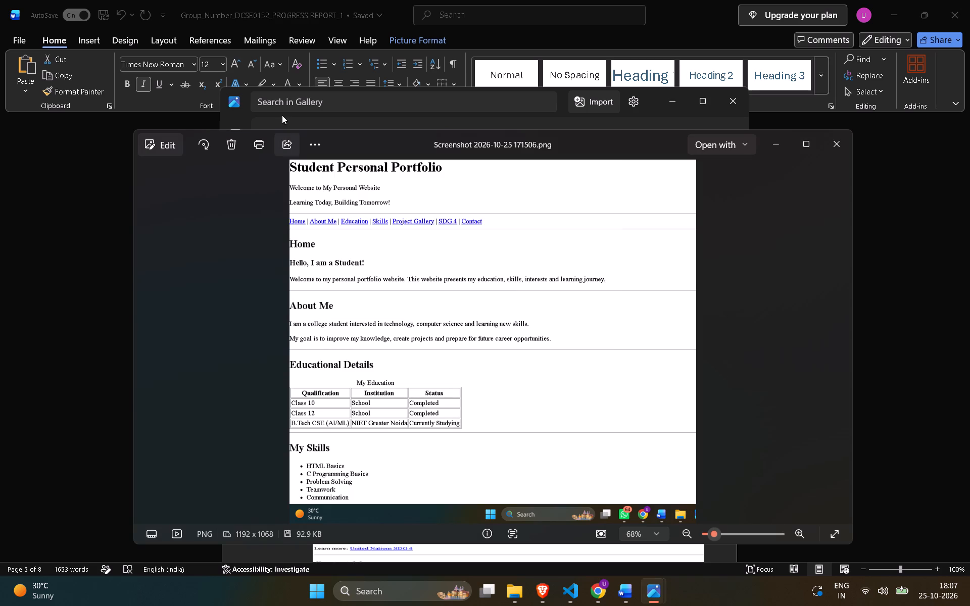
pyautogui.press('Left')
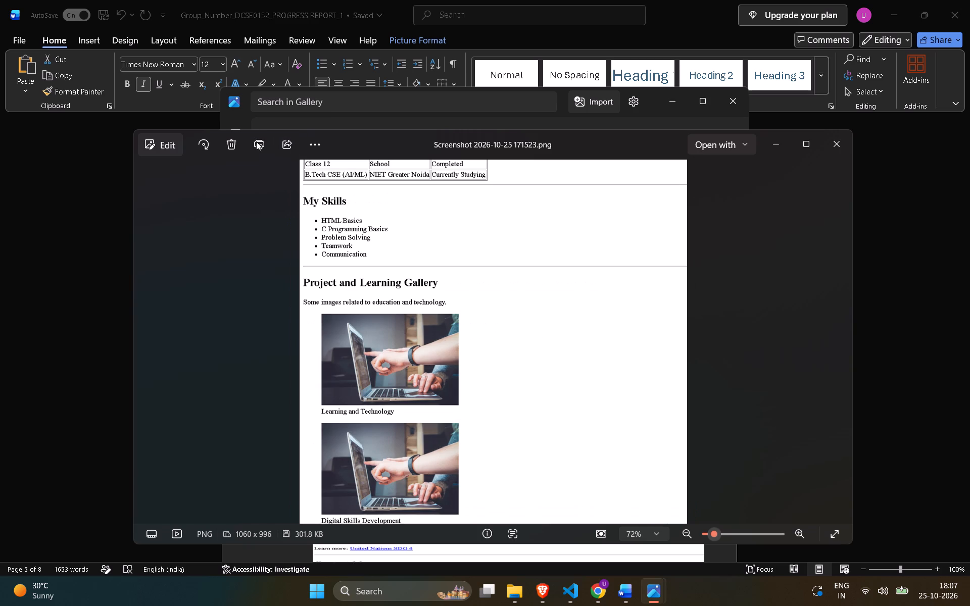
pyautogui.click(315, 145)
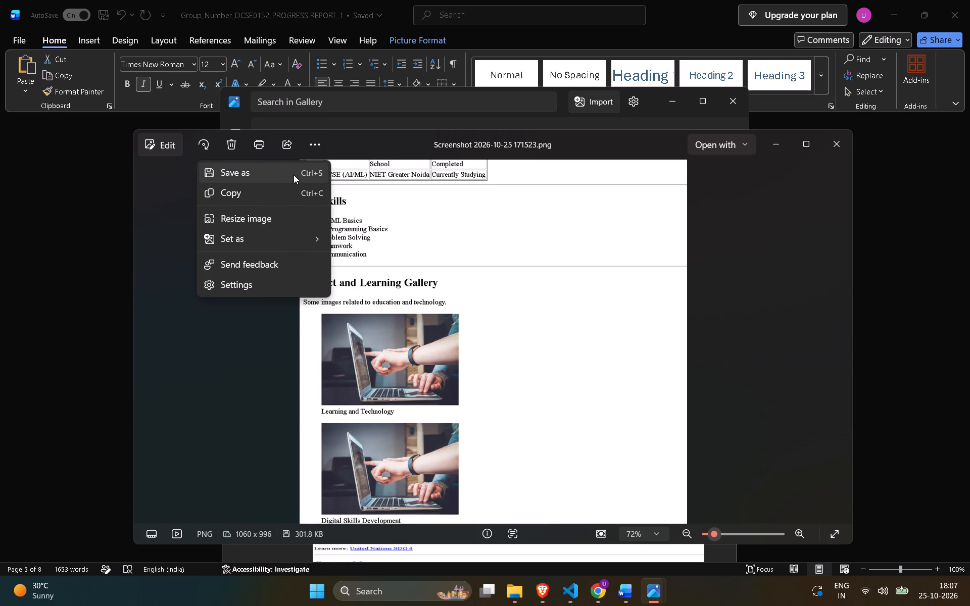
pyautogui.click(294, 175)
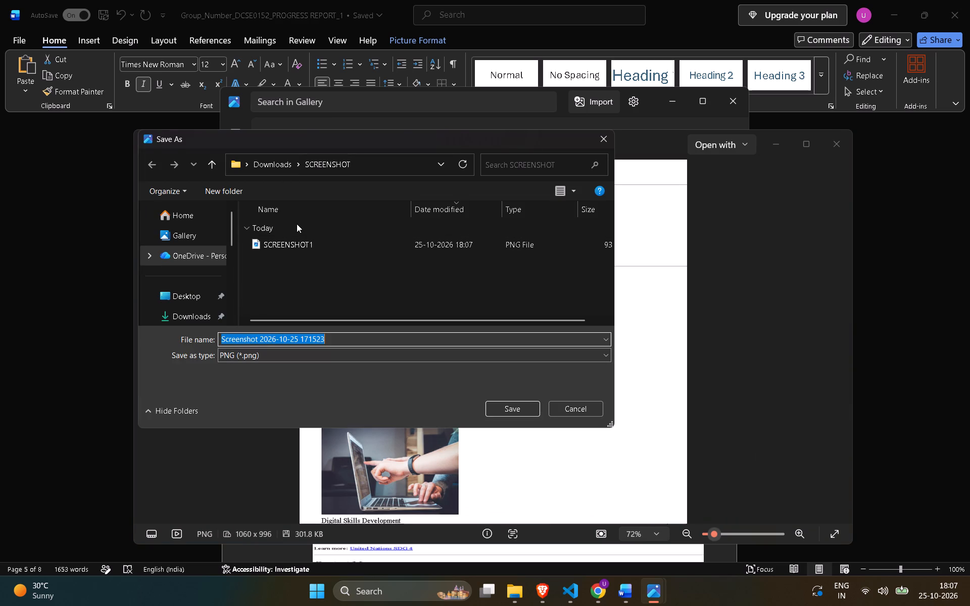
pyautogui.press('BackSpace')
pyautogui.write('SCREENSHOT2')
pyautogui.press('Return')
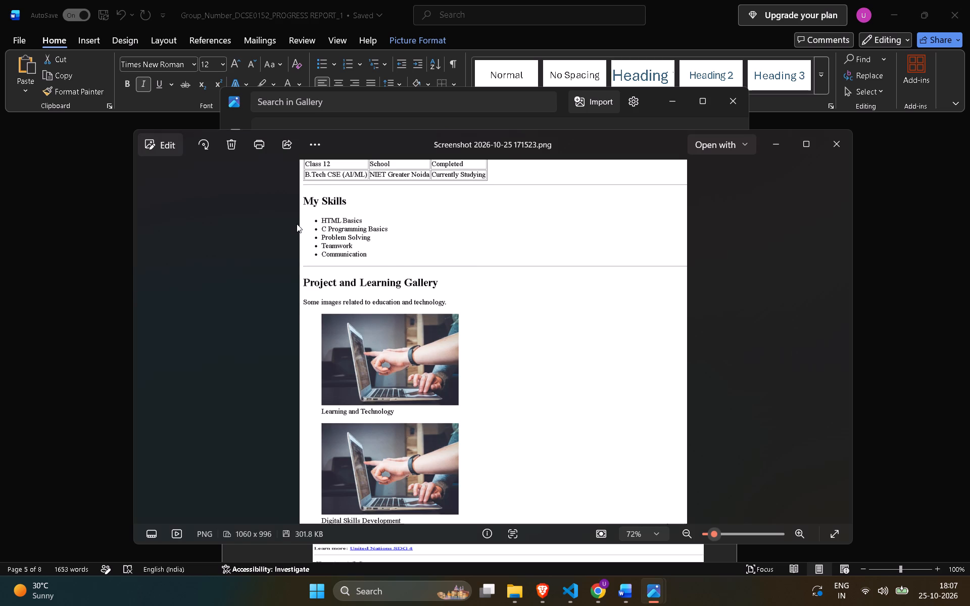
pyautogui.press('Left')
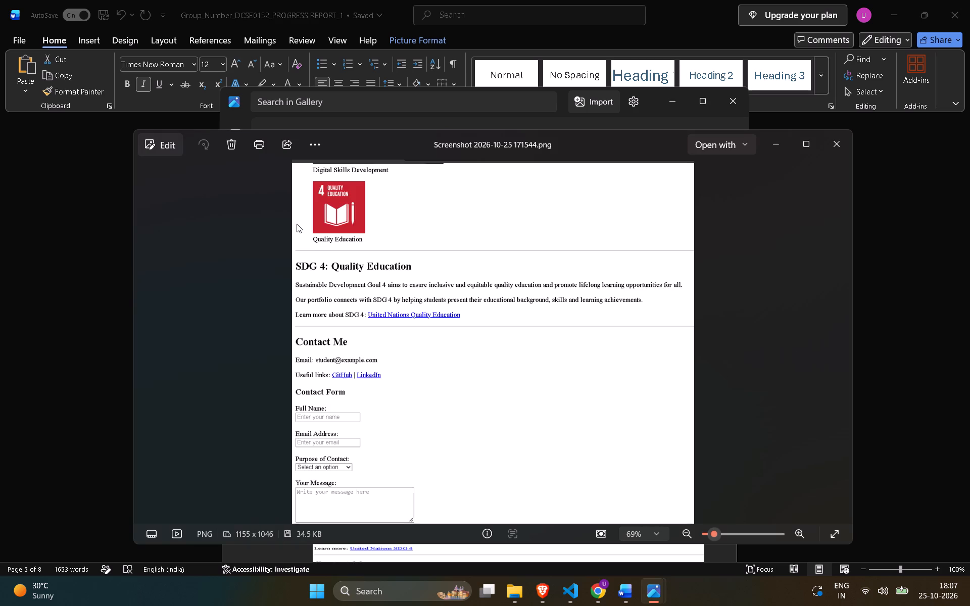
pyautogui.click(318, 136)
pyautogui.click(300, 171)
pyautogui.press('BackSpace')
pyautogui.write('SCREENSHOT3')
pyautogui.press('Return')
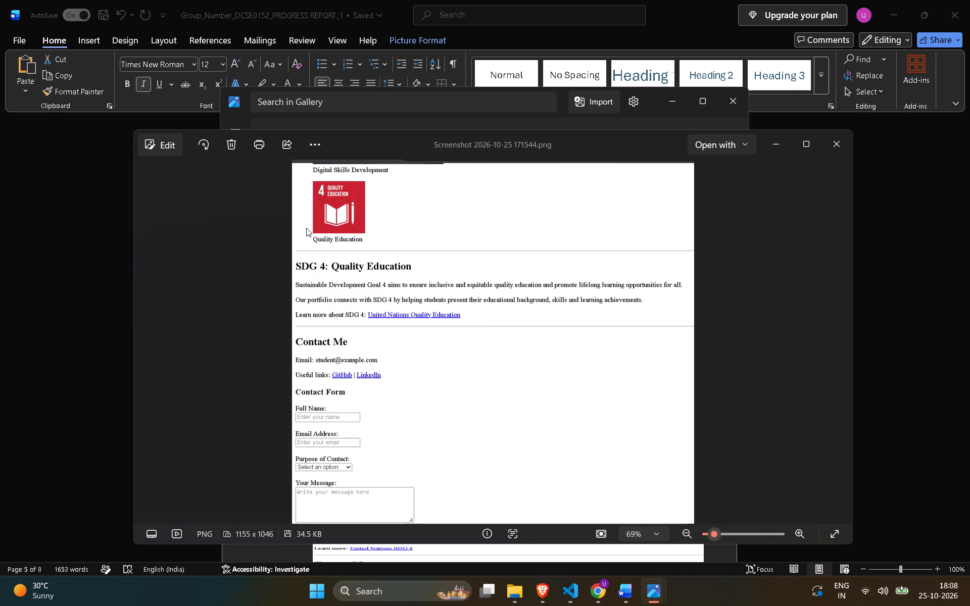
pyautogui.press('Left')
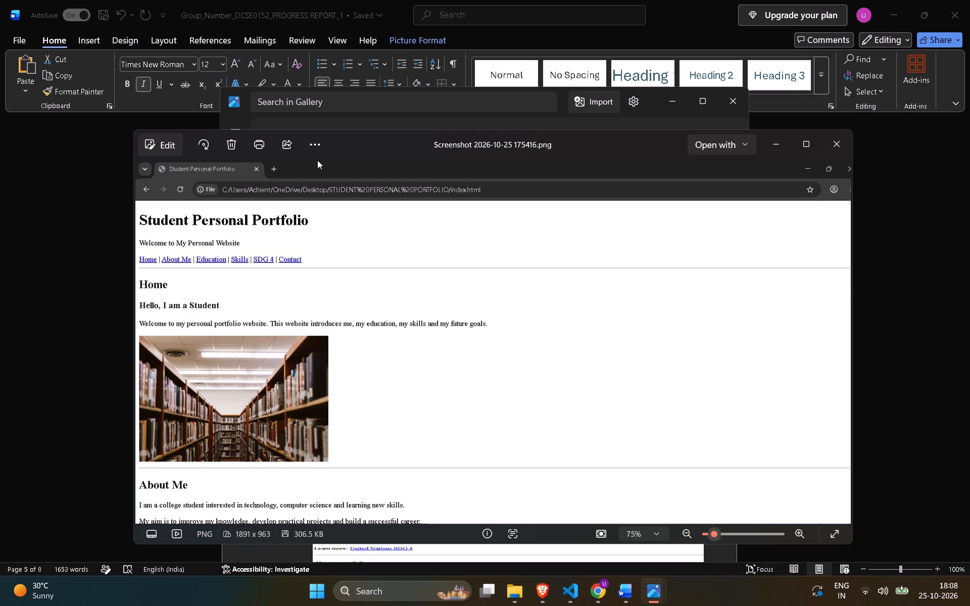
pyautogui.click(336, 146)
pyautogui.click(311, 139)
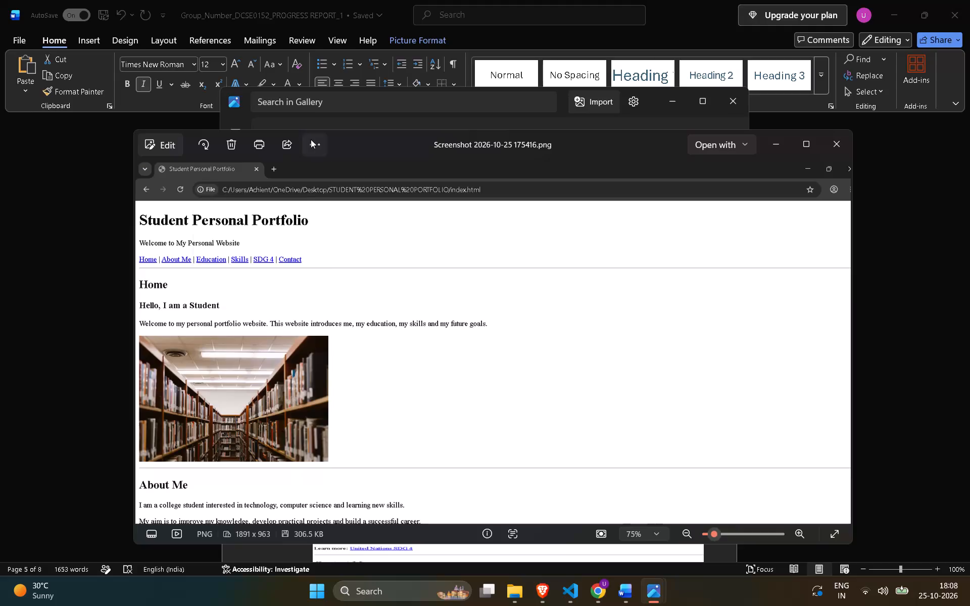
pyautogui.click(304, 164)
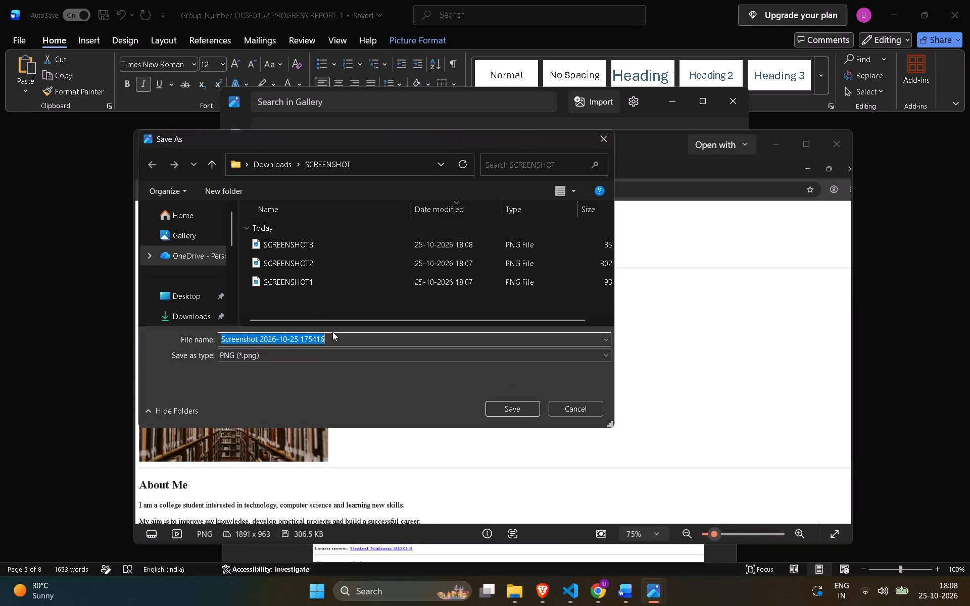
pyautogui.click(333, 332)
pyautogui.press('BackSpace')
pyautogui.press('BackSpace')
pyautogui.press('BackSpace')
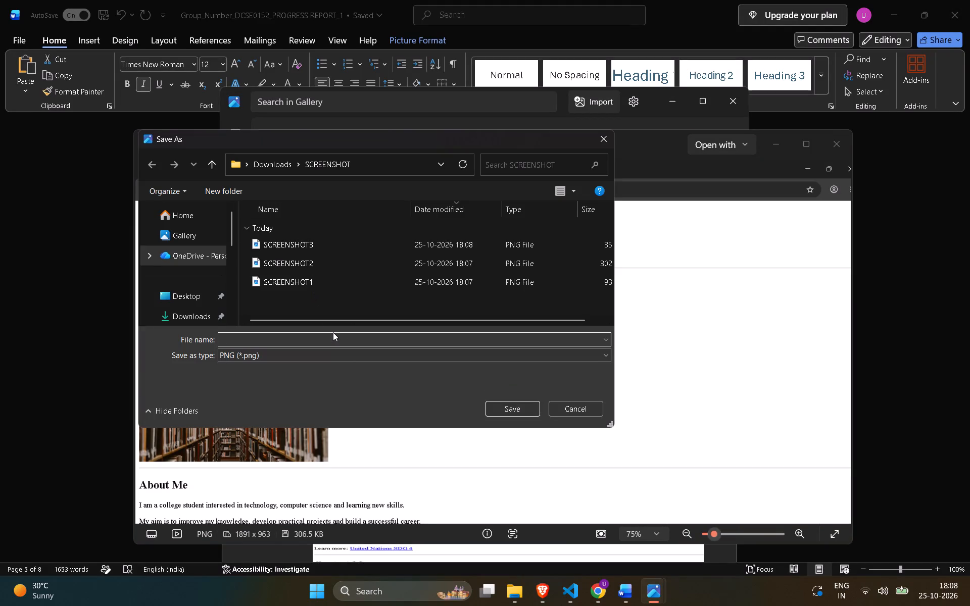
pyautogui.write('SC')
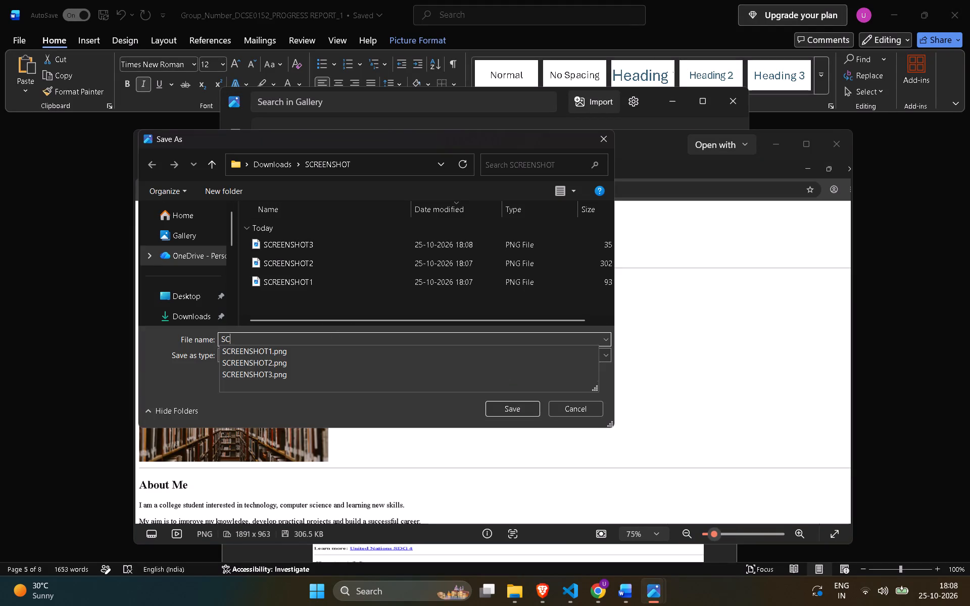
pyautogui.write('REENSHOT11')
pyautogui.press('Return')
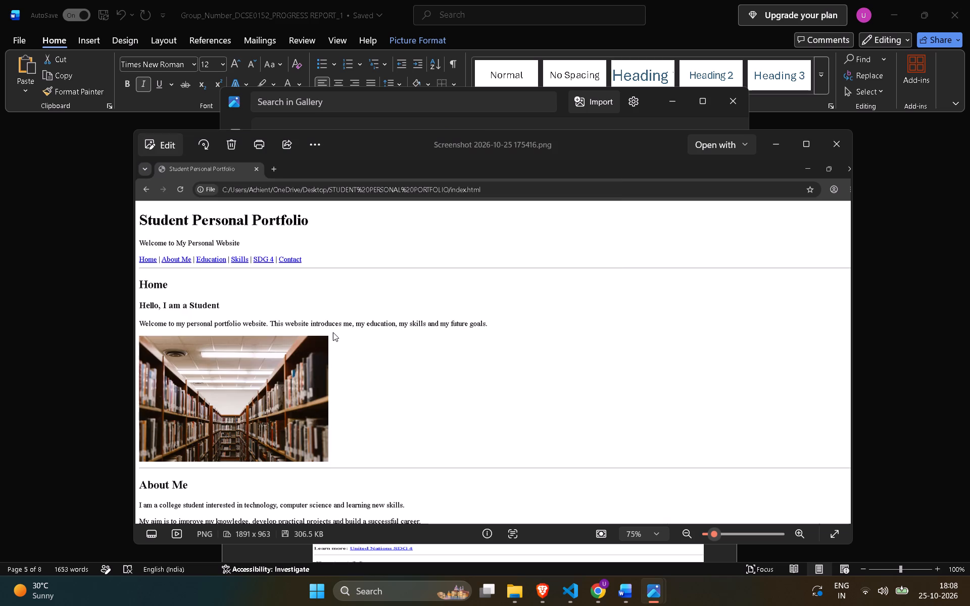
pyautogui.press('Left')
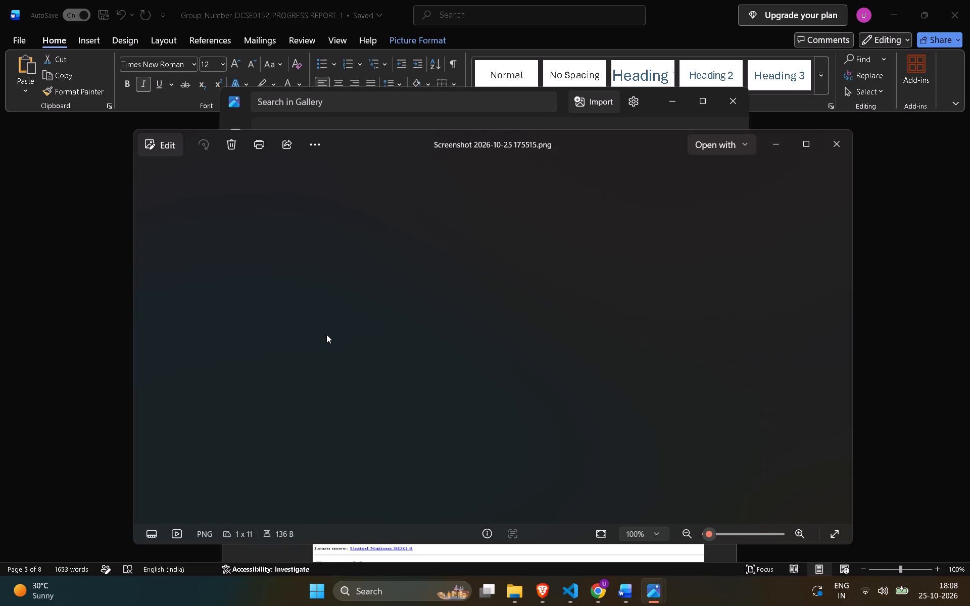
pyautogui.click(326, 334)
pyautogui.press('Left')
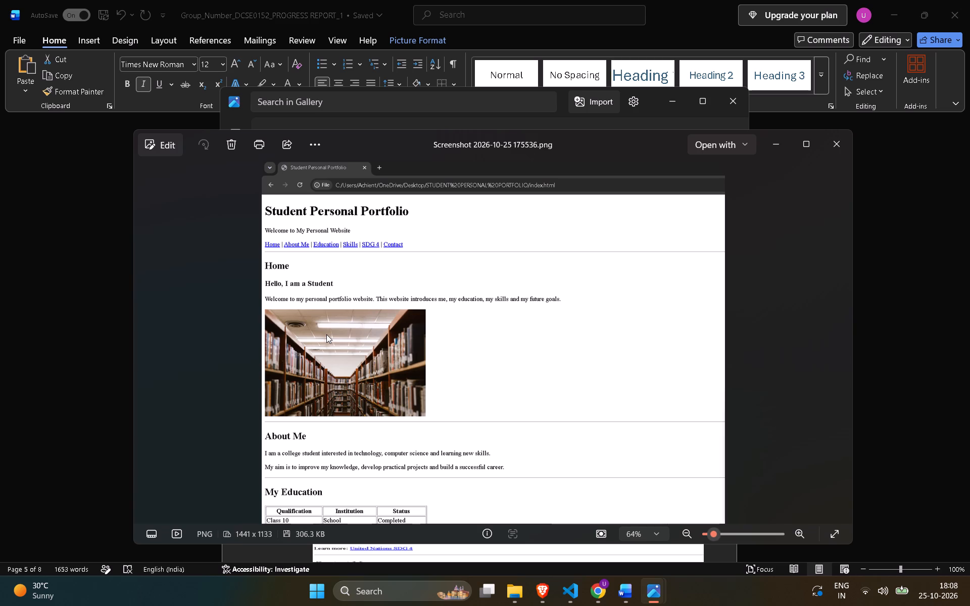
pyautogui.press('Left')
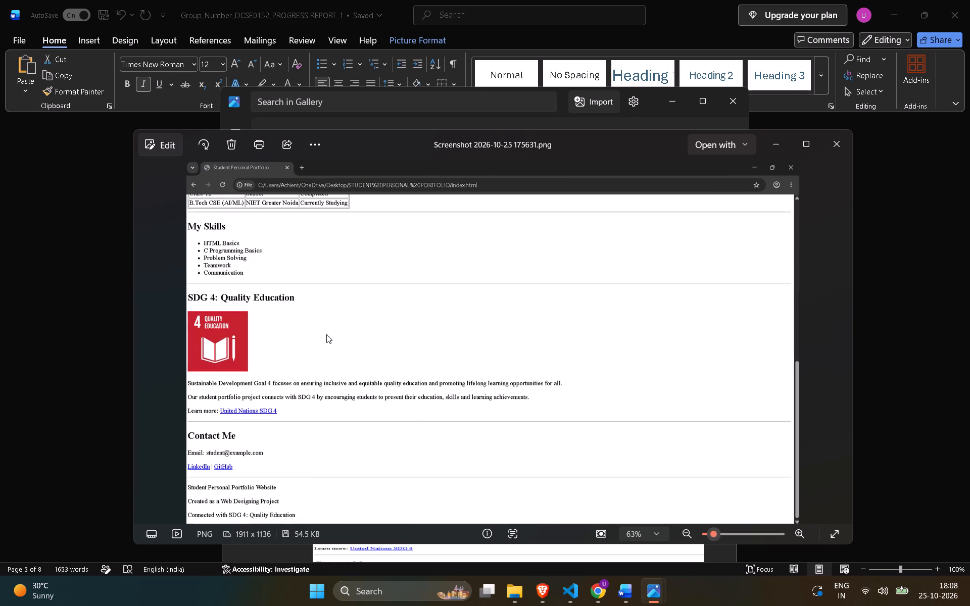
pyautogui.press('Left')
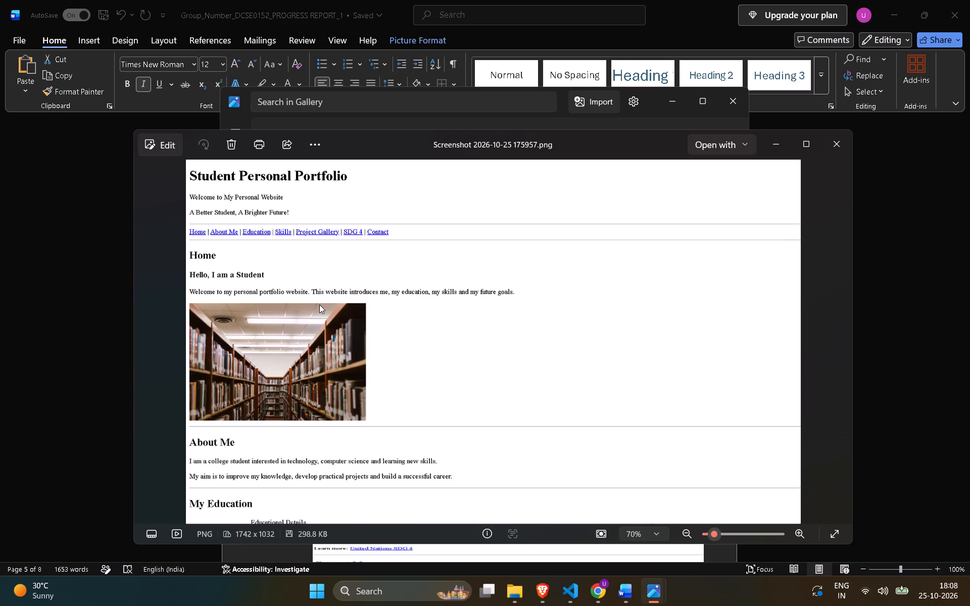
pyautogui.press('Left')
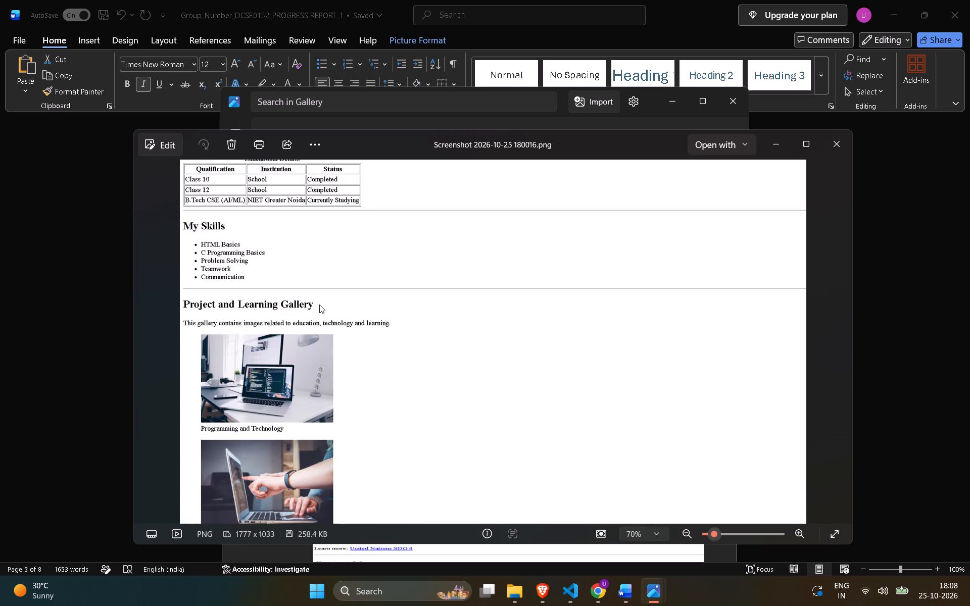
pyautogui.press('Right')
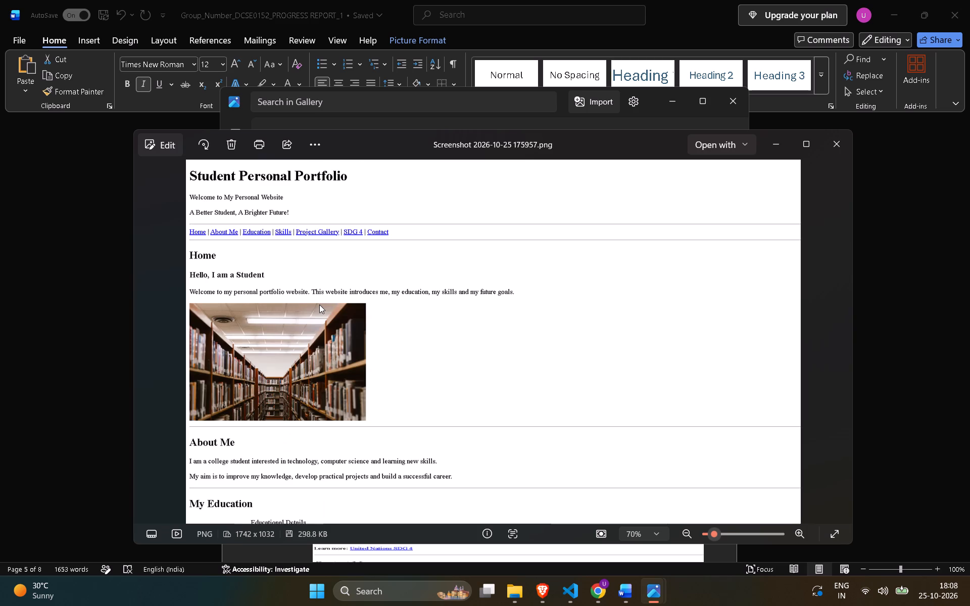
pyautogui.press('Left')
pyautogui.press('Left')
pyautogui.press('Left')
pyautogui.press('Left')
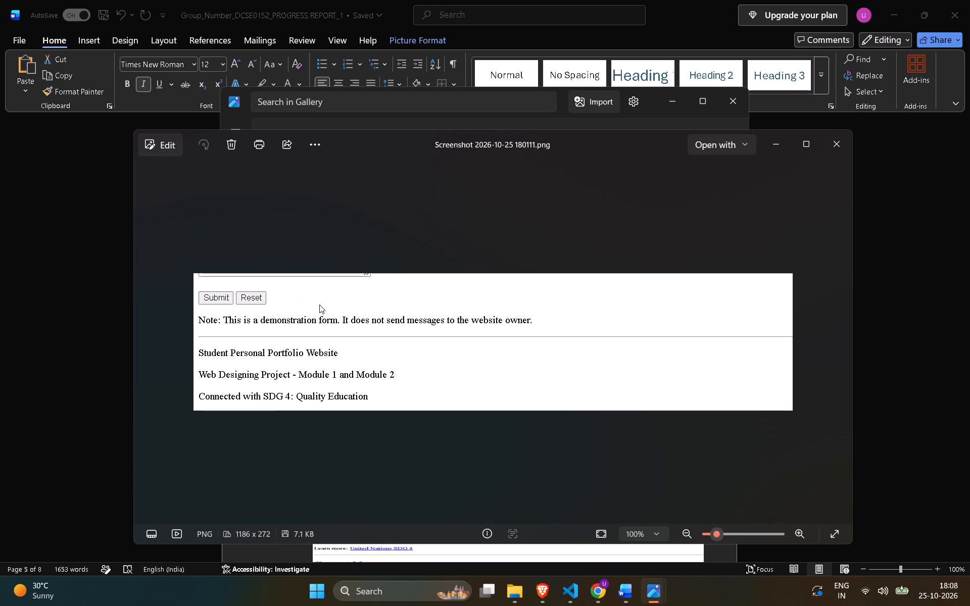
pyautogui.press('Right')
pyautogui.press('Right')
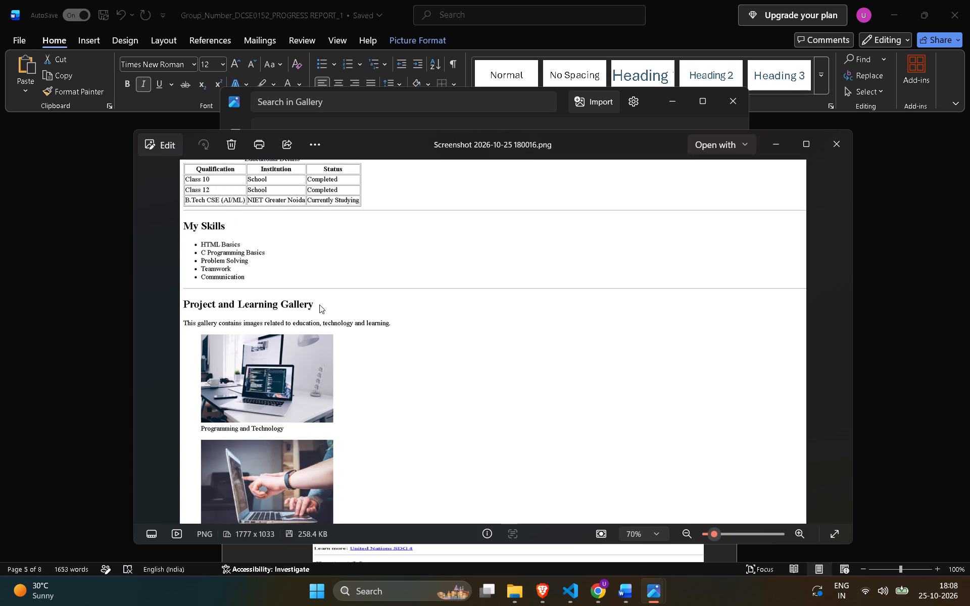
pyautogui.press('Right')
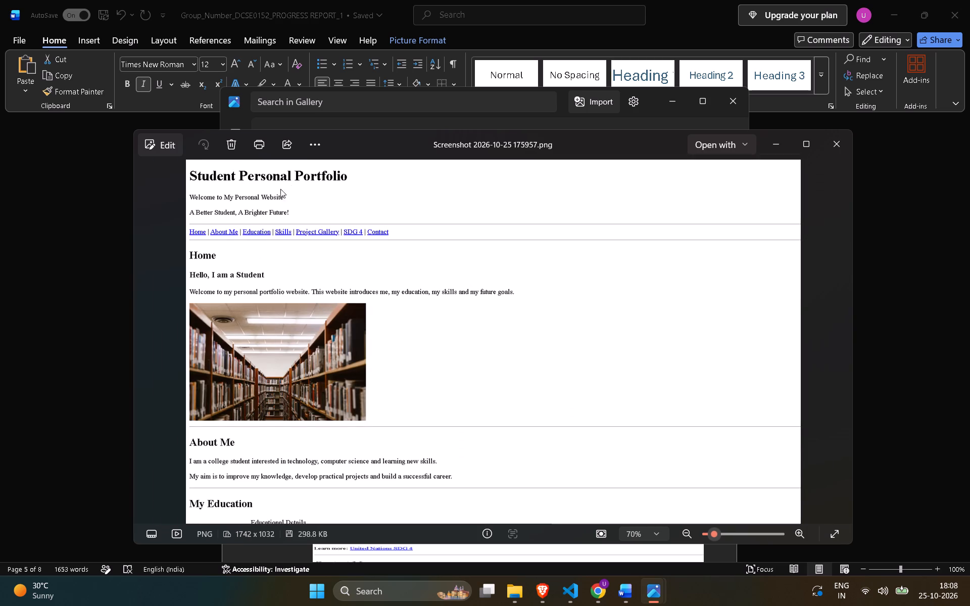
pyautogui.click(313, 151)
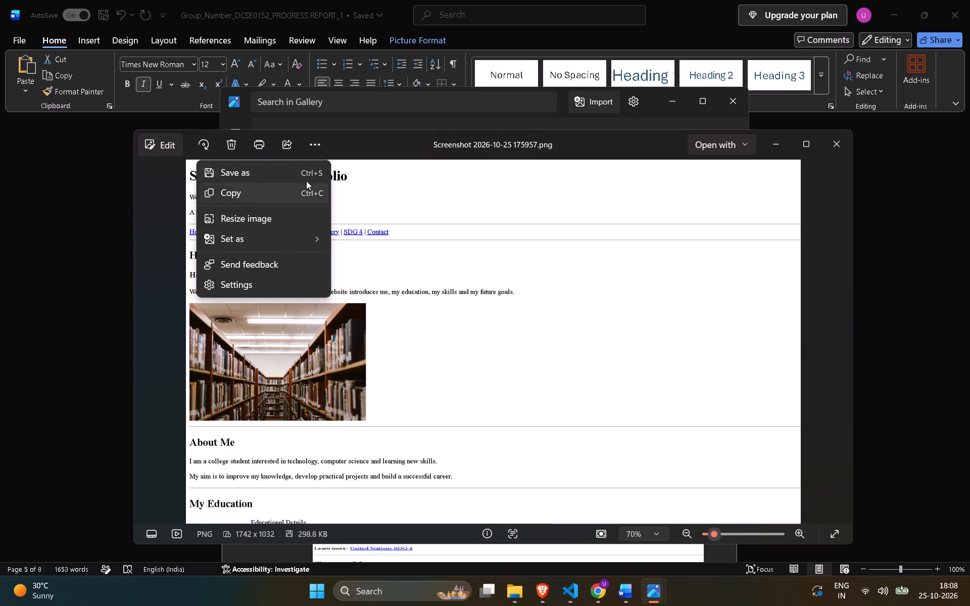
pyautogui.click(310, 168)
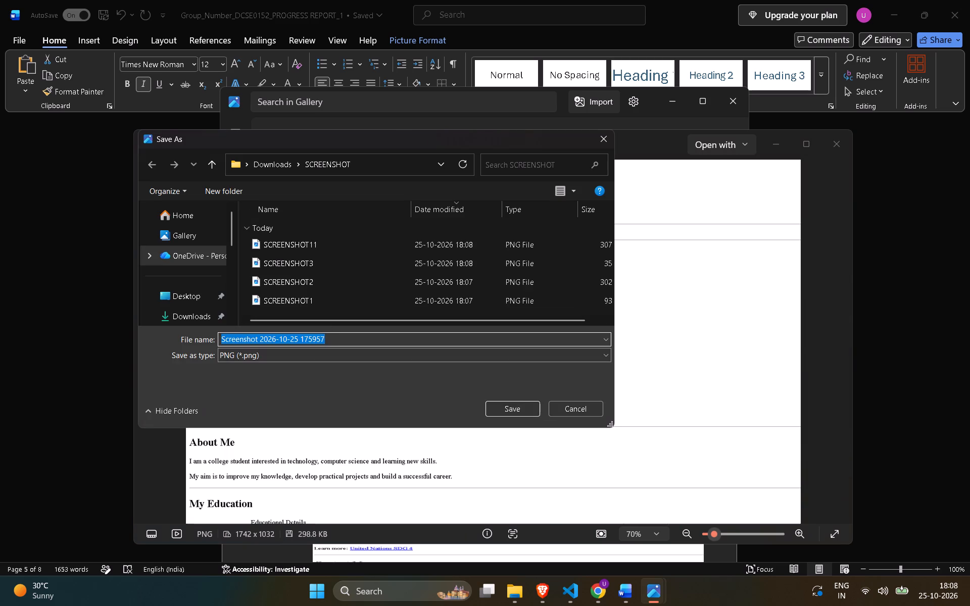
pyautogui.click(329, 339)
pyautogui.press('BackSpace')
pyautogui.press('BackSpace')
pyautogui.press('BackSpace')
pyautogui.press('BackSpace')
pyautogui.press('BackSpace')
pyautogui.press('BackSpace')
pyautogui.press('BackSpace')
pyautogui.press('BackSpace')
pyautogui.press('BackSpace')
pyautogui.press('BackSpace')
pyautogui.press('BackSpace')
pyautogui.press('BackSpace')
pyautogui.press('BackSpace')
pyautogui.press('BackSpace')
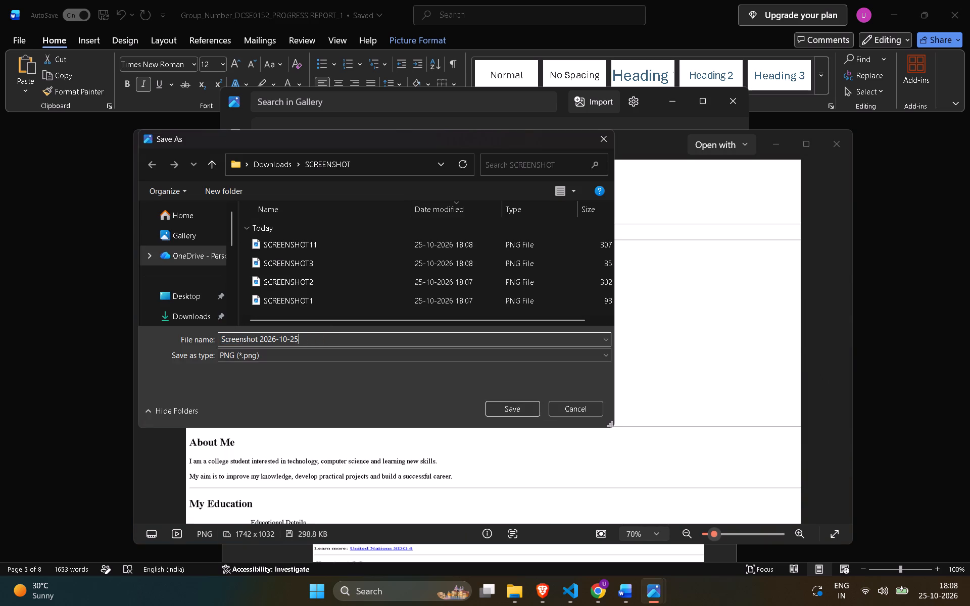
pyautogui.press('BackSpace')
pyautogui.press('BackSpace')
pyautogui.press('BackSpace')
pyautogui.press('BackSpace')
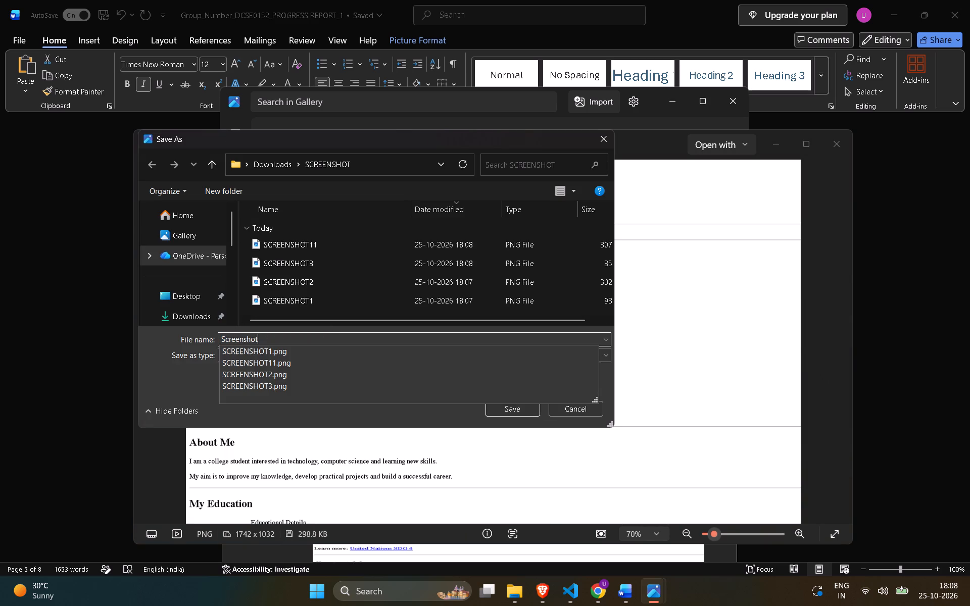
pyautogui.write('12')
pyautogui.press('Return')
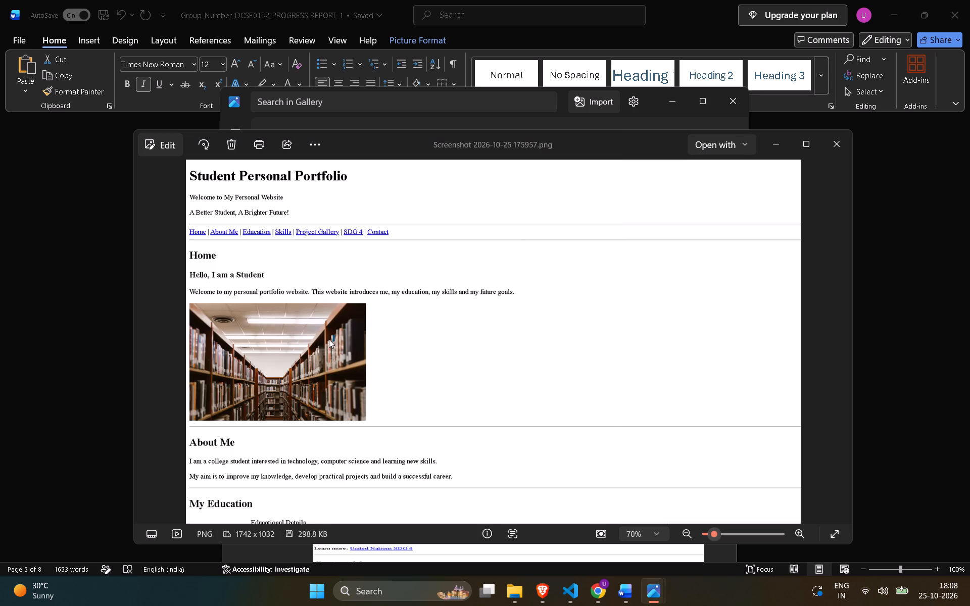
pyautogui.press('Left')
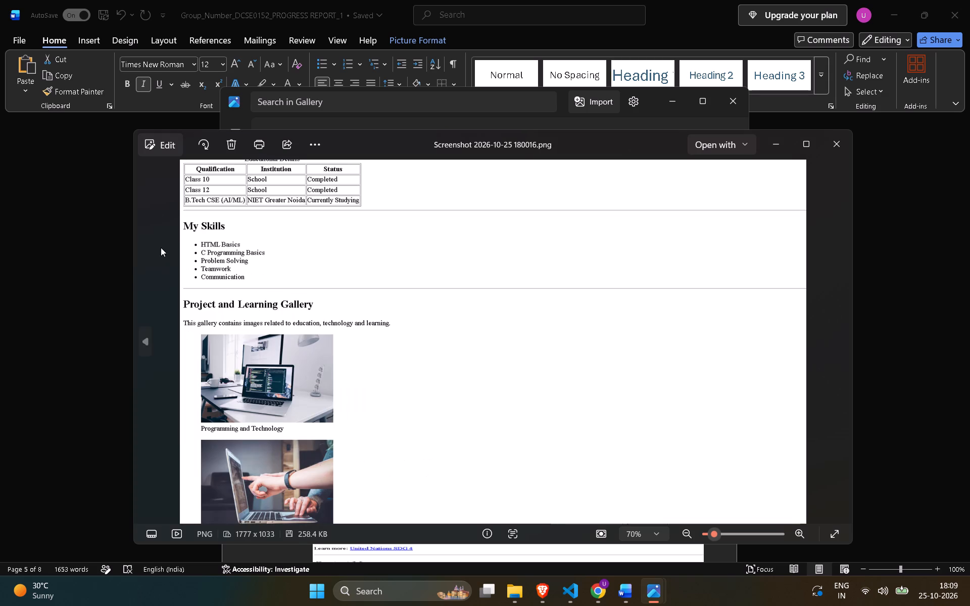
pyautogui.click(314, 145)
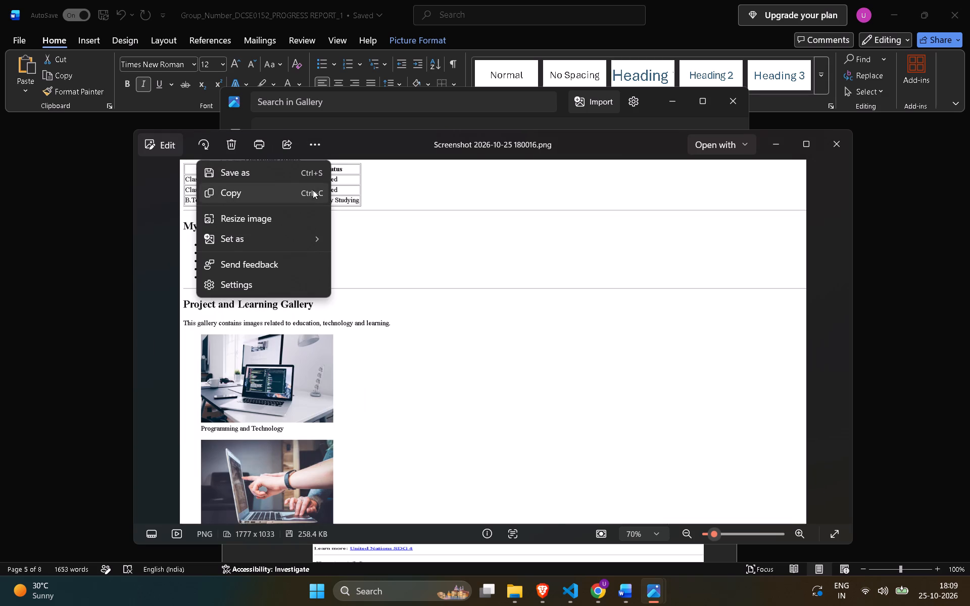
pyautogui.click(312, 175)
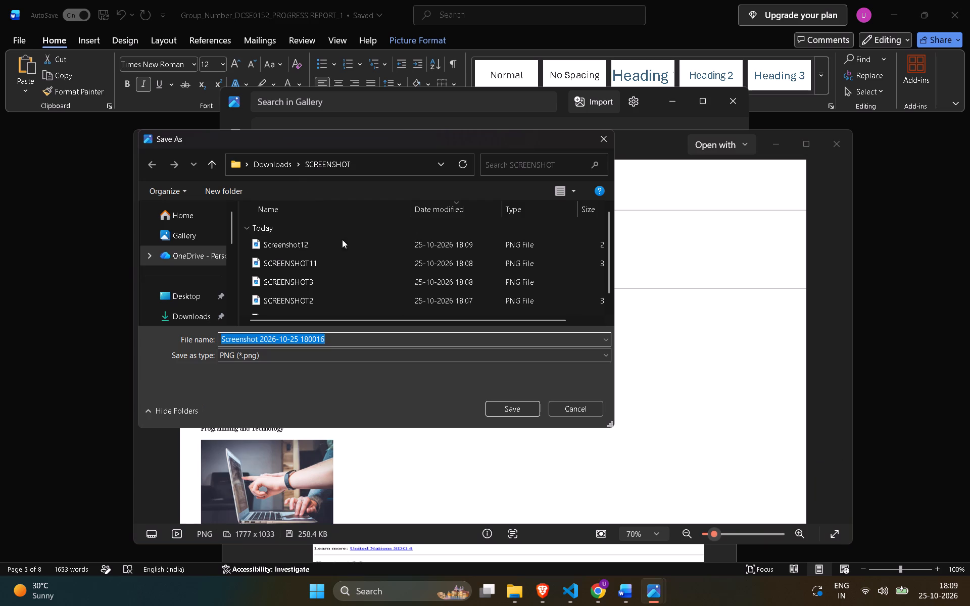
pyautogui.click(391, 344)
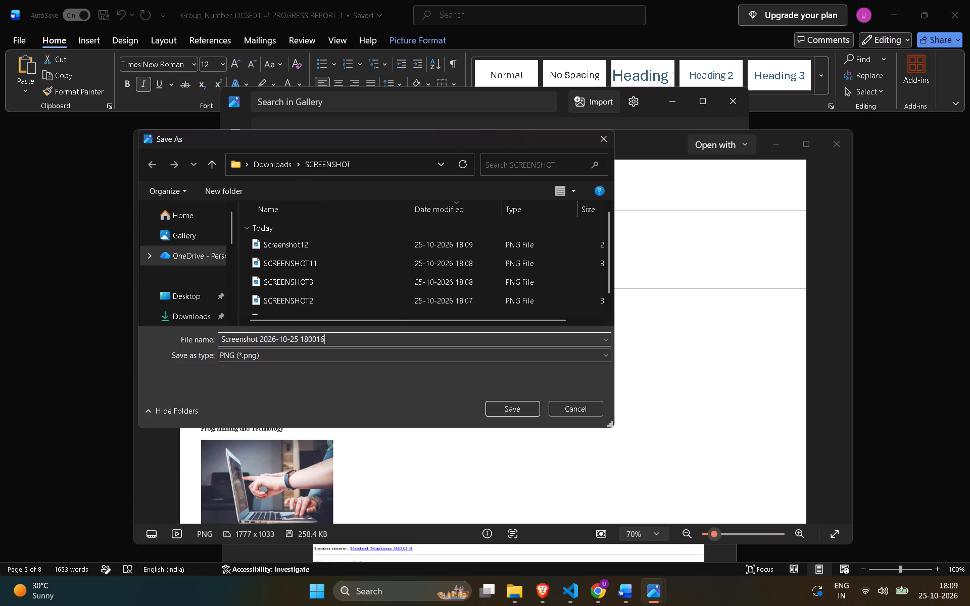
pyautogui.press('BackSpace')
pyautogui.press('BackSpace')
pyautogui.press('BackSpace')
pyautogui.press('BackSpace')
pyautogui.press('BackSpace')
pyautogui.press('BackSpace')
pyautogui.press('BackSpace')
pyautogui.press('BackSpace')
pyautogui.press('BackSpace')
pyautogui.press('BackSpace')
pyautogui.press('BackSpace')
pyautogui.press('BackSpace')
pyautogui.press('BackSpace')
pyautogui.press('BackSpace')
pyautogui.press('BackSpace')
pyautogui.press('BackSpace')
pyautogui.press('BackSpace')
pyautogui.press('BackSpace')
pyautogui.write('13')
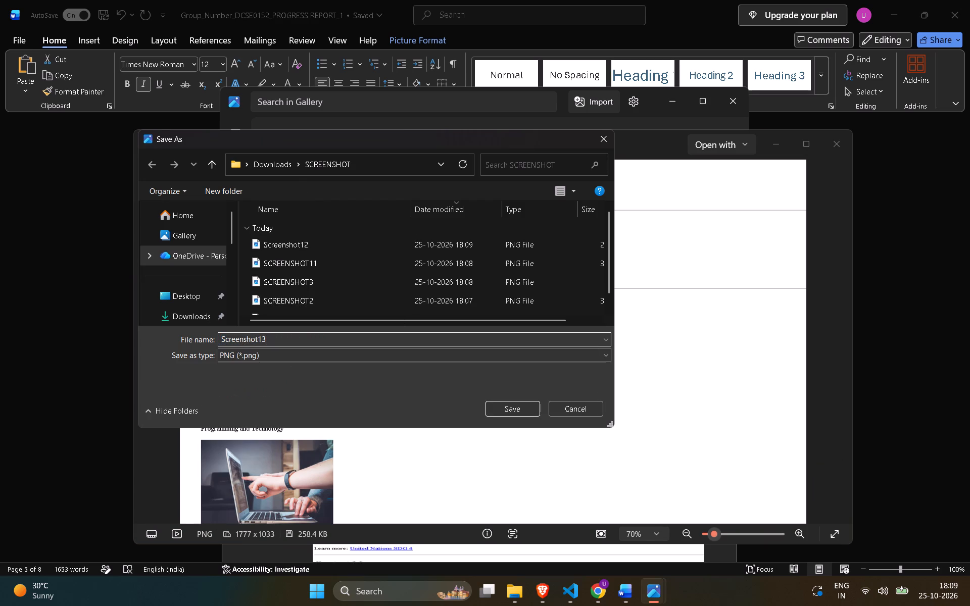
pyautogui.press('Return')
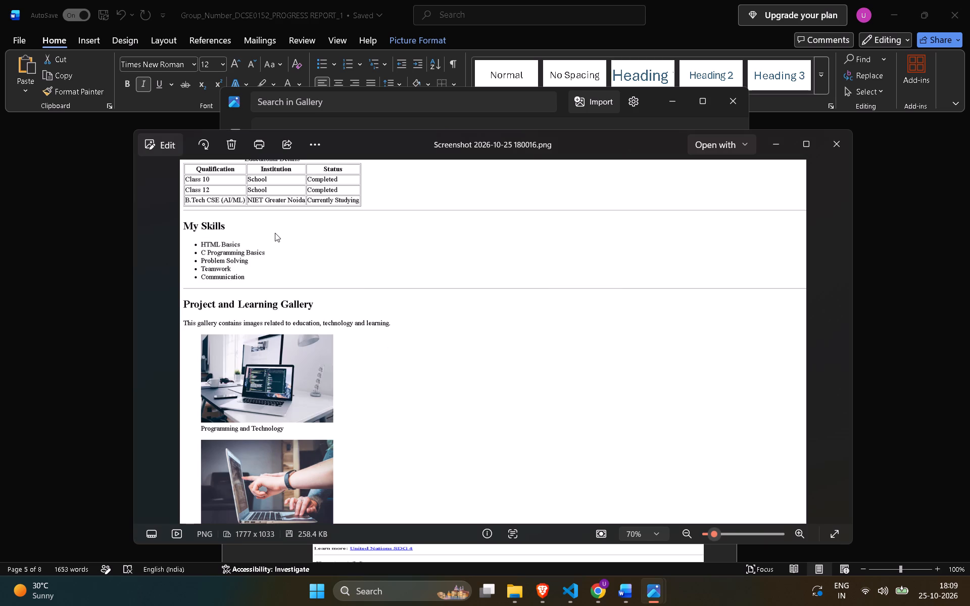
pyautogui.press('Left')
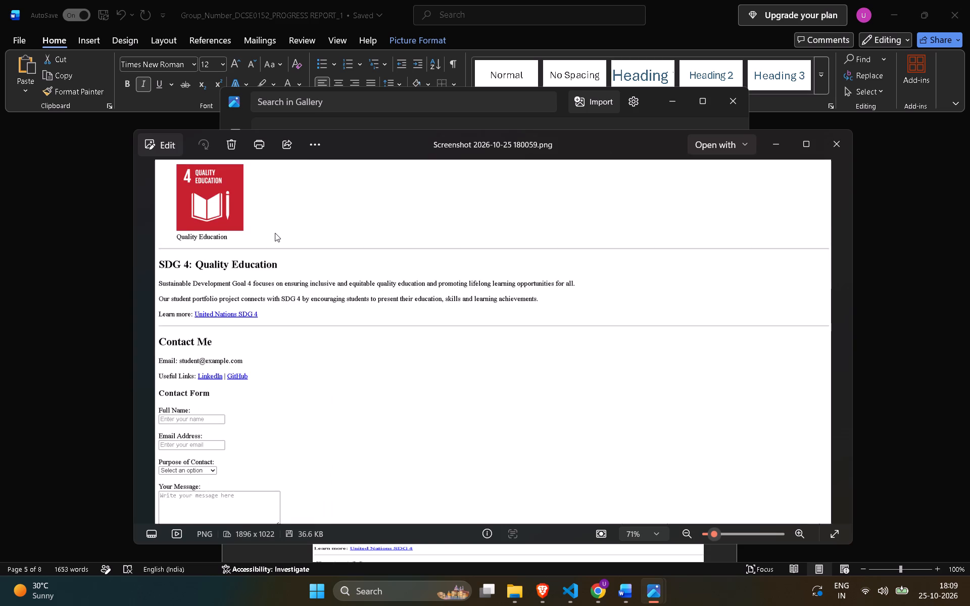
pyautogui.press('Left')
pyautogui.press('Right')
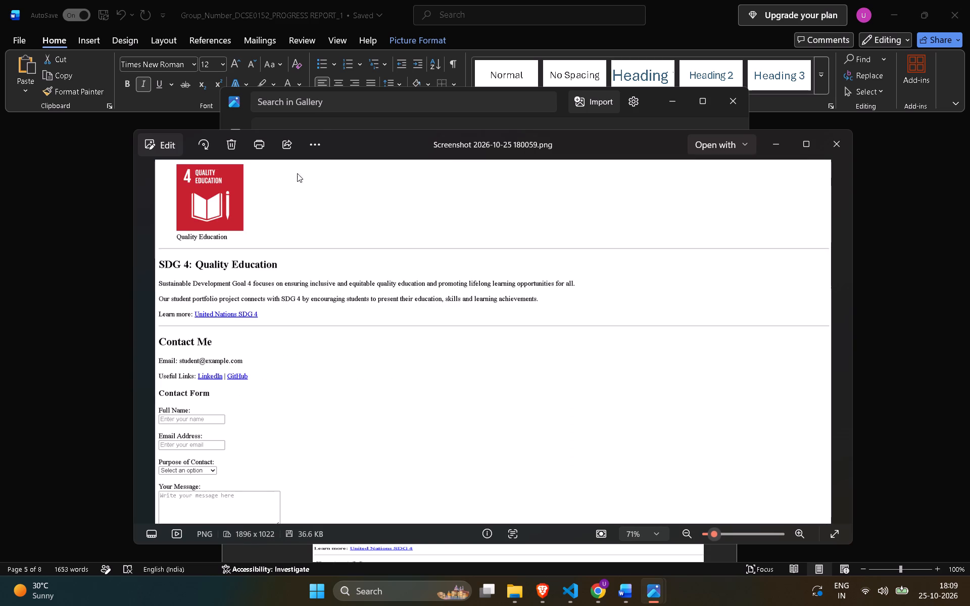
pyautogui.click(314, 148)
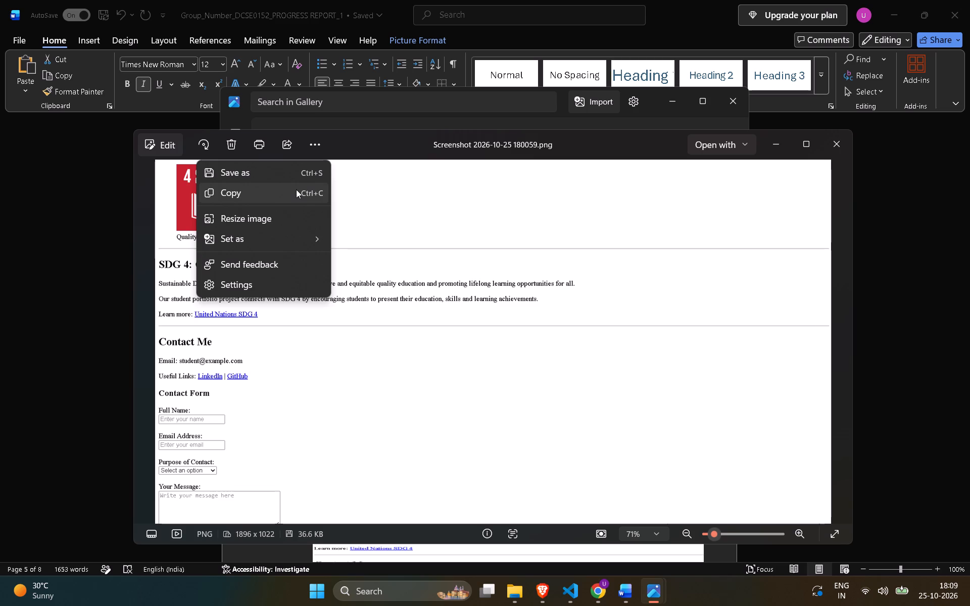
pyautogui.click(366, 189)
pyautogui.press('Right')
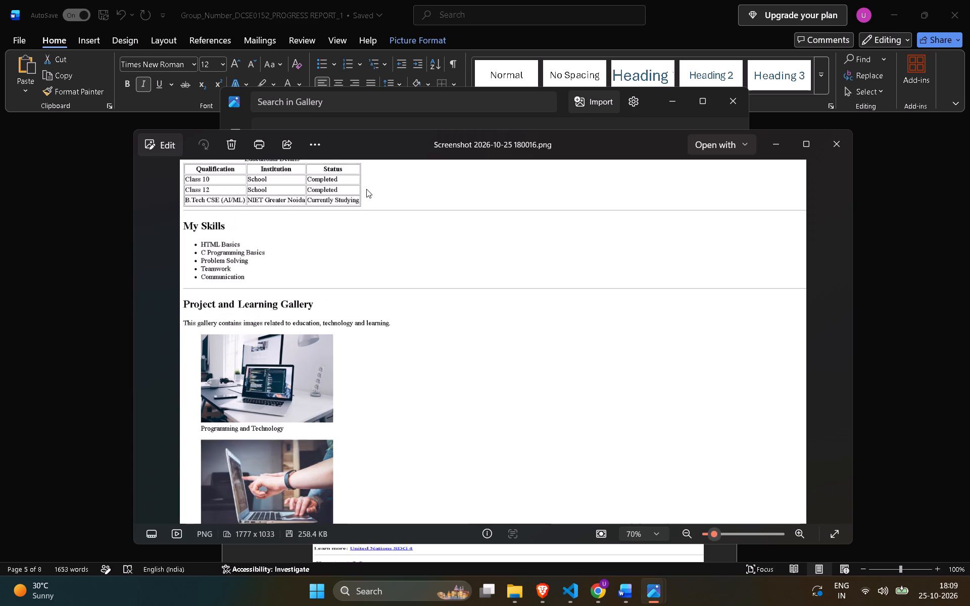
pyautogui.press('Left')
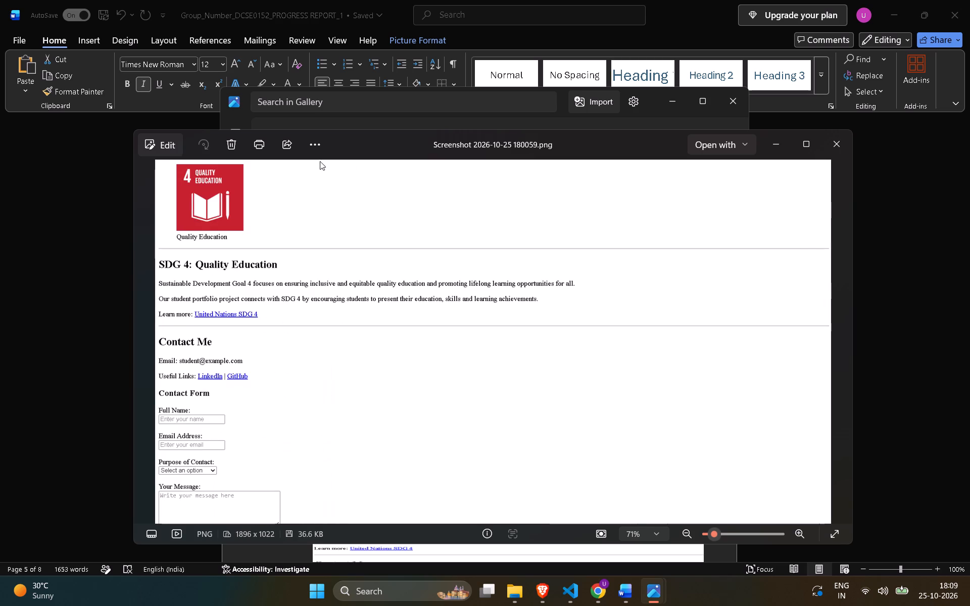
pyautogui.click(312, 156)
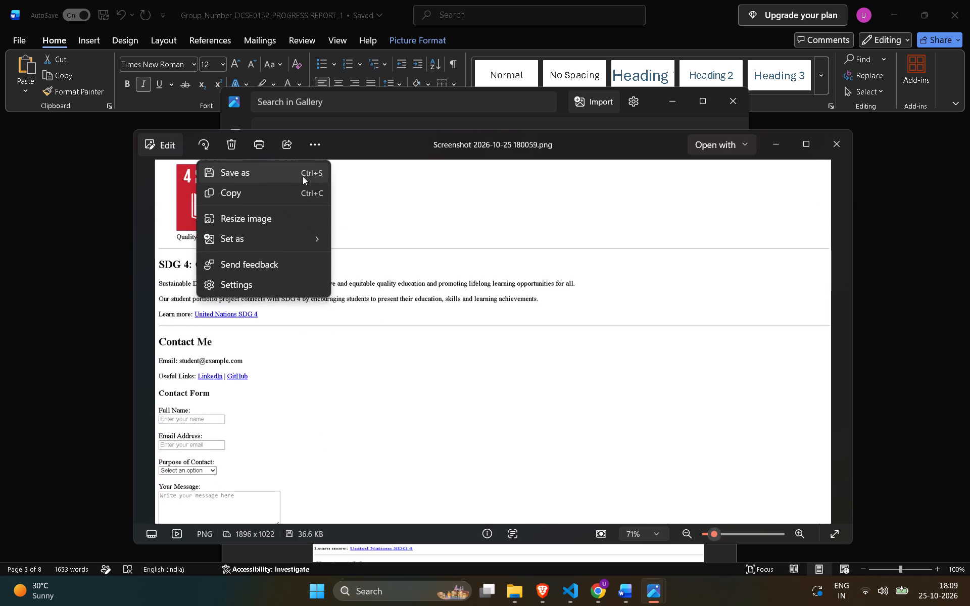
pyautogui.click(303, 176)
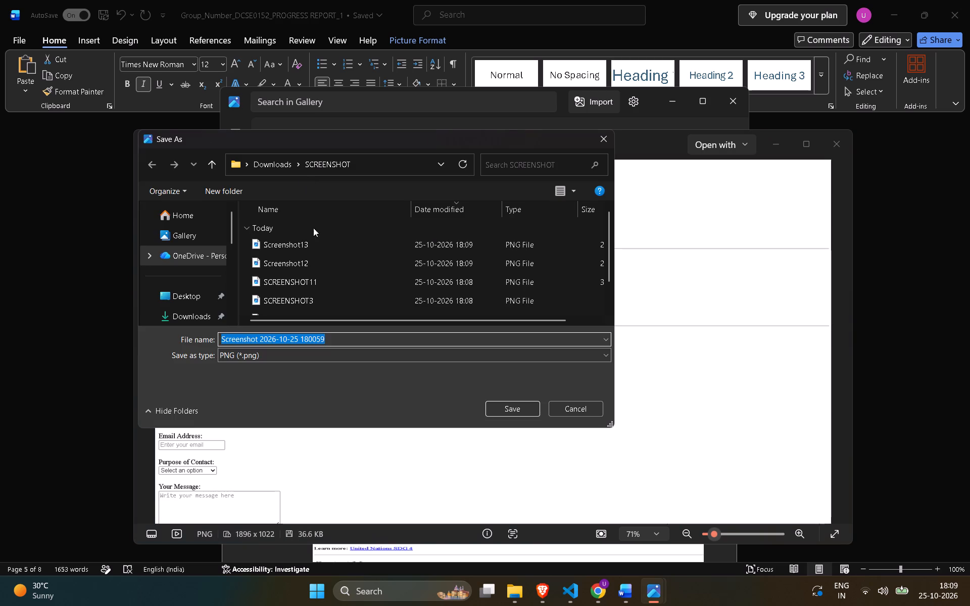
pyautogui.doubleClick(339, 338)
pyautogui.press('BackSpace')
pyautogui.press('BackSpace')
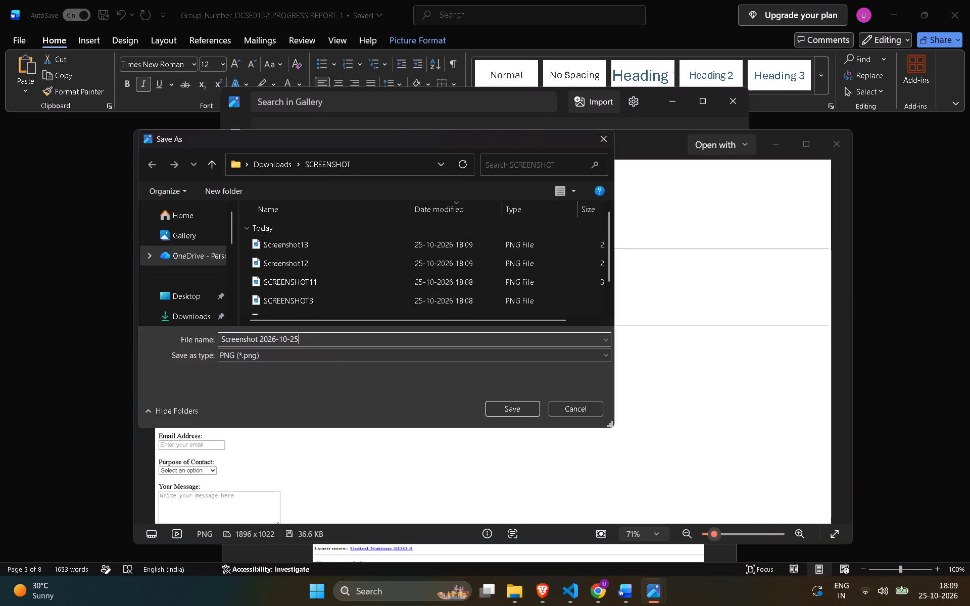
pyautogui.press('BackSpace')
pyautogui.press('BackSpace')
pyautogui.press('BackSpace')
pyautogui.press('BackSpace')
pyautogui.press('BackSpace')
pyautogui.press('BackSpace')
pyautogui.press('BackSpace')
pyautogui.press('BackSpace')
pyautogui.press('BackSpace')
pyautogui.press('BackSpace')
pyautogui.press('BackSpace')
pyautogui.press('BackSpace')
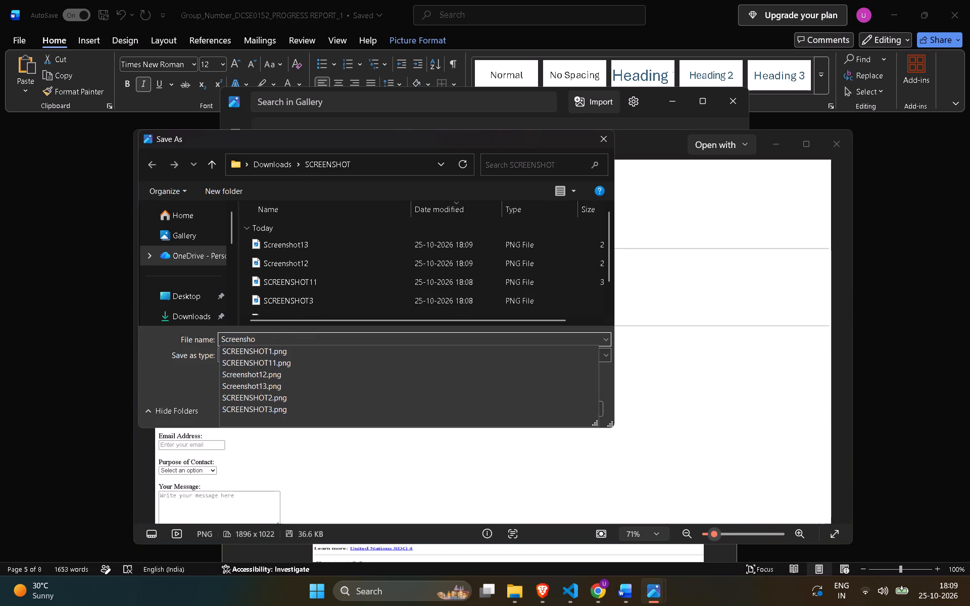
pyautogui.write('T 14')
pyautogui.press('Return')
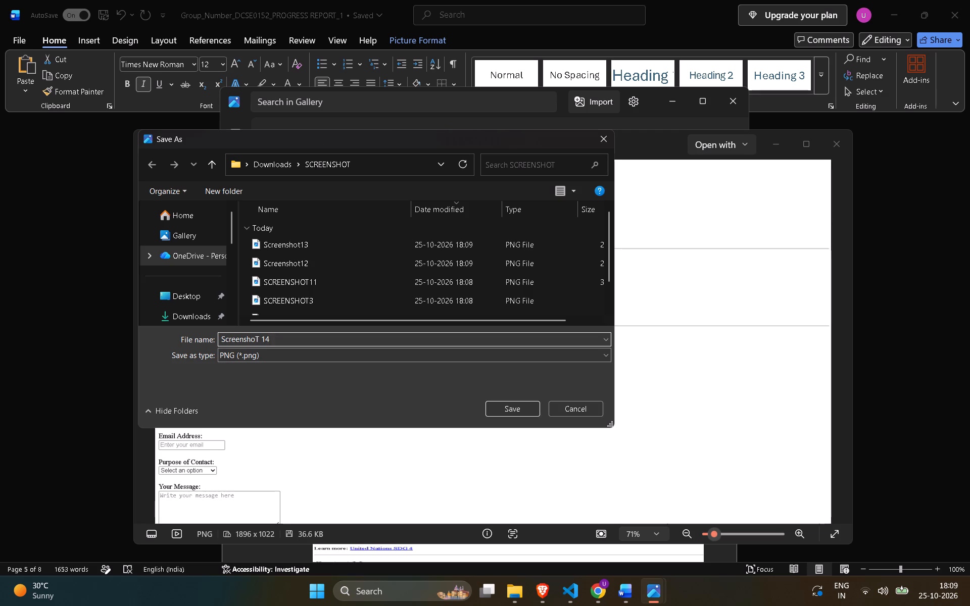
pyautogui.scroll(1, 351, 297)
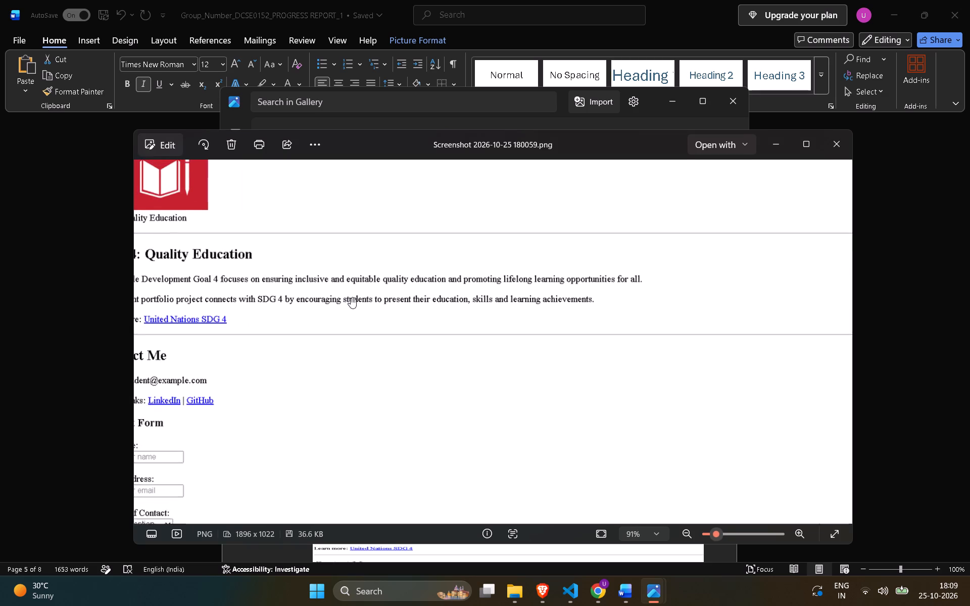
pyautogui.keyDown('ctrl'); pyautogui.scroll(-6, 351, 297); pyautogui.keyUp('ctrl')
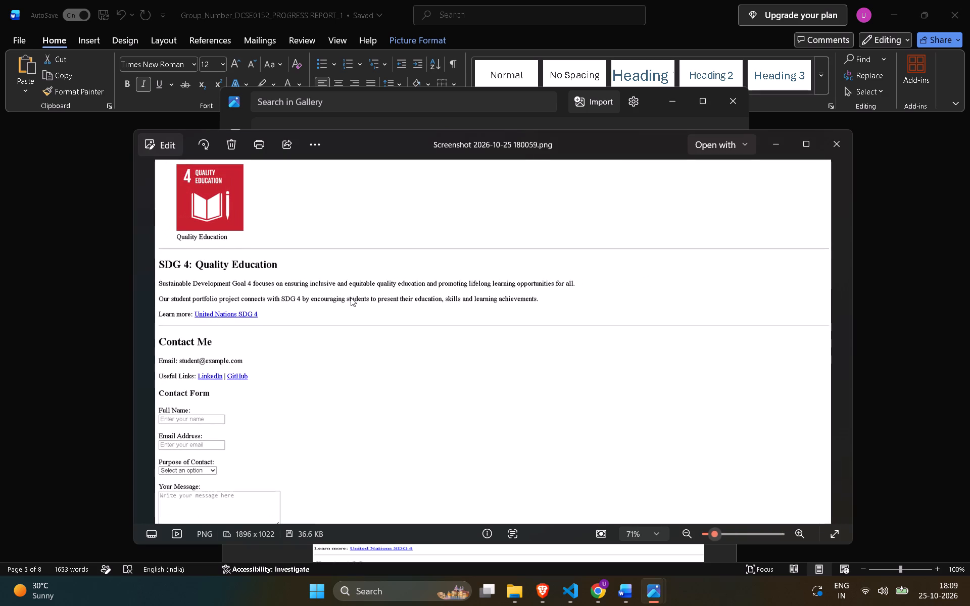
pyautogui.scroll(-2, 353, 296)
pyautogui.click(830, 145)
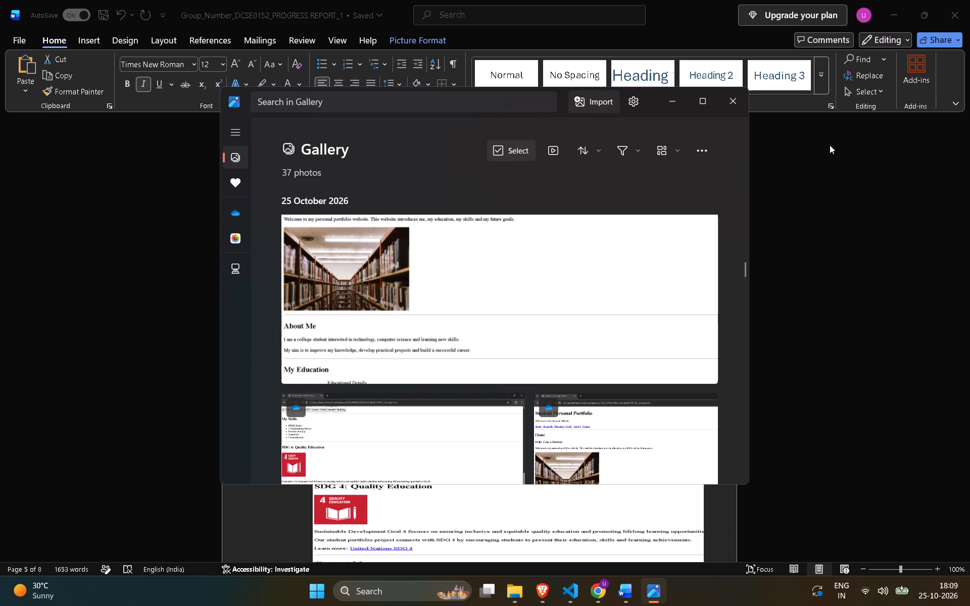
# Close the Photos gallery and return to the progress report in Word.
pyautogui.click(735, 92)
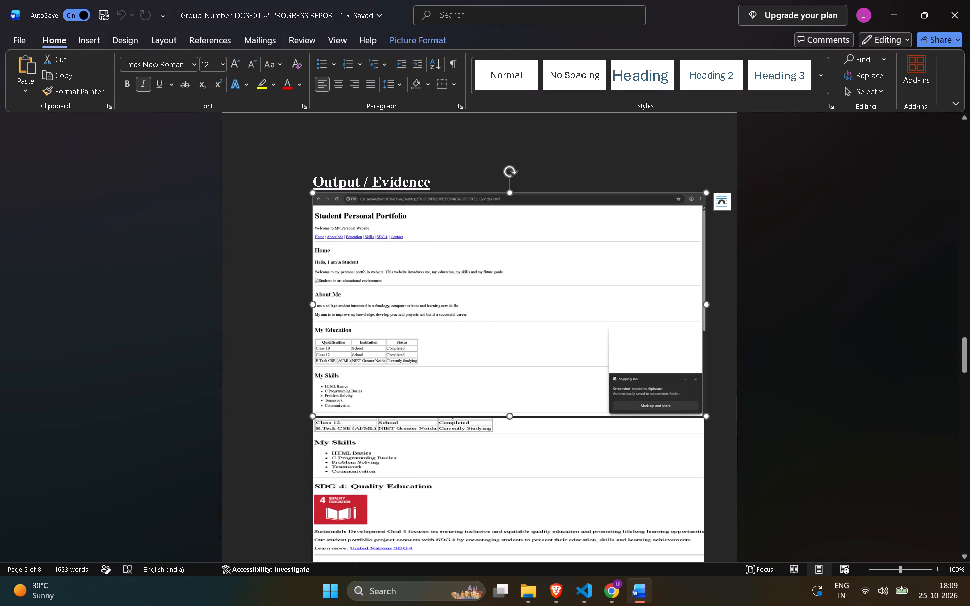
# Replace the first picture under Output / Evidence with SCREENSHOT1 from the SCREENSHOT folder in Downloads.
pyautogui.rightClick(648, 267)
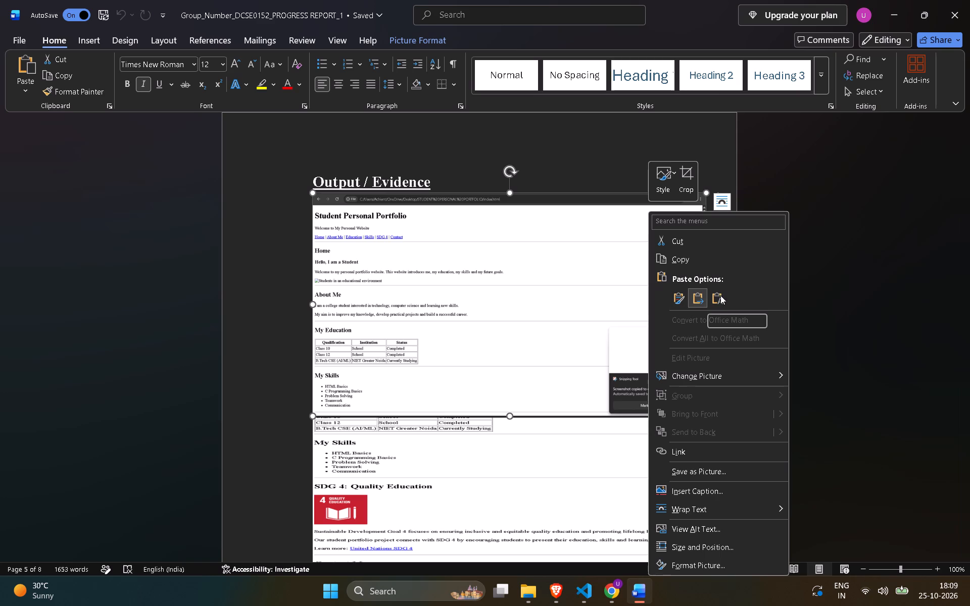
pyautogui.click(741, 372)
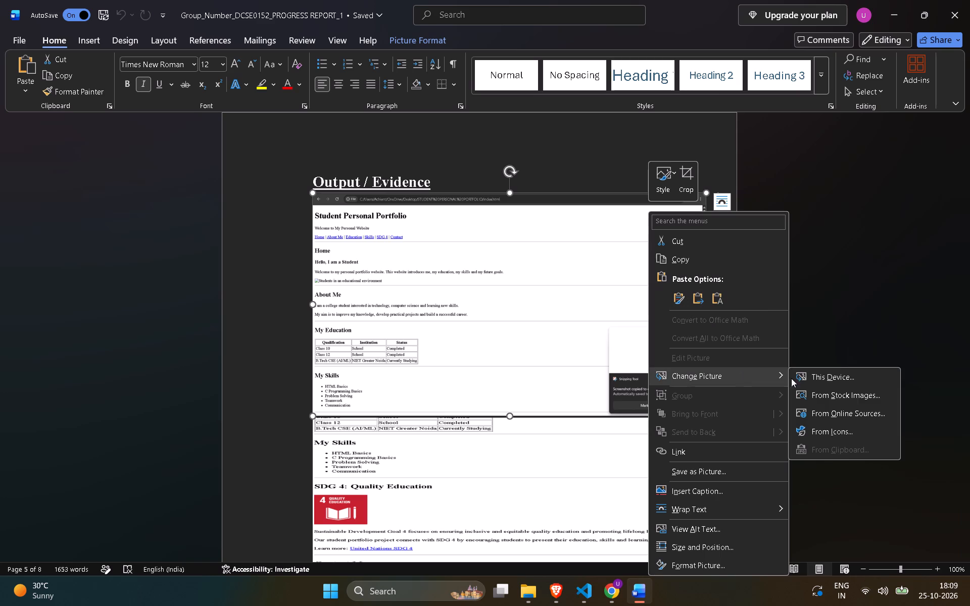
pyautogui.click(823, 375)
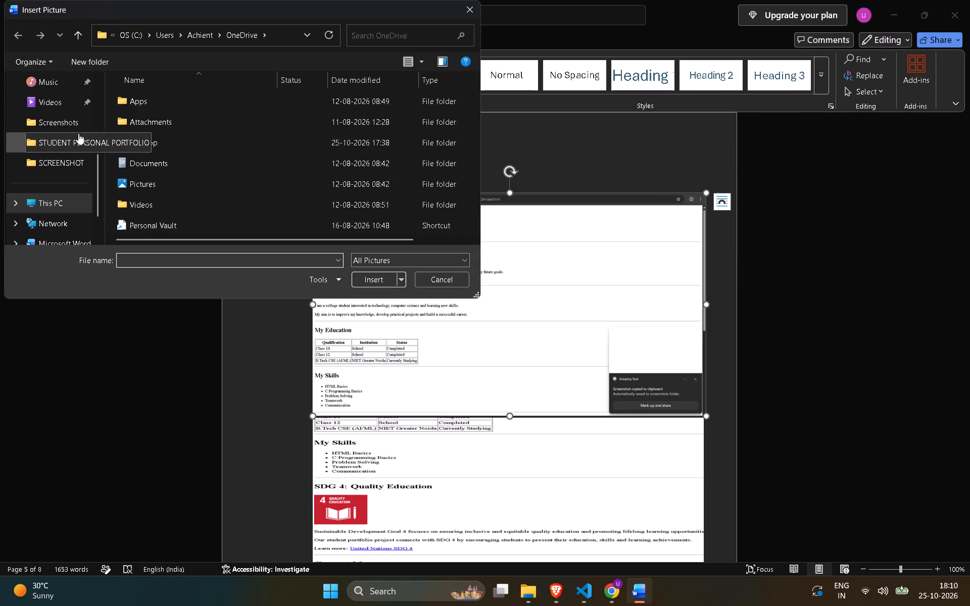
pyautogui.click(77, 120)
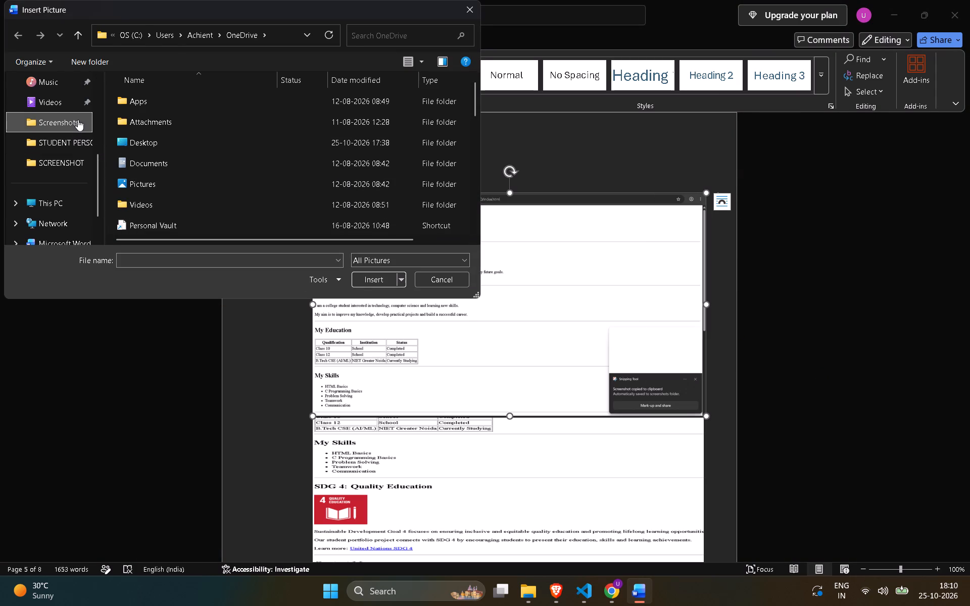
pyautogui.click(65, 138)
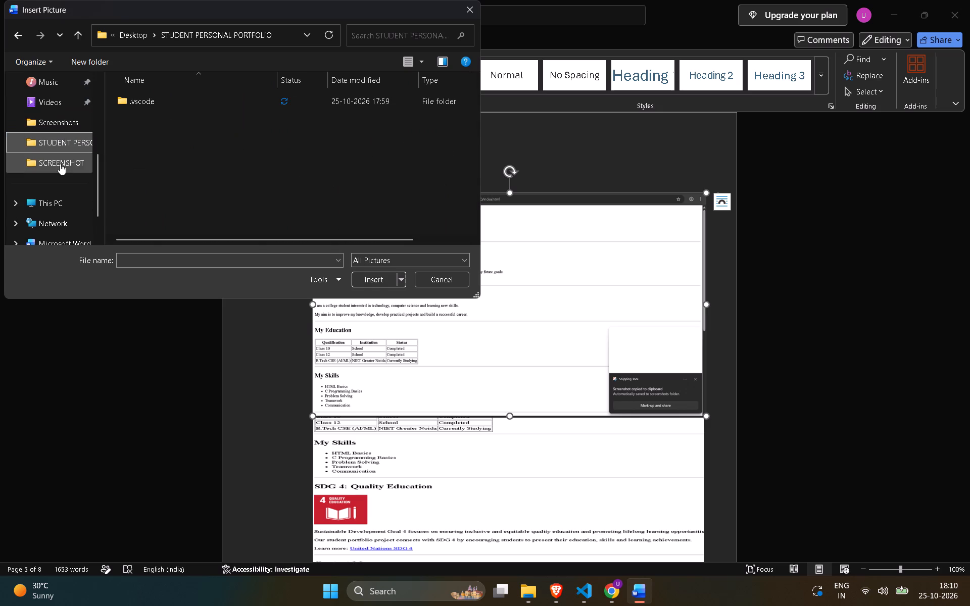
pyautogui.click(56, 192)
pyautogui.click(55, 198)
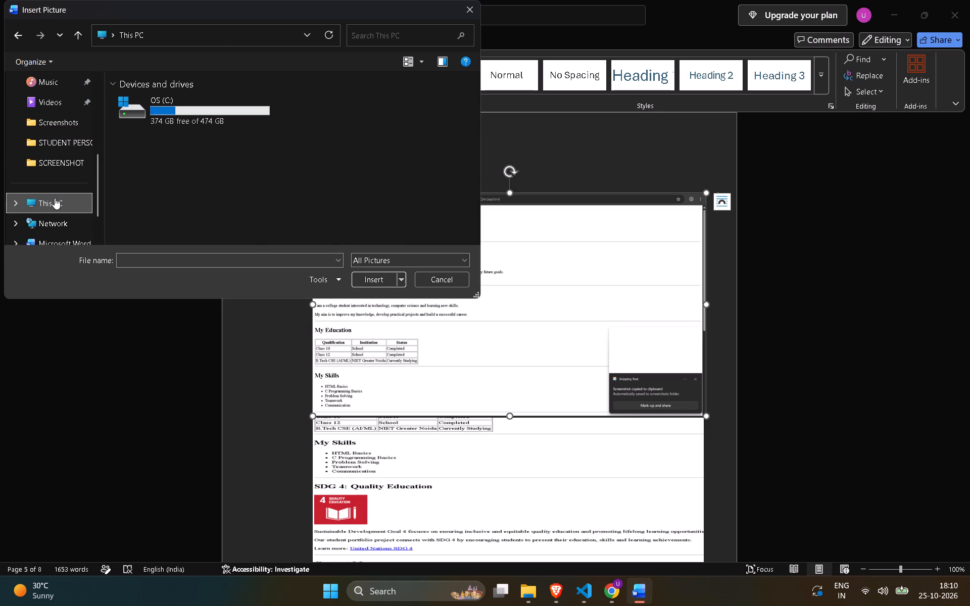
pyautogui.doubleClick(188, 121)
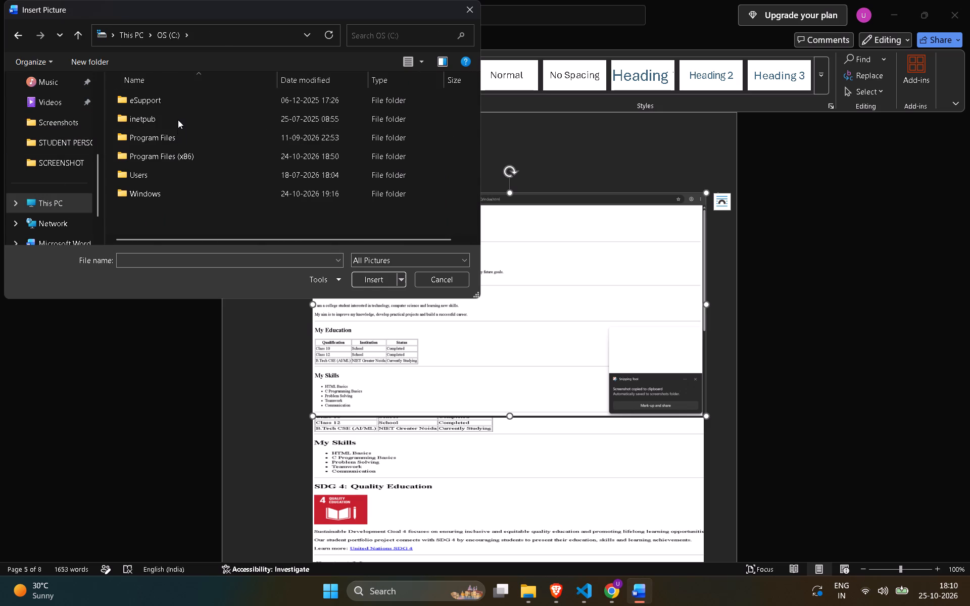
pyautogui.scroll(-1, 26, 193)
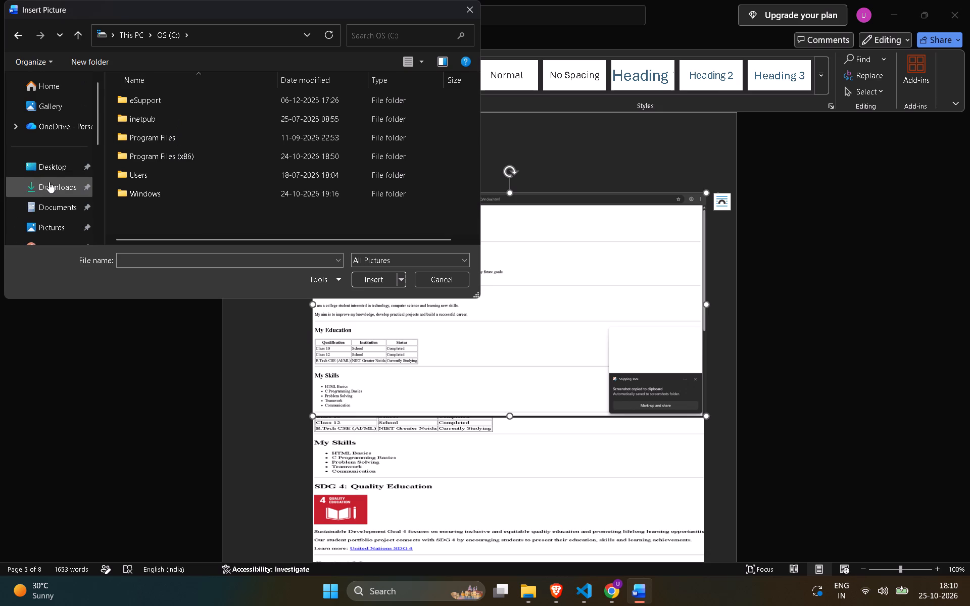
pyautogui.doubleClick(56, 181)
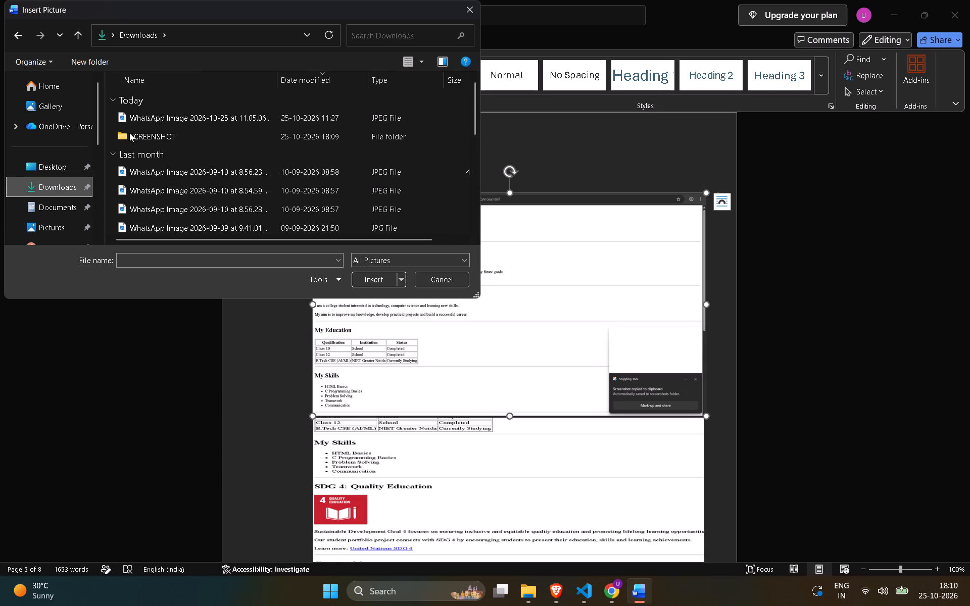
pyautogui.doubleClick(135, 131)
pyautogui.scroll(-1, 202, 188)
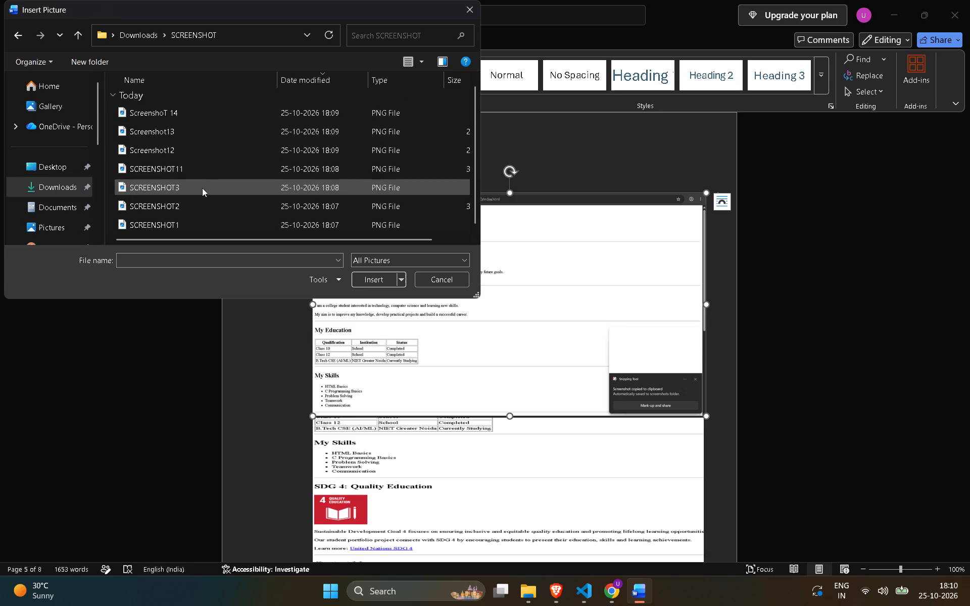
pyautogui.scroll(-1, 202, 188)
pyautogui.click(178, 230)
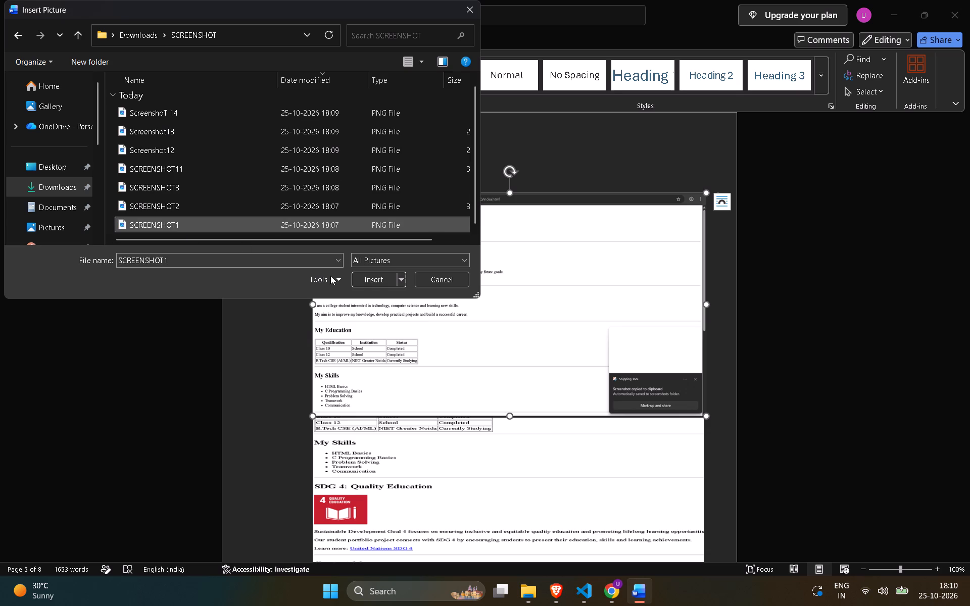
pyautogui.click(370, 276)
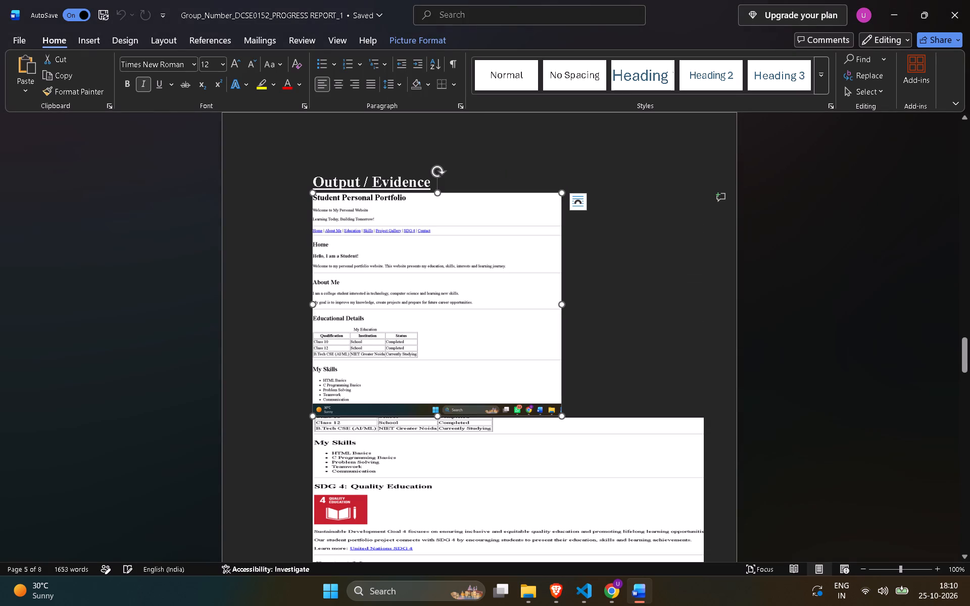
# Stretch the first Output / Evidence picture horizontally so it fills most of the text width, keeping its height.
pyautogui.moveTo(563, 306); pyautogui.dragTo(632, 316)
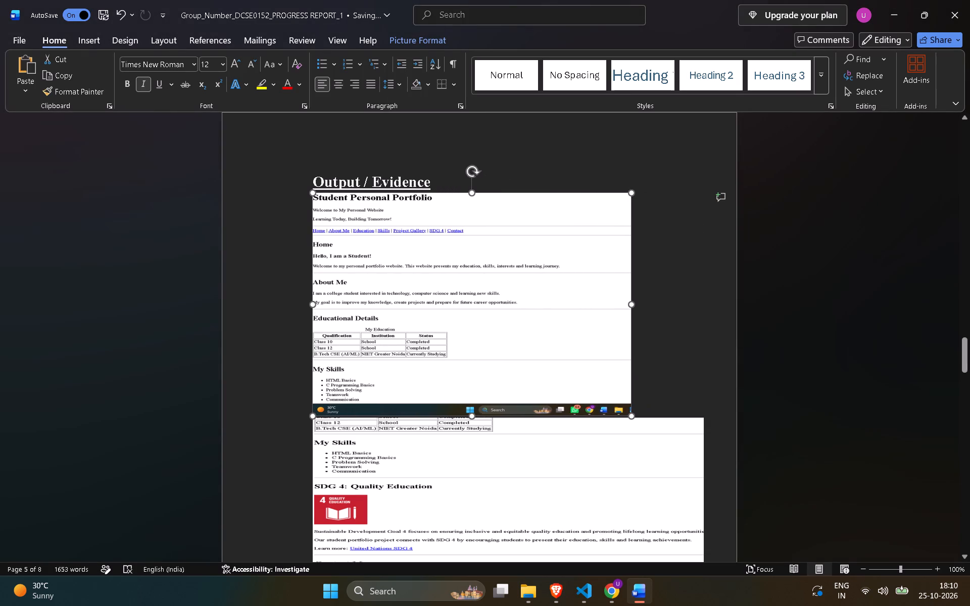
pyautogui.moveTo(632, 316); pyautogui.dragTo(644, 317)
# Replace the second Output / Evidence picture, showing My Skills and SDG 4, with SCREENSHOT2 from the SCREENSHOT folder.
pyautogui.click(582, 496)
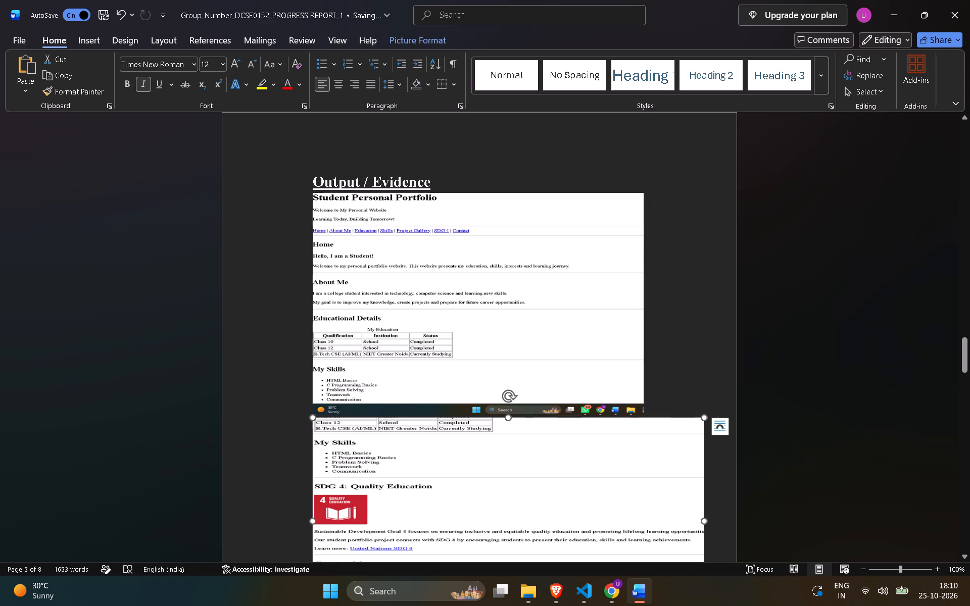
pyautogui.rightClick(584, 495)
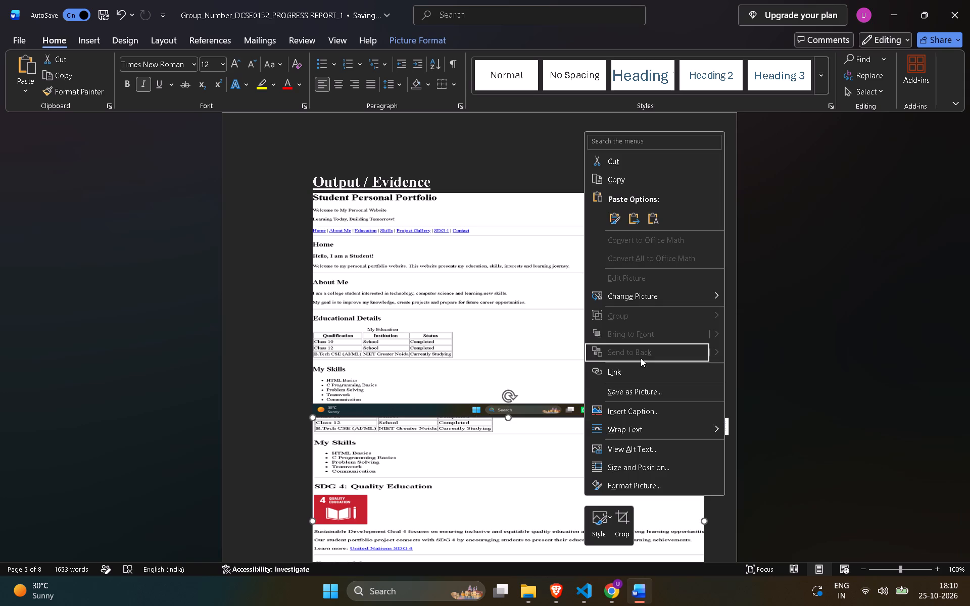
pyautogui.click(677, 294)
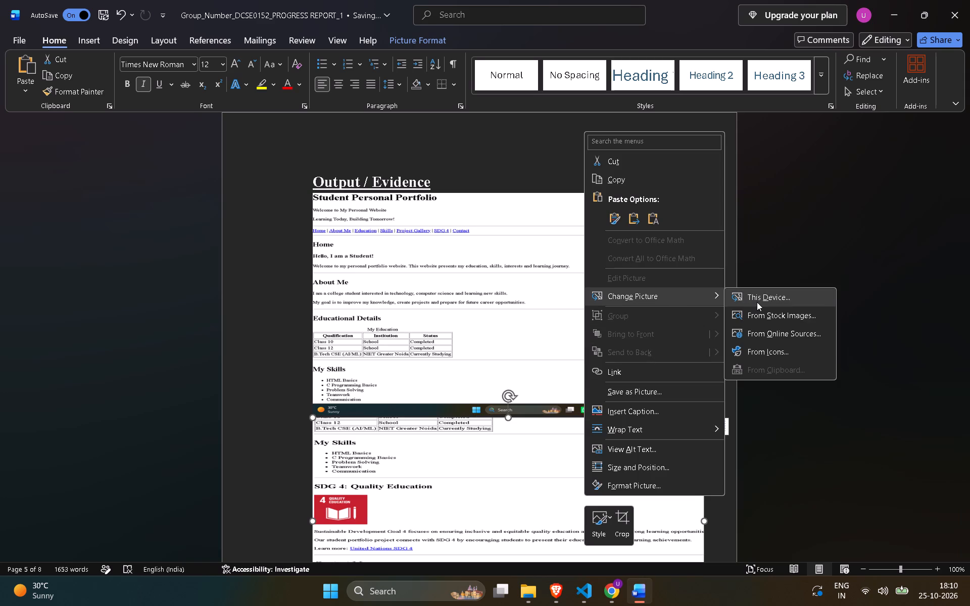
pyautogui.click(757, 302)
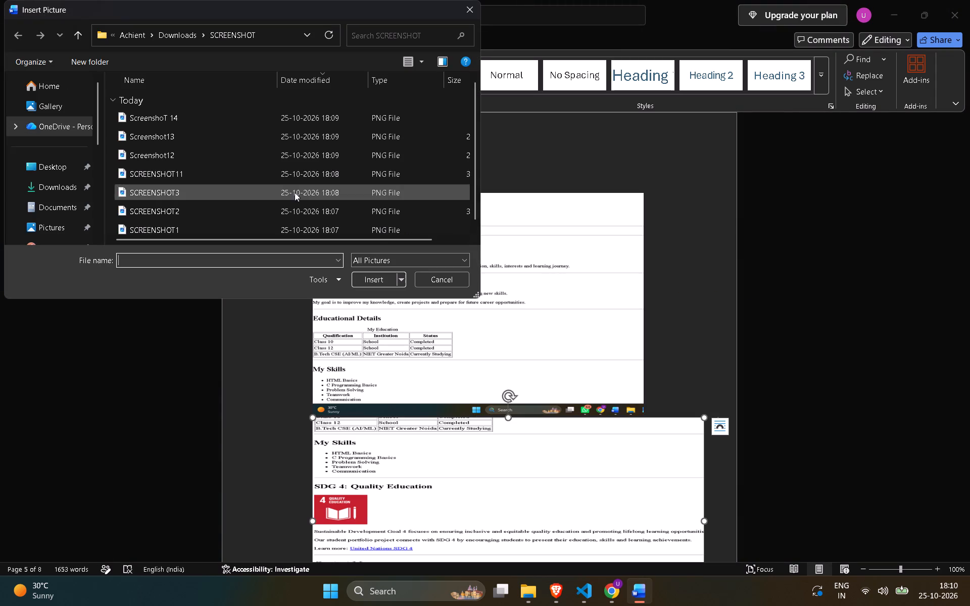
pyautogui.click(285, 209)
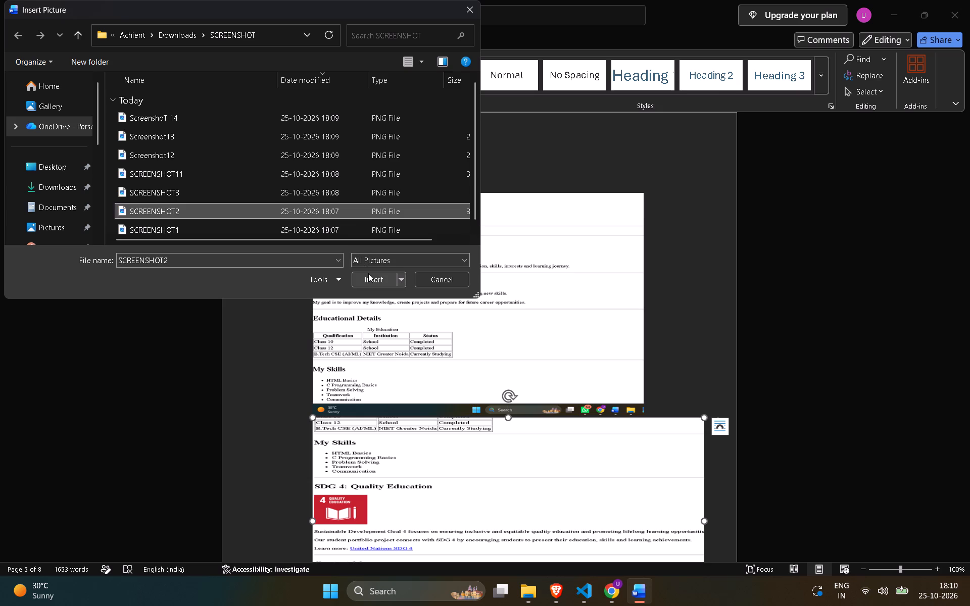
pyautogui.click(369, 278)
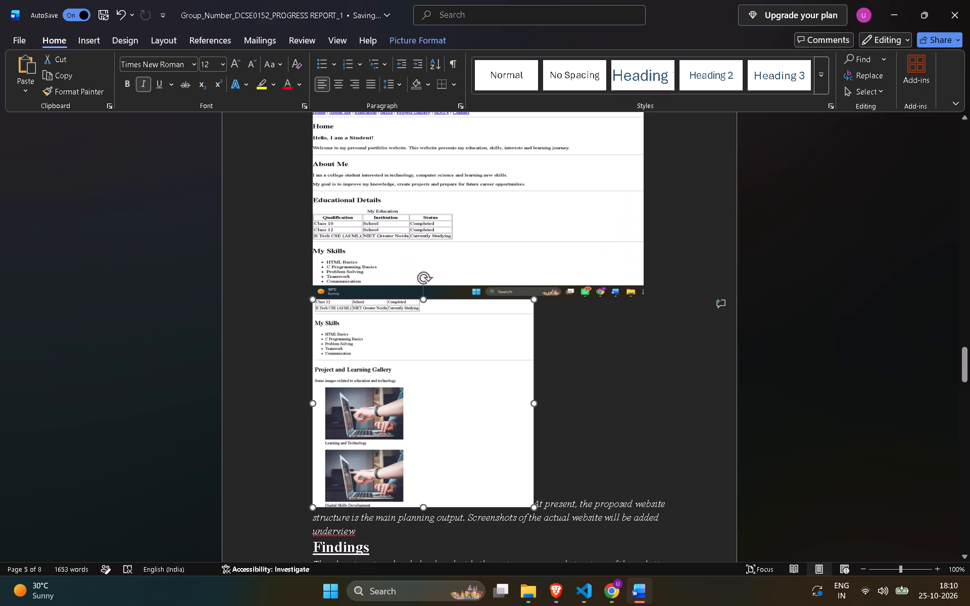
# Replace the second Output / Evidence picture with SCREENSHOT3 from the SCREENSHOT folder.
pyautogui.rightClick(475, 348)
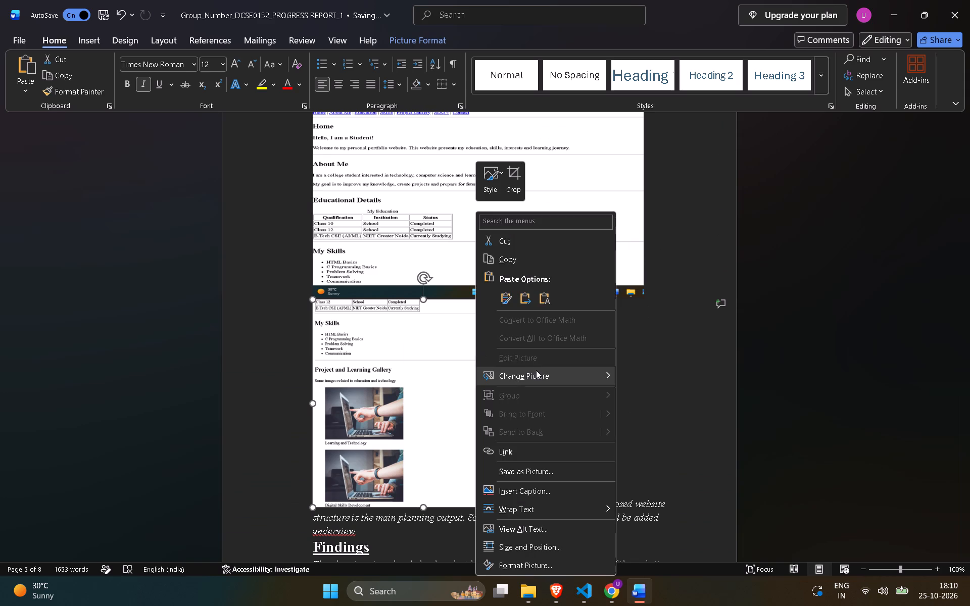
pyautogui.click(536, 370)
pyautogui.click(639, 368)
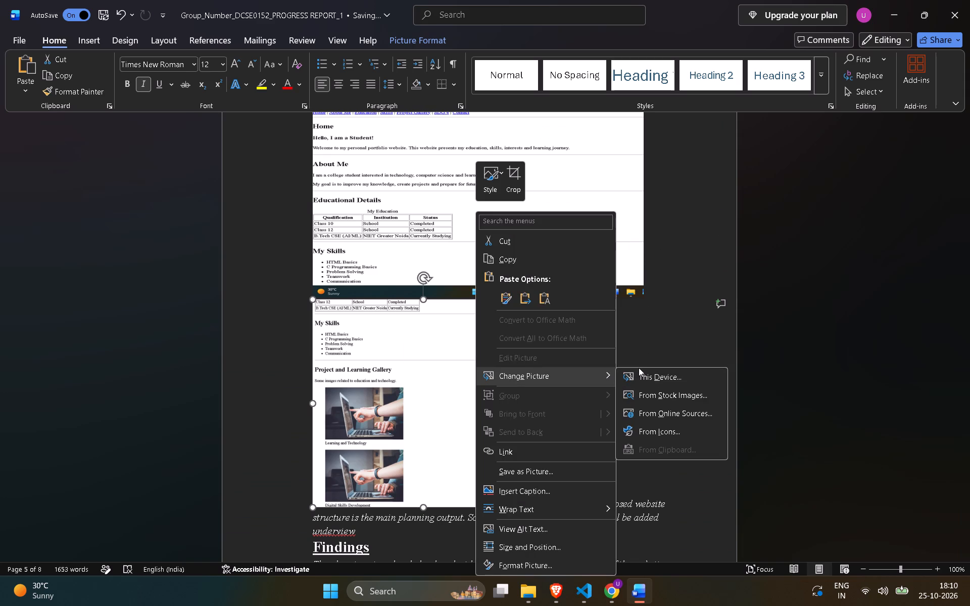
pyautogui.click(641, 371)
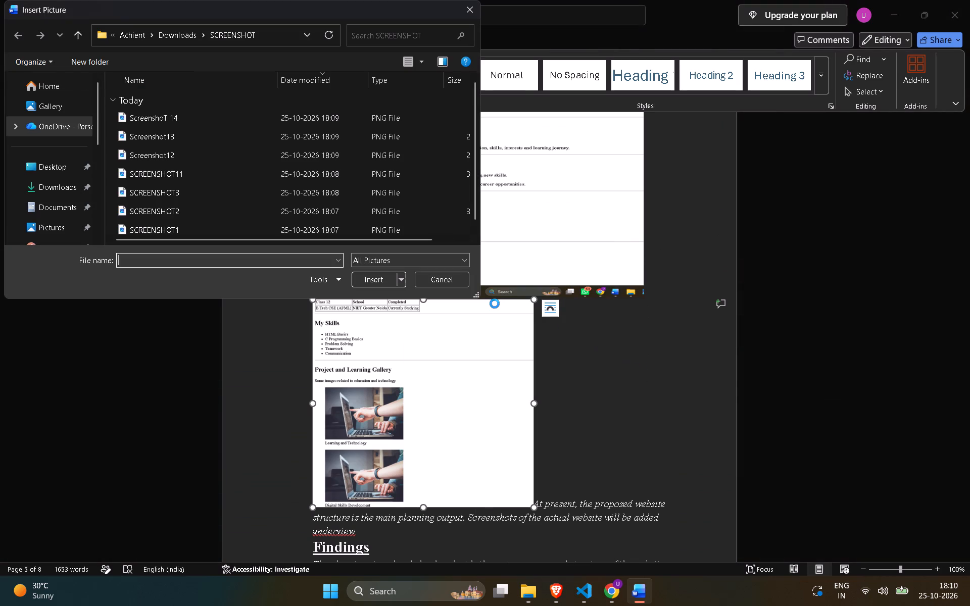
pyautogui.doubleClick(284, 194)
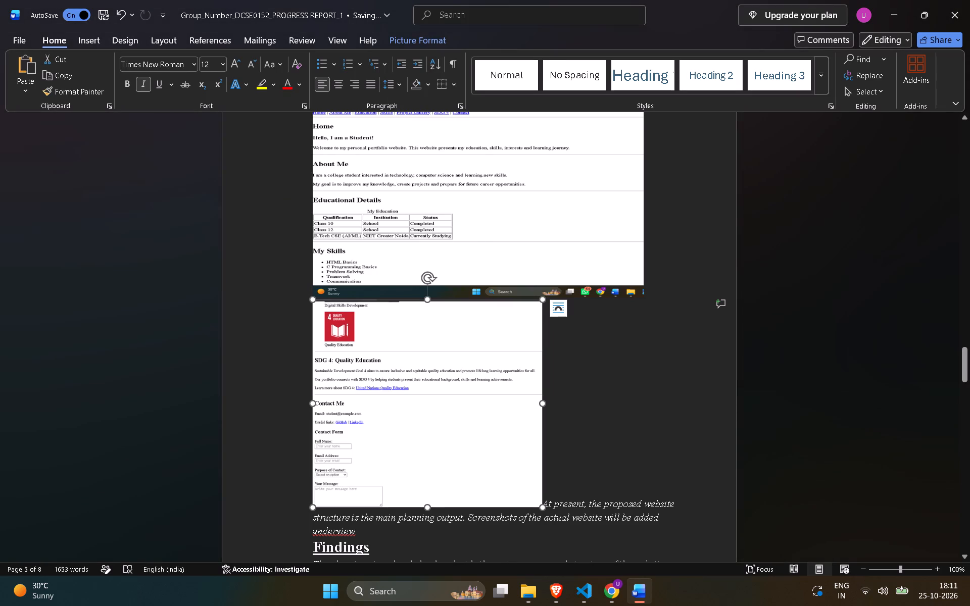
# Stretch the SDG 4 and contact form picture horizontally to the right text margin, keeping its height.
pyautogui.moveTo(542, 402); pyautogui.dragTo(685, 413)
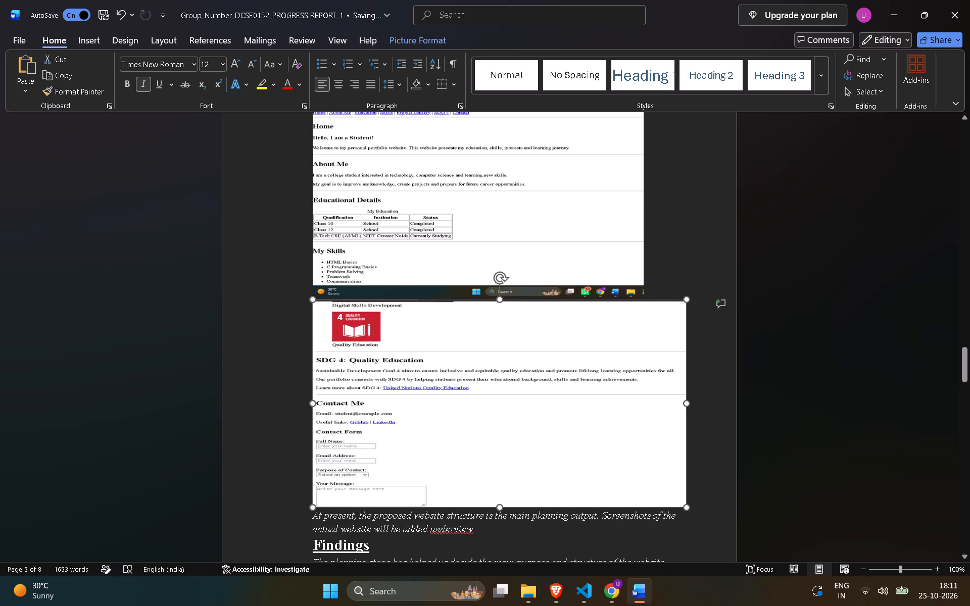
pyautogui.moveTo(685, 413); pyautogui.dragTo(677, 415)
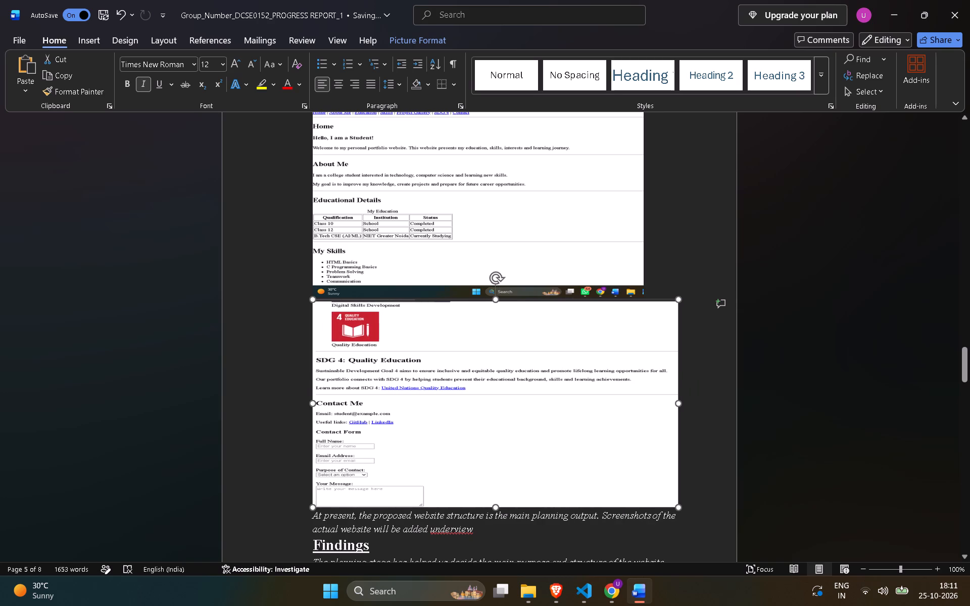
pyautogui.moveTo(677, 415); pyautogui.dragTo(677, 416)
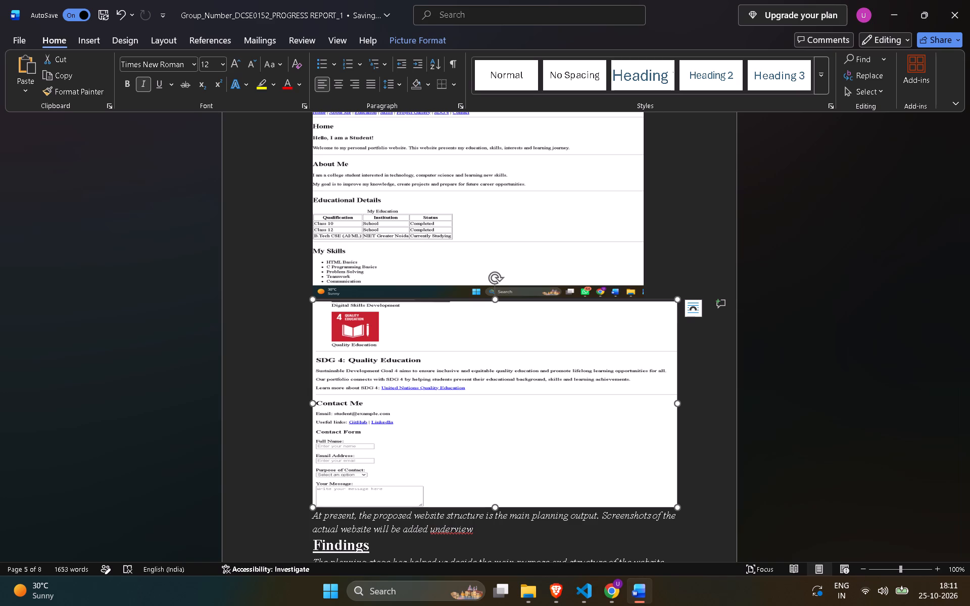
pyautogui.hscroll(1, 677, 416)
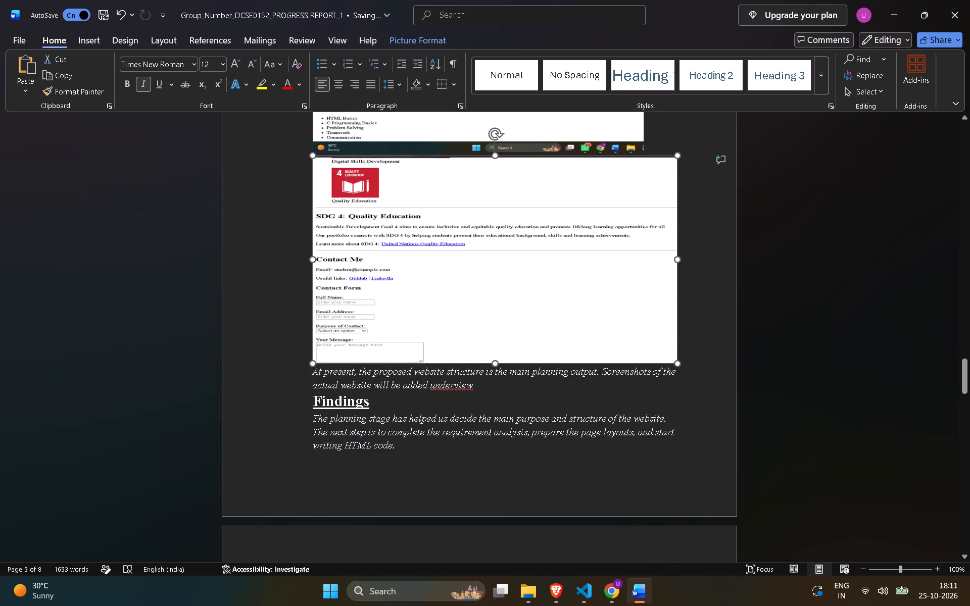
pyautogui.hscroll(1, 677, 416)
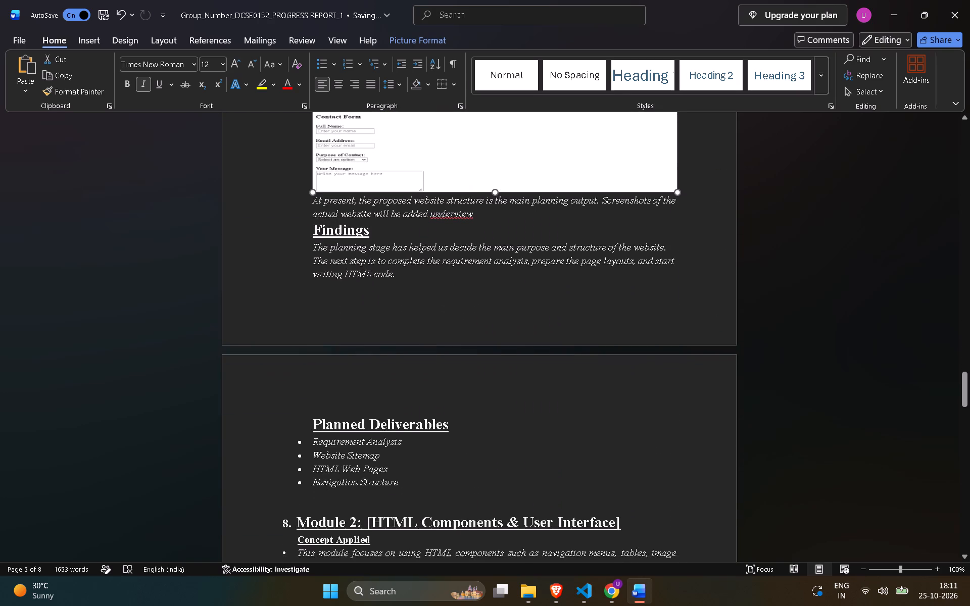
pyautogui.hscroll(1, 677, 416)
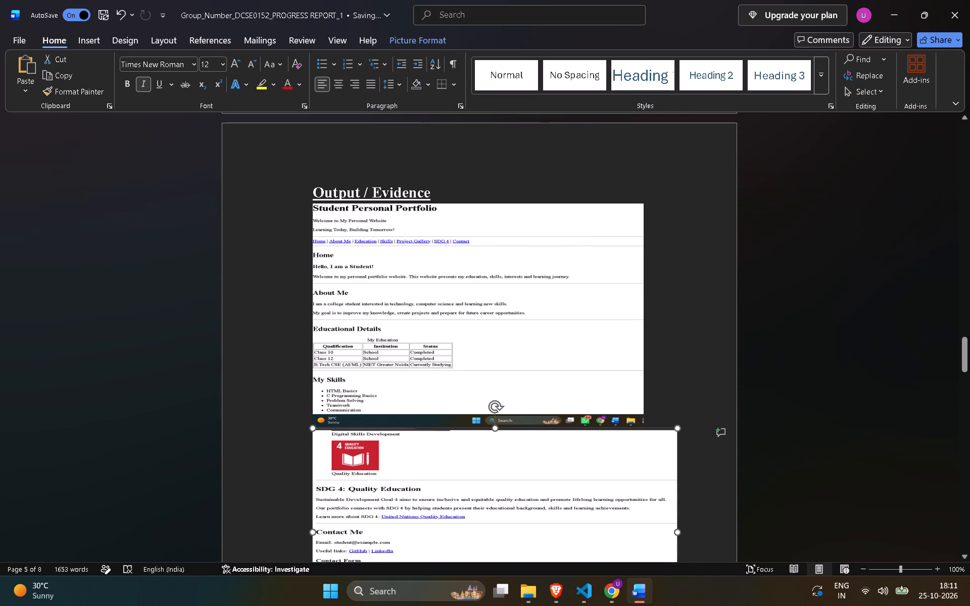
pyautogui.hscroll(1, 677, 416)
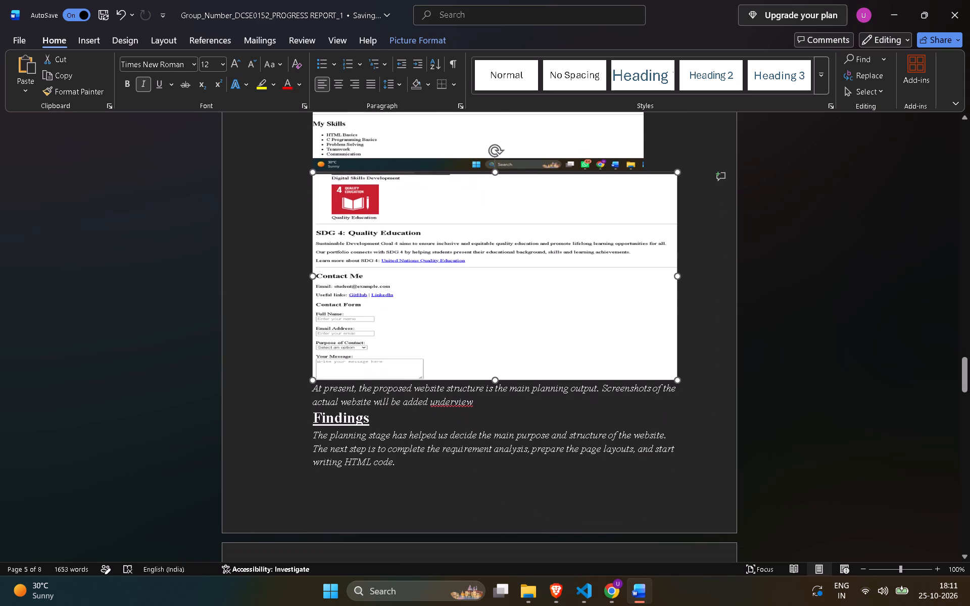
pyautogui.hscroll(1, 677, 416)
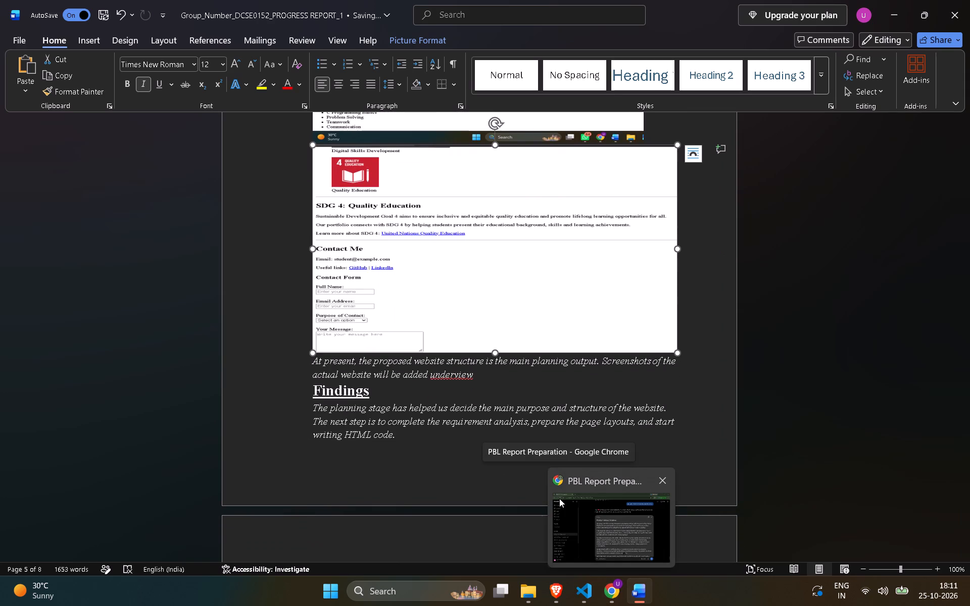
pyautogui.click(617, 599)
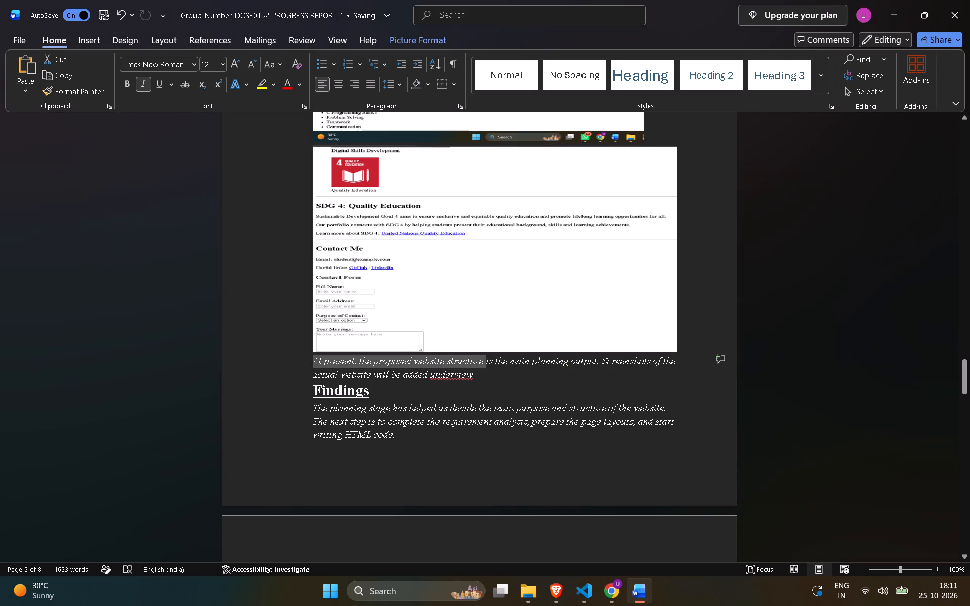
pyautogui.moveTo(460, 366); pyautogui.dragTo(474, 376)
pyautogui.press('BackSpace')
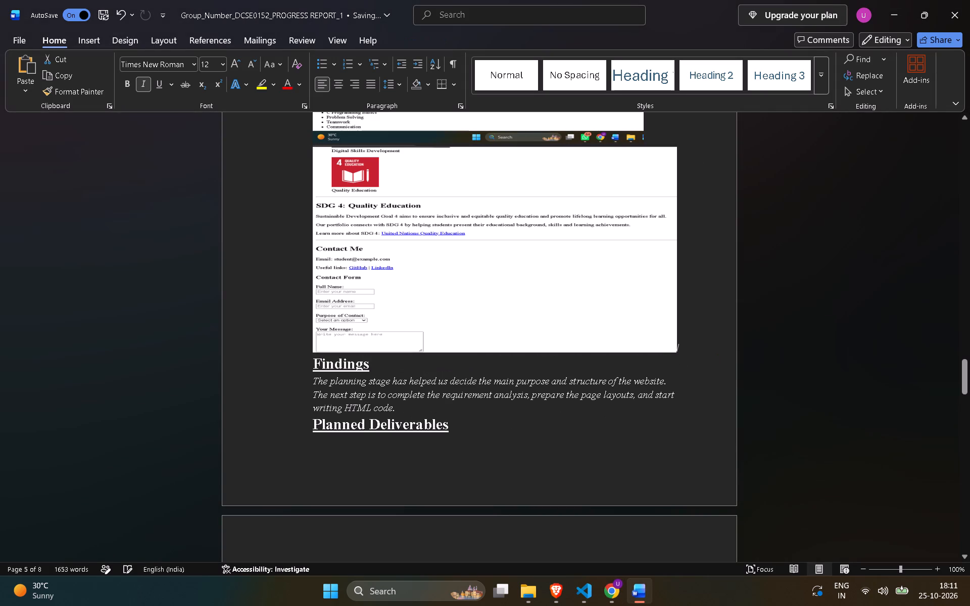
pyautogui.hotkey('ctrl', 'v')
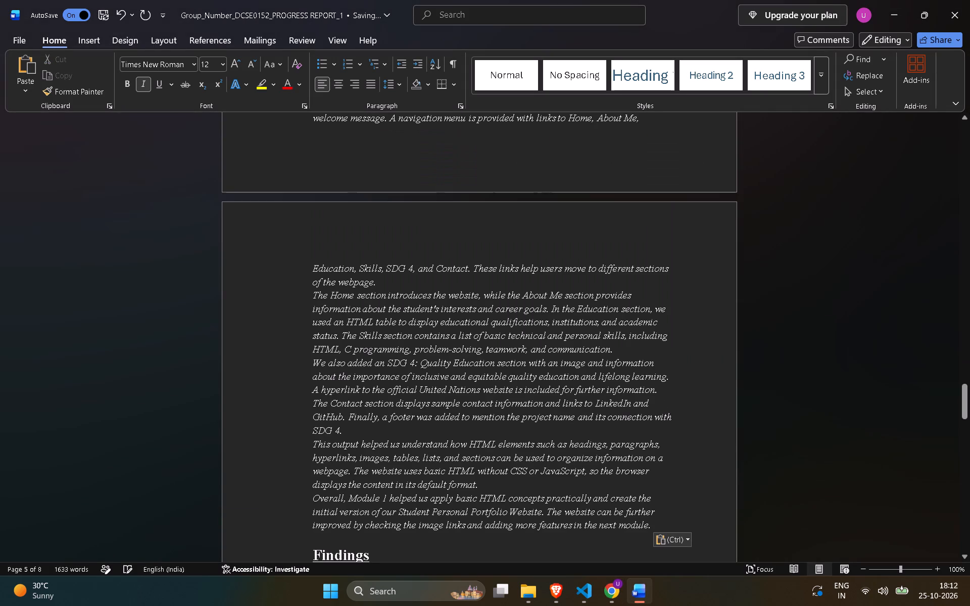
# Review the report from the pasted Module 1 explanation through Module 2, the progress table, Expected Outcome, Conclusion and References.
pyautogui.hscroll(1, 506, 221)
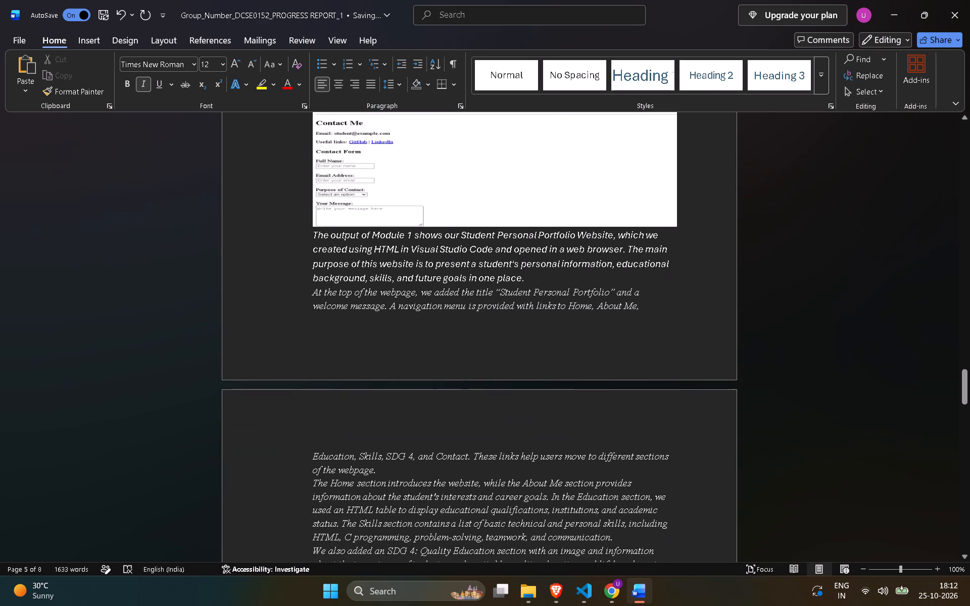
pyautogui.hscroll(2, 506, 221)
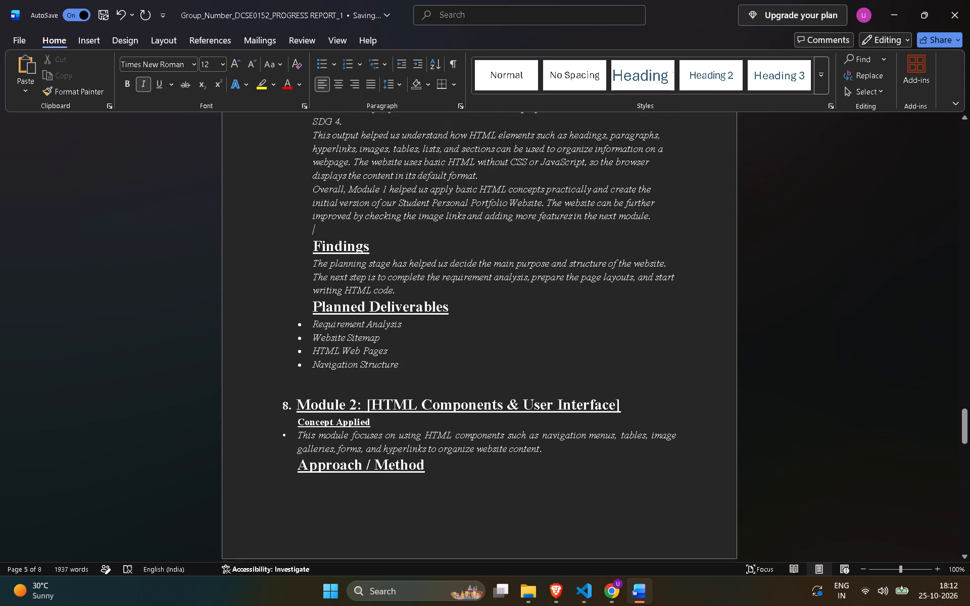
pyautogui.hscroll(2, 506, 221)
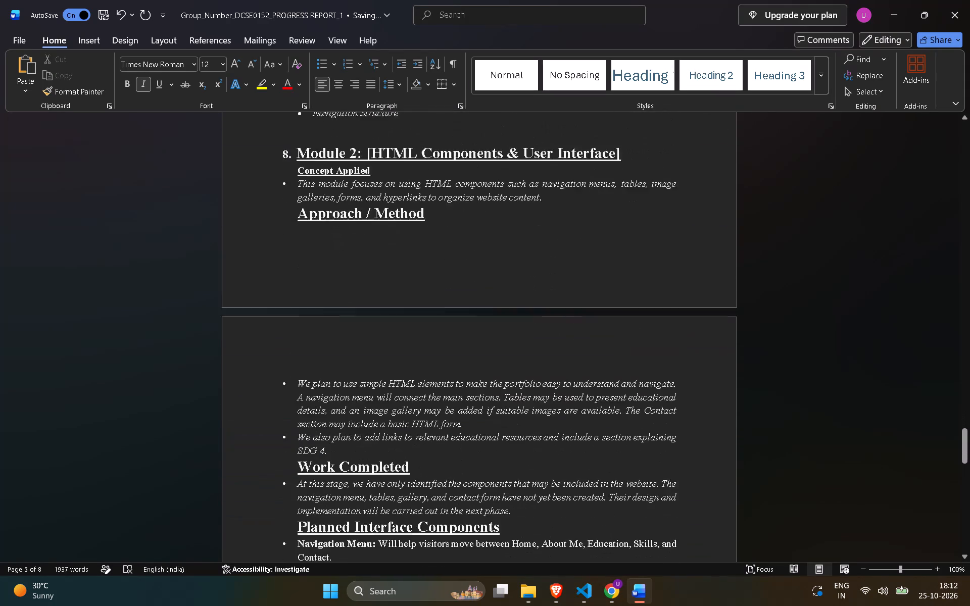
pyautogui.hscroll(1, 506, 221)
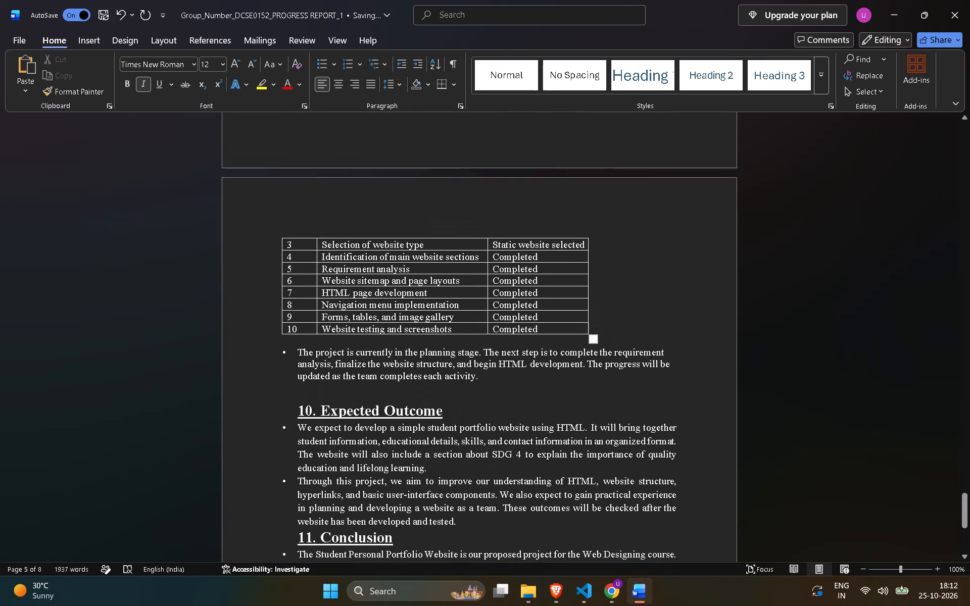
pyautogui.hscroll(1, 506, 221)
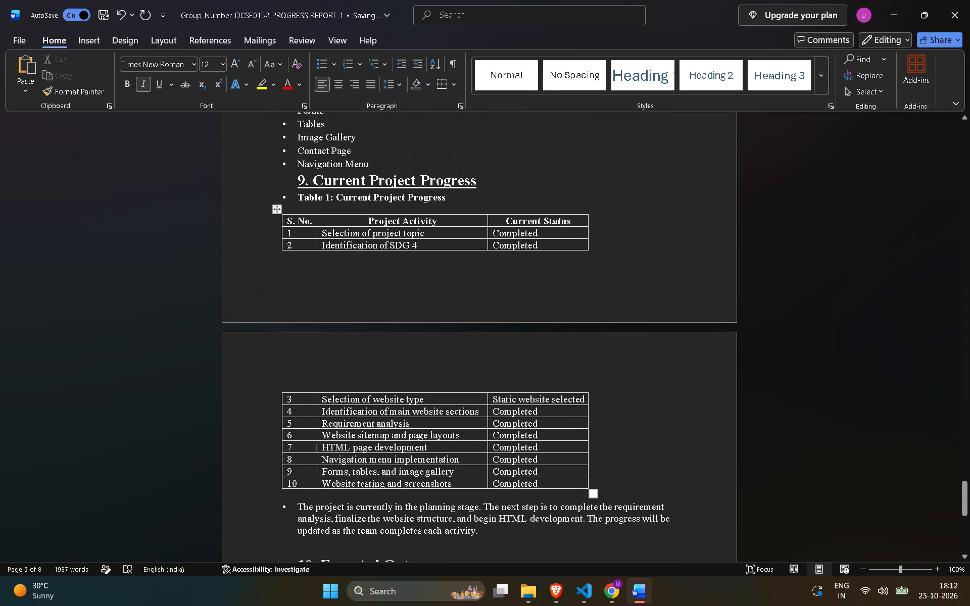
pyautogui.hscroll(2, 506, 221)
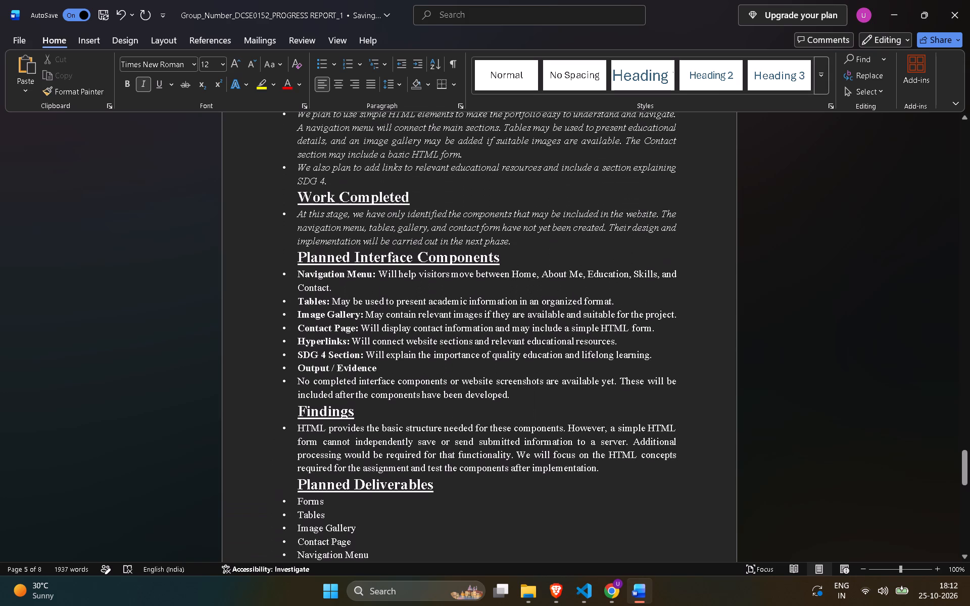
pyautogui.hscroll(2, 506, 221)
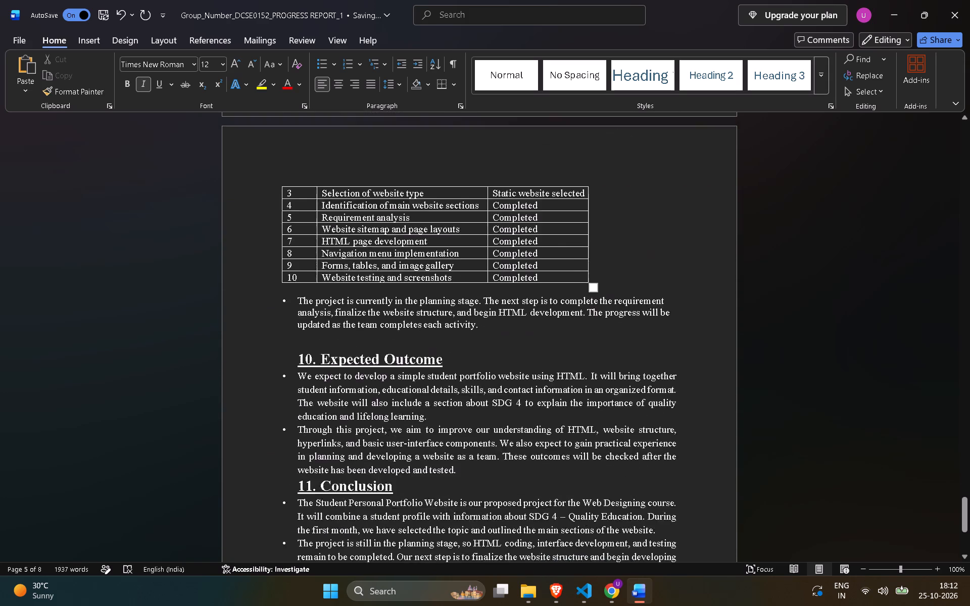
pyautogui.hscroll(1, 506, 221)
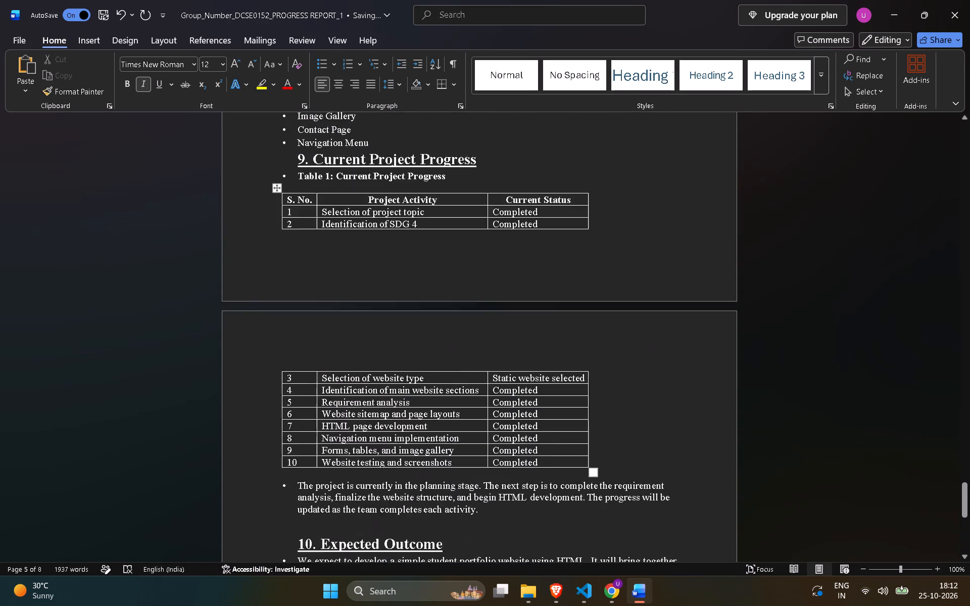
pyautogui.hscroll(1, 506, 221)
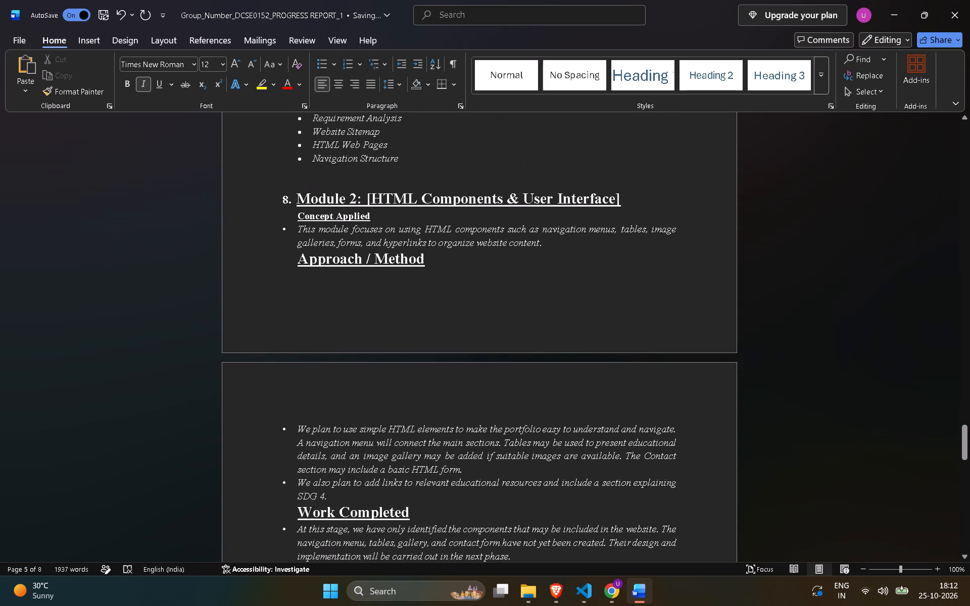
pyautogui.hscroll(1, 506, 221)
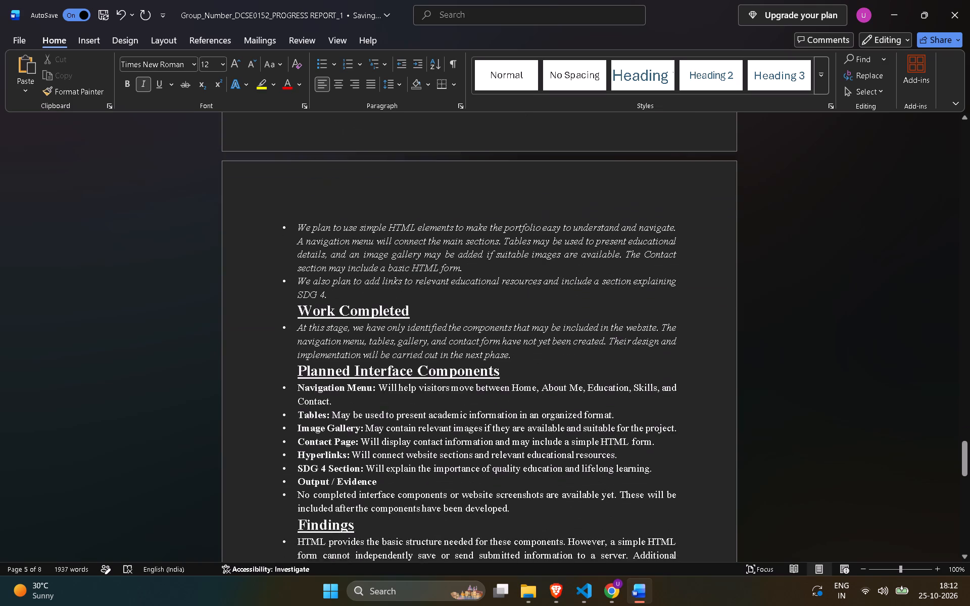
pyautogui.hscroll(1, 506, 221)
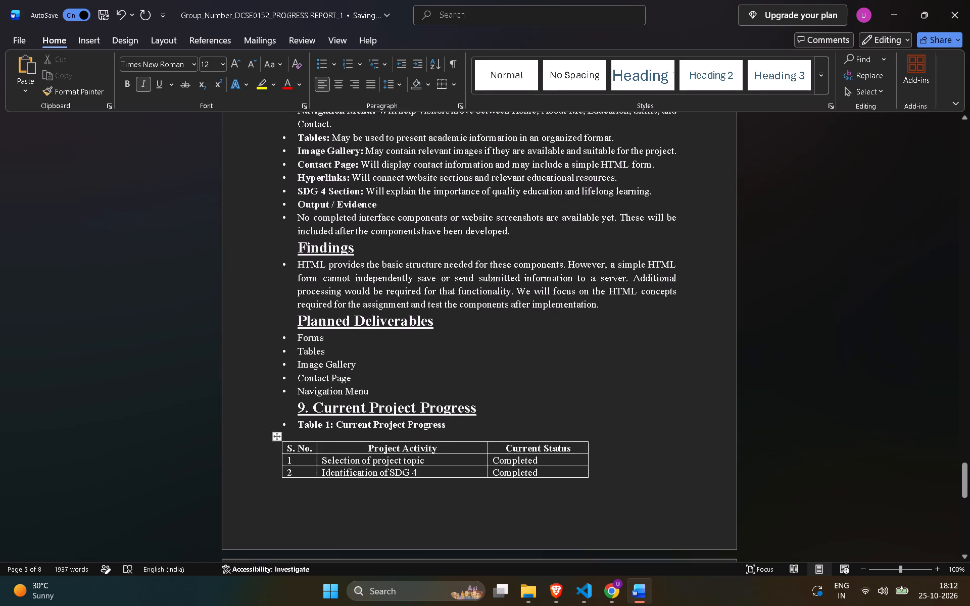
pyautogui.hscroll(1, 506, 221)
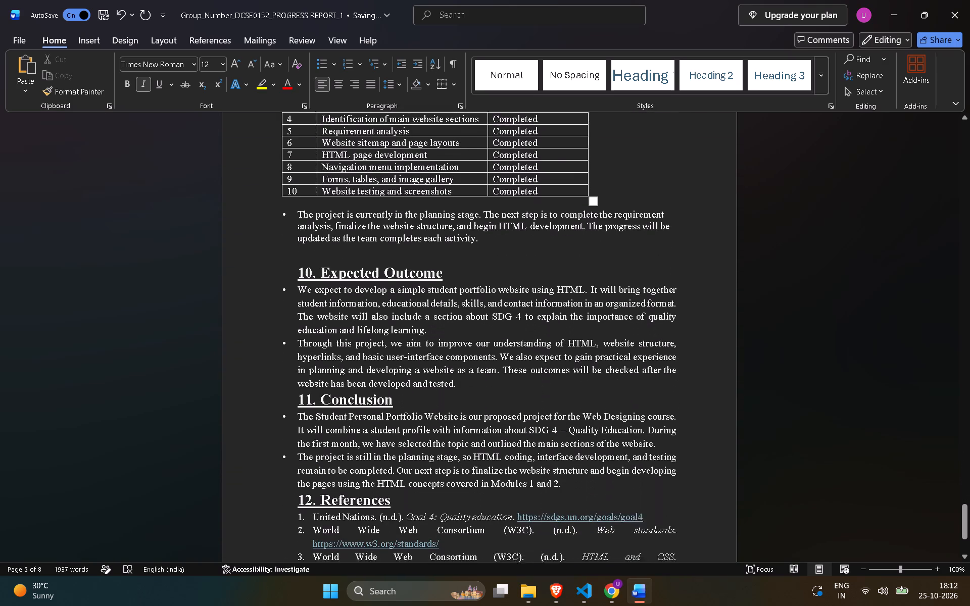
pyautogui.hscroll(2, 506, 221)
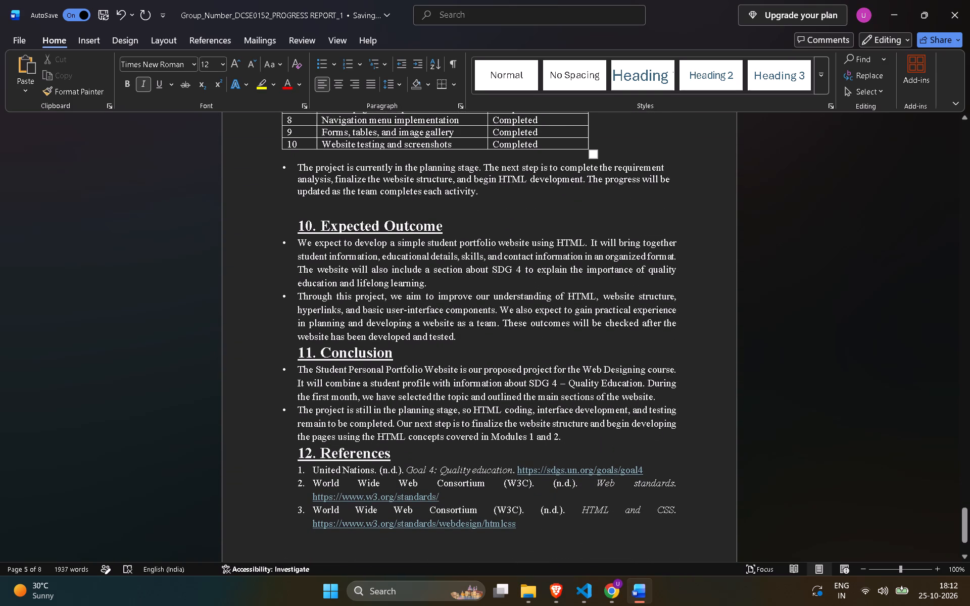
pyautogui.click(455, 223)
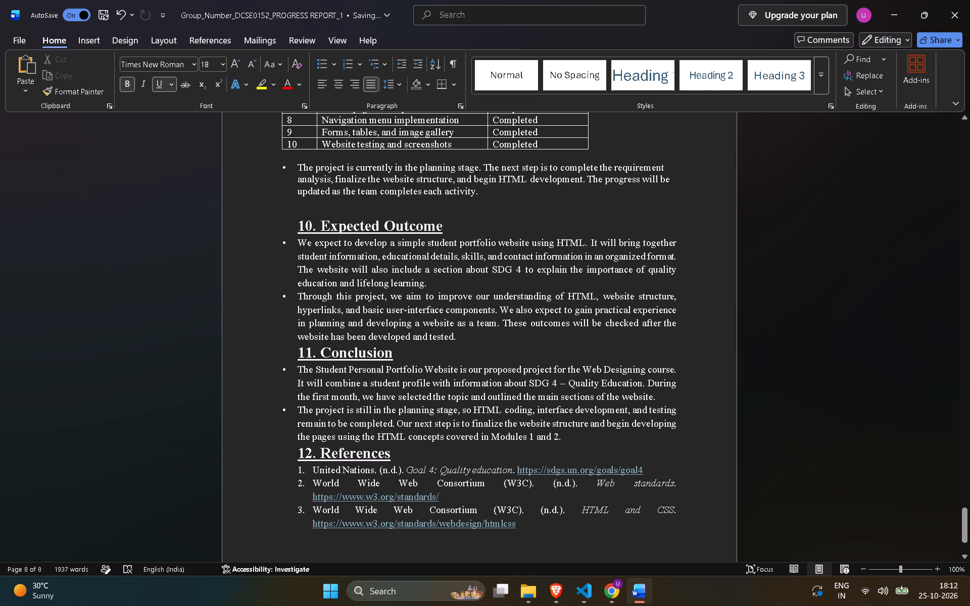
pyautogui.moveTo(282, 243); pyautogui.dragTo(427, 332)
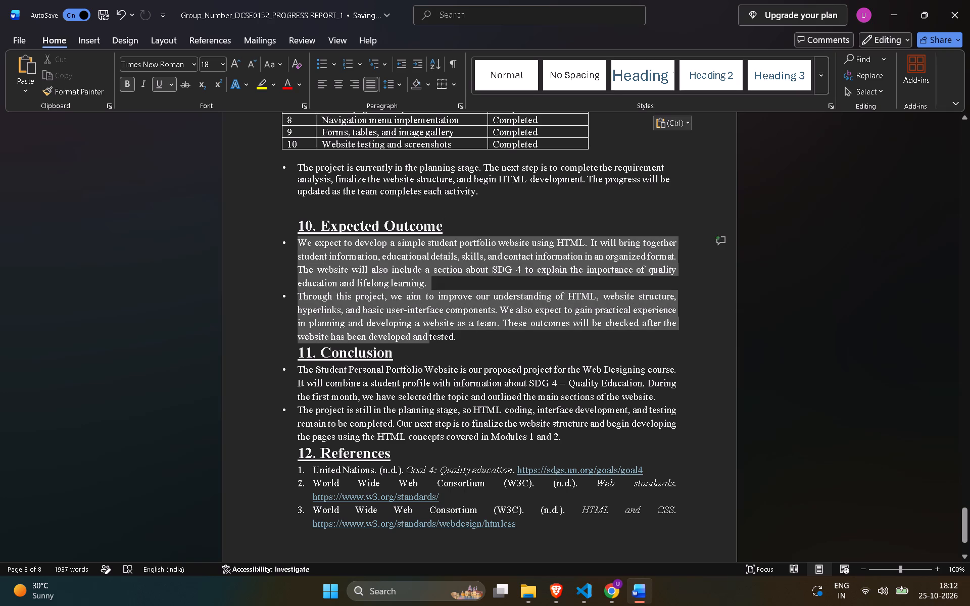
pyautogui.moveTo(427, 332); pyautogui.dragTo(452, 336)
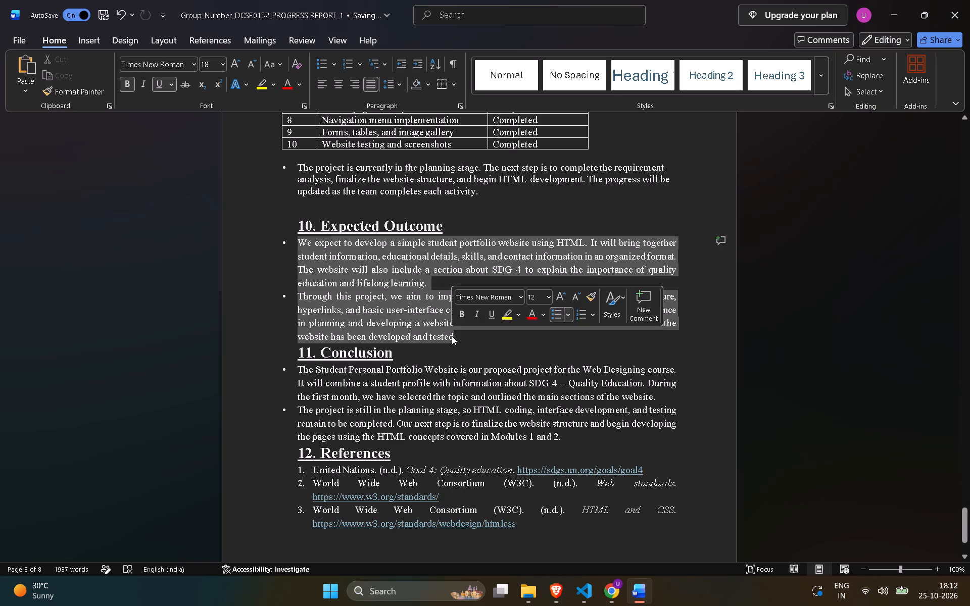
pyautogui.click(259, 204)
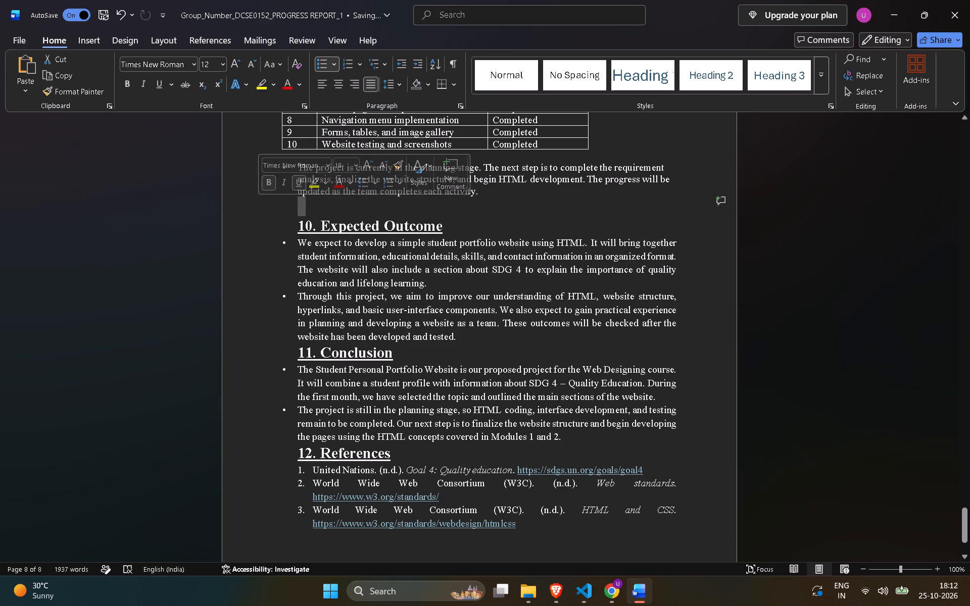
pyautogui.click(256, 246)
# Review the report backwards from the Current Project Progress table through Module 2 to Module 1's Work Completed and Proposed Website Structure.
pyautogui.scroll(2, 263, 234)
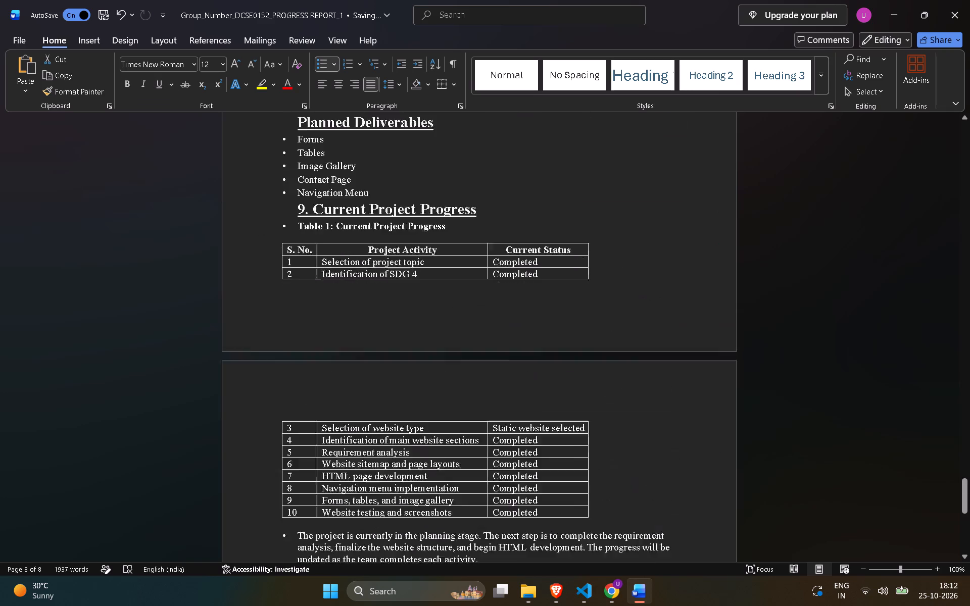
pyautogui.scroll(2, 263, 234)
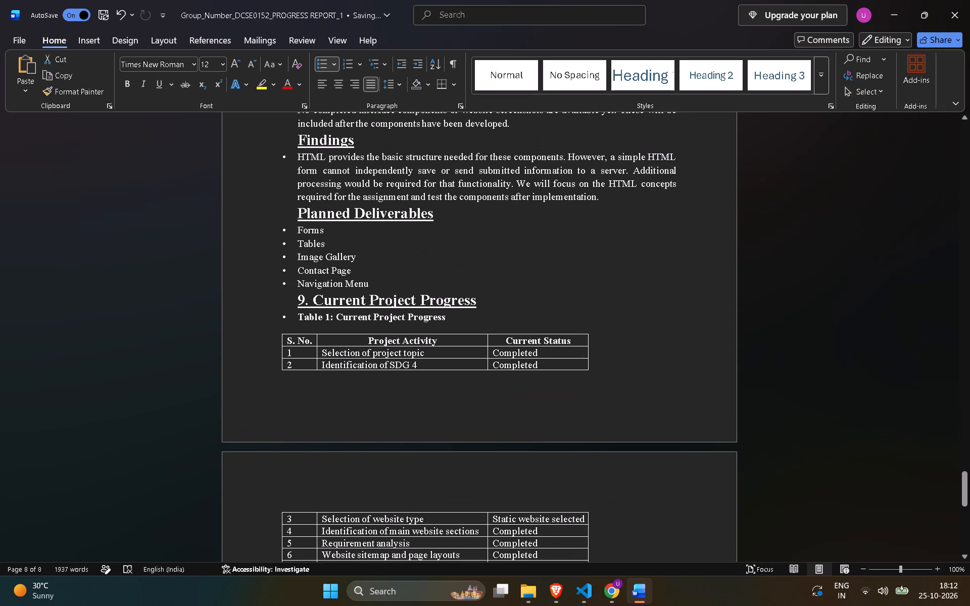
pyautogui.scroll(2, 263, 234)
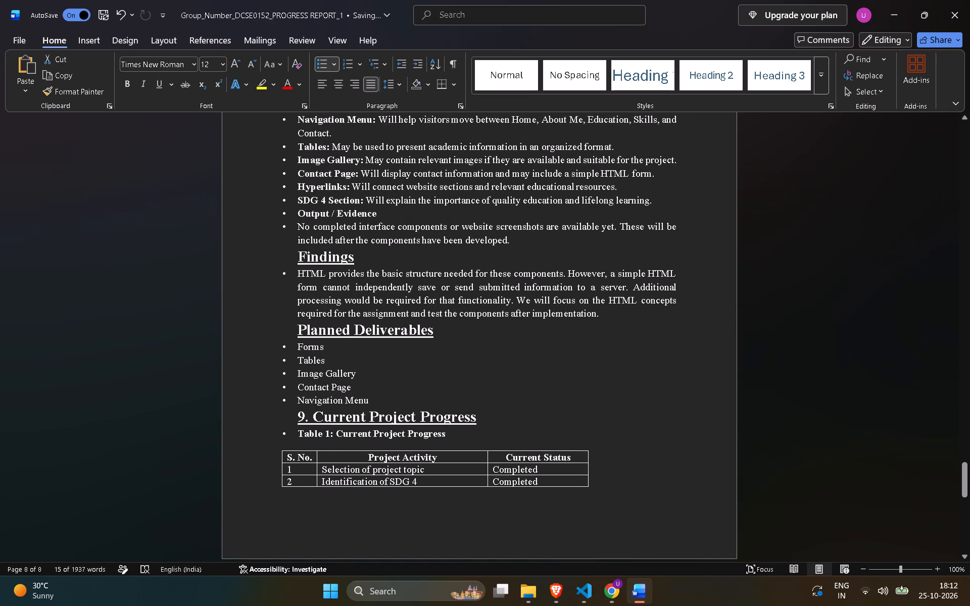
pyautogui.scroll(2, 263, 234)
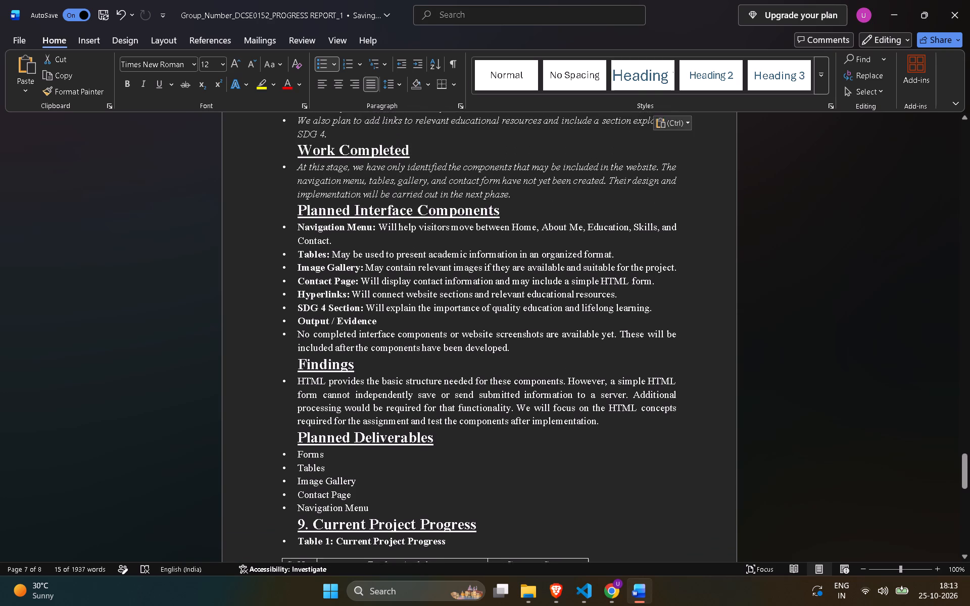
pyautogui.scroll(1, 263, 234)
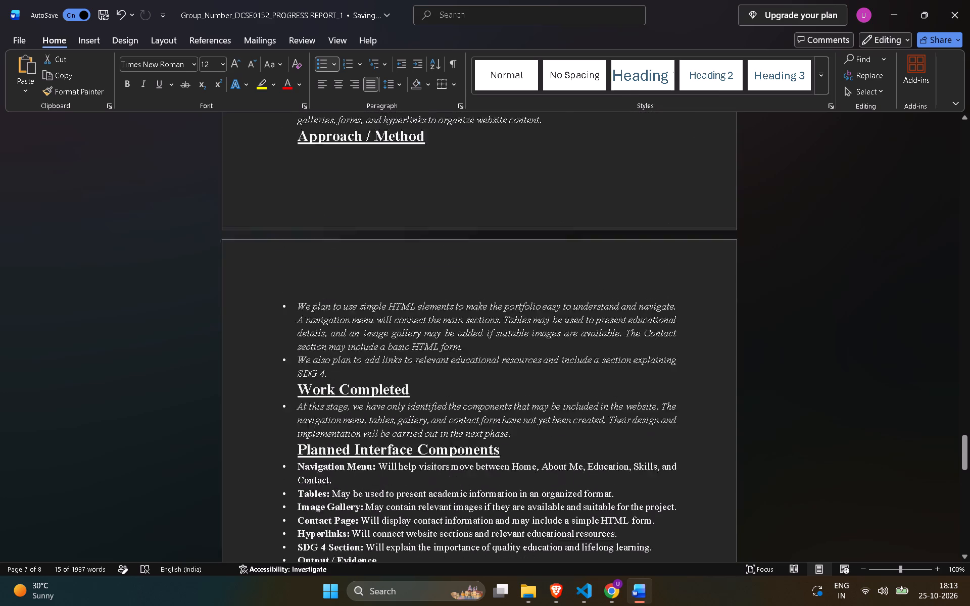
pyautogui.scroll(2, 263, 234)
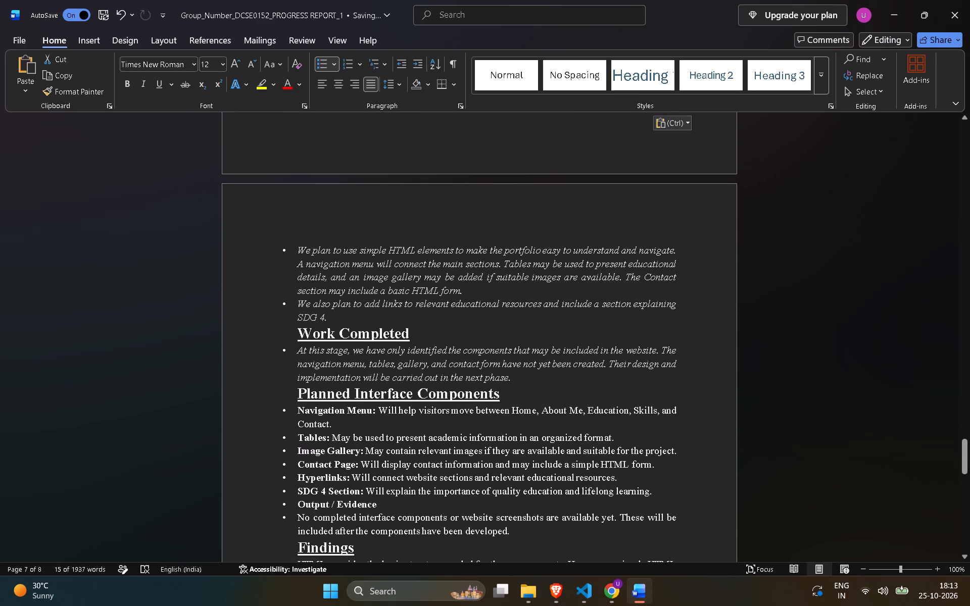
pyautogui.scroll(1, 263, 234)
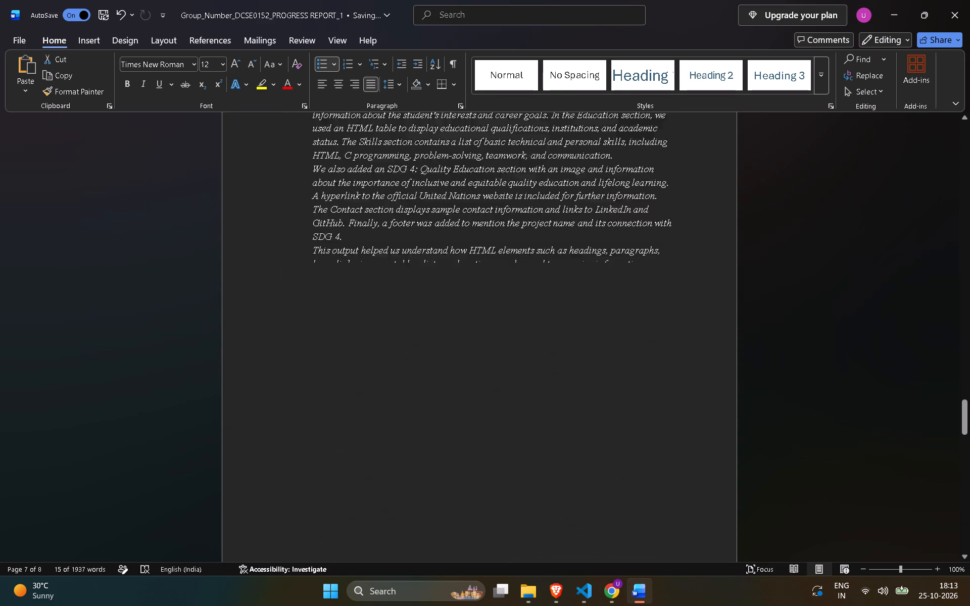
pyautogui.scroll(1, 263, 234)
pyautogui.hscroll(1, 263, 234)
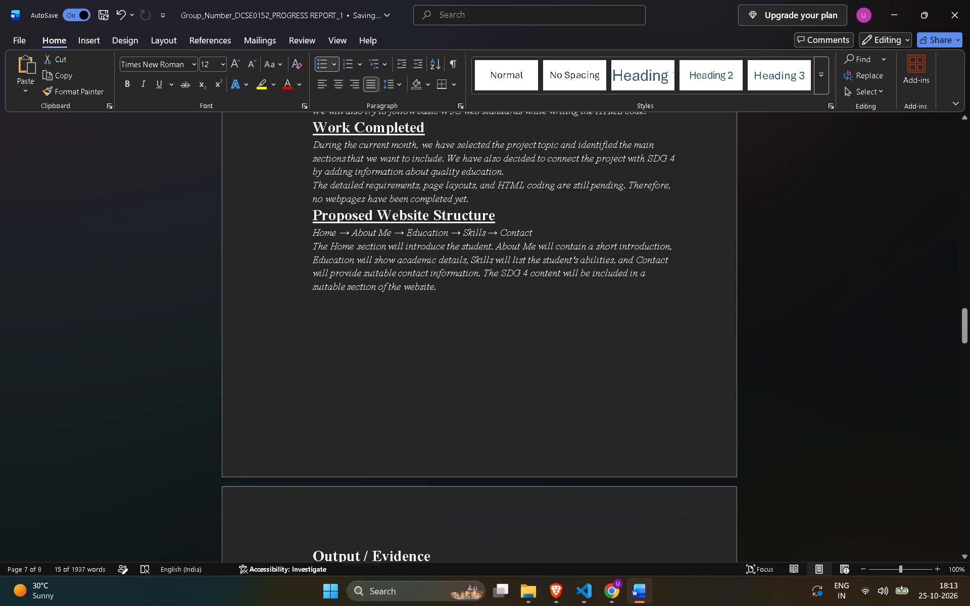
pyautogui.hscroll(1, 263, 234)
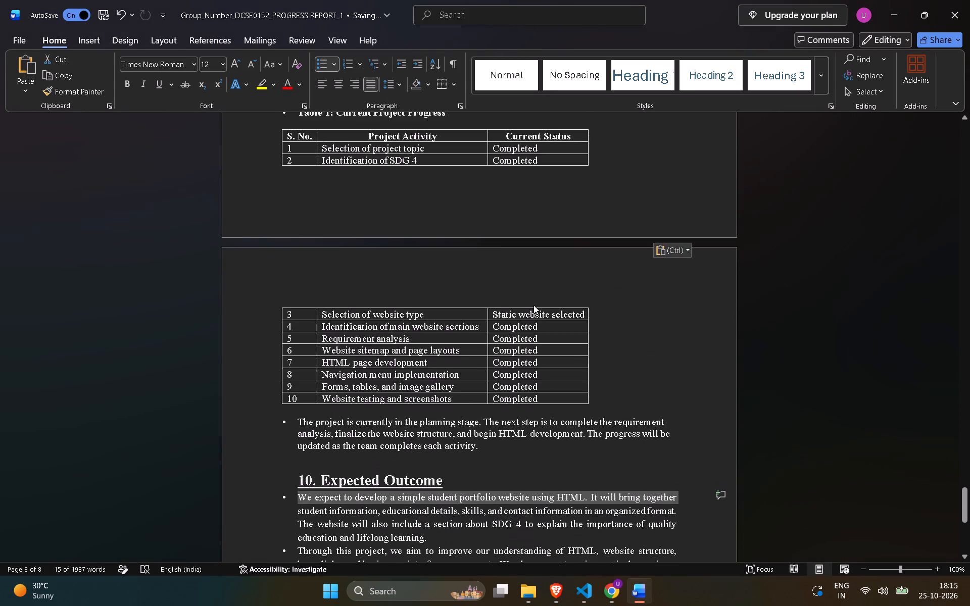
pyautogui.scroll(1, 533, 305)
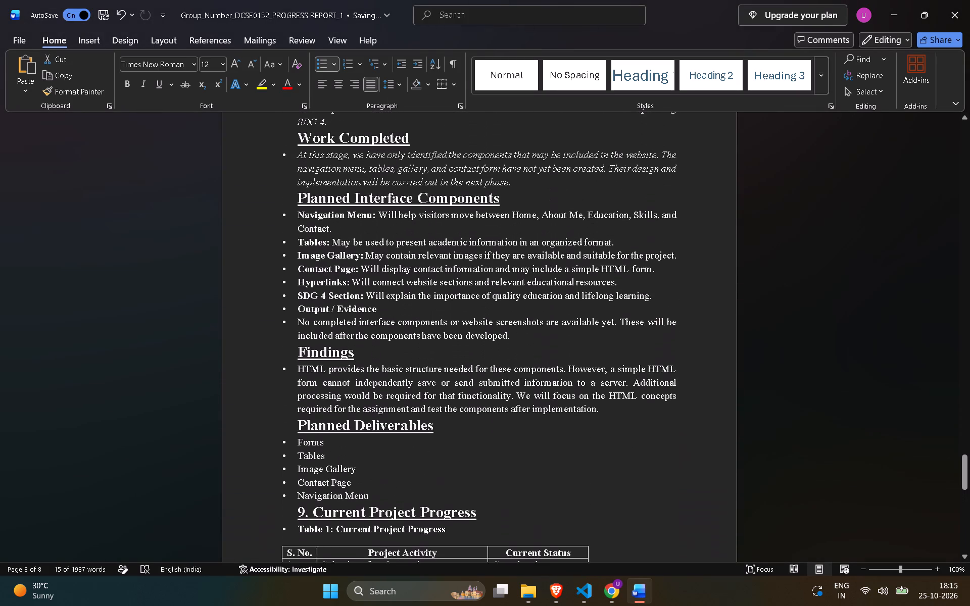
pyautogui.scroll(1, 533, 305)
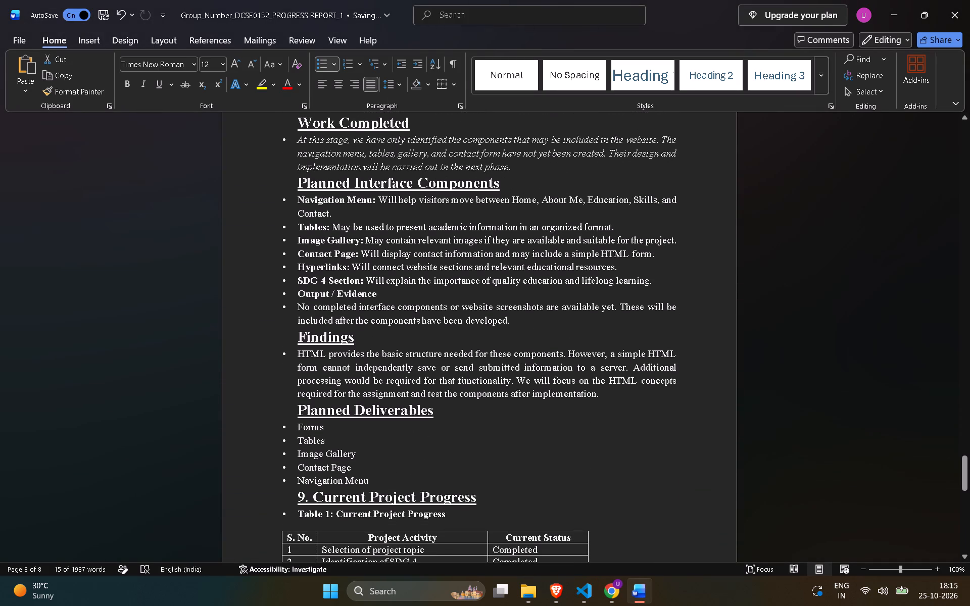
pyautogui.click(513, 322)
pyautogui.press('Return')
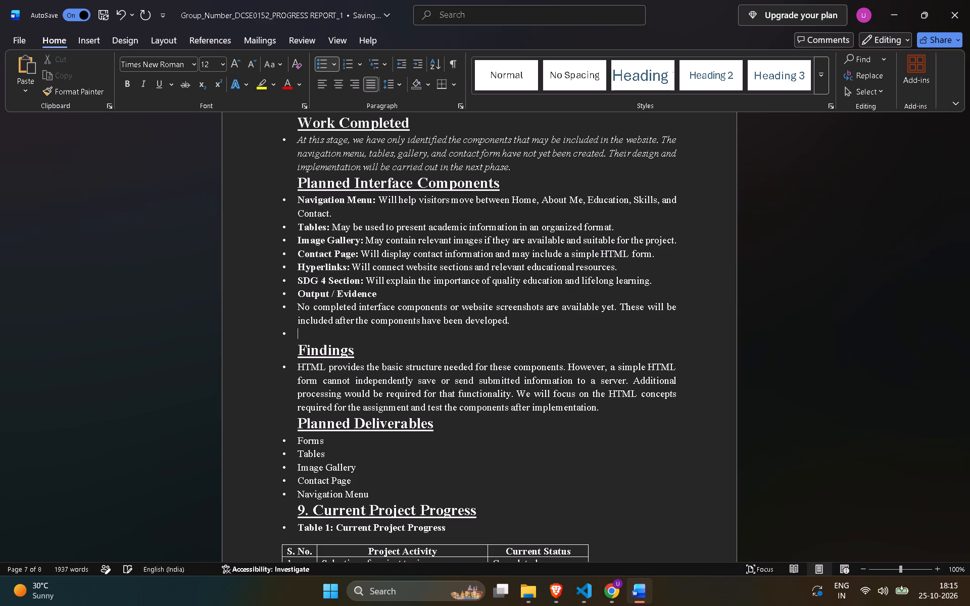
# Increase the left indent of the bulleted list that includes the empty bullet above Findings.
pyautogui.click(282, 331)
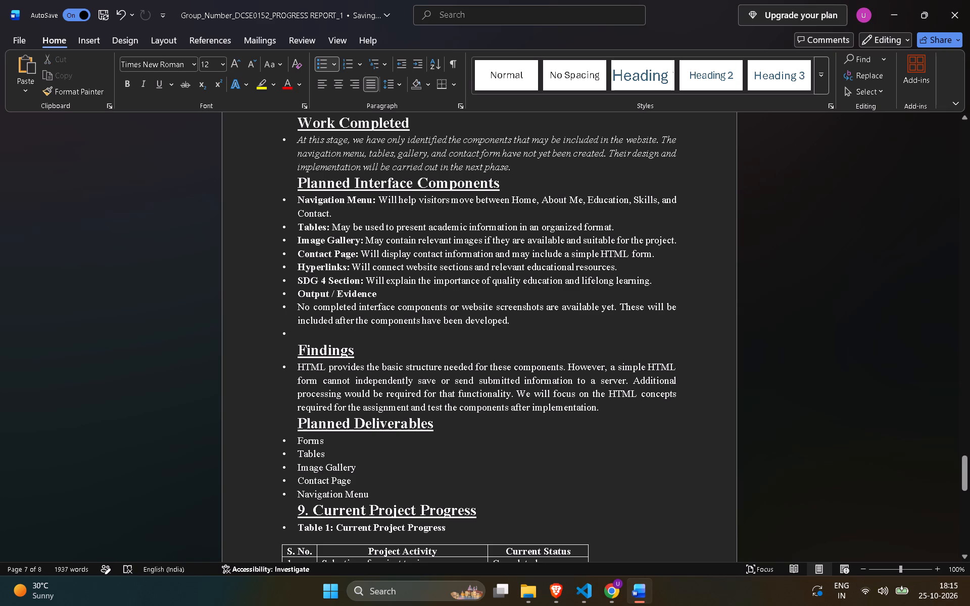
pyautogui.moveTo(279, 333); pyautogui.dragTo(287, 334)
pyautogui.doubleClick(287, 334)
pyautogui.doubleClick(284, 334)
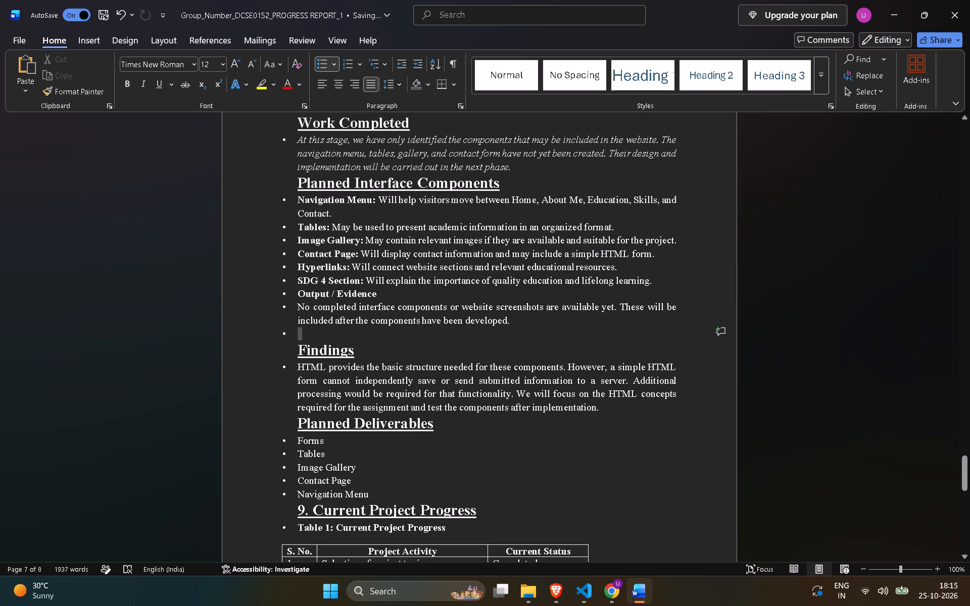
pyautogui.tripleClick(284, 334)
pyautogui.click(259, 334)
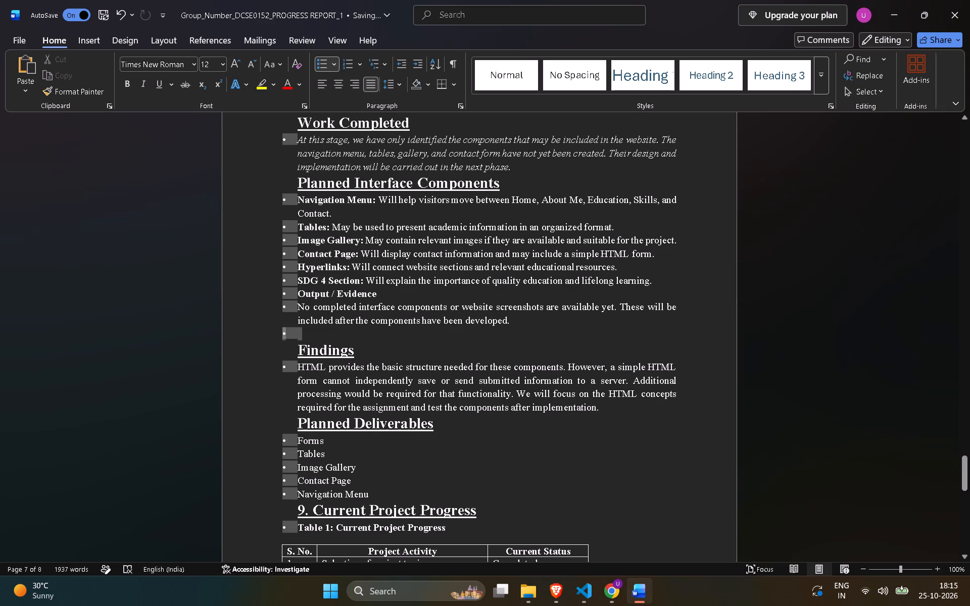
pyautogui.click(289, 336)
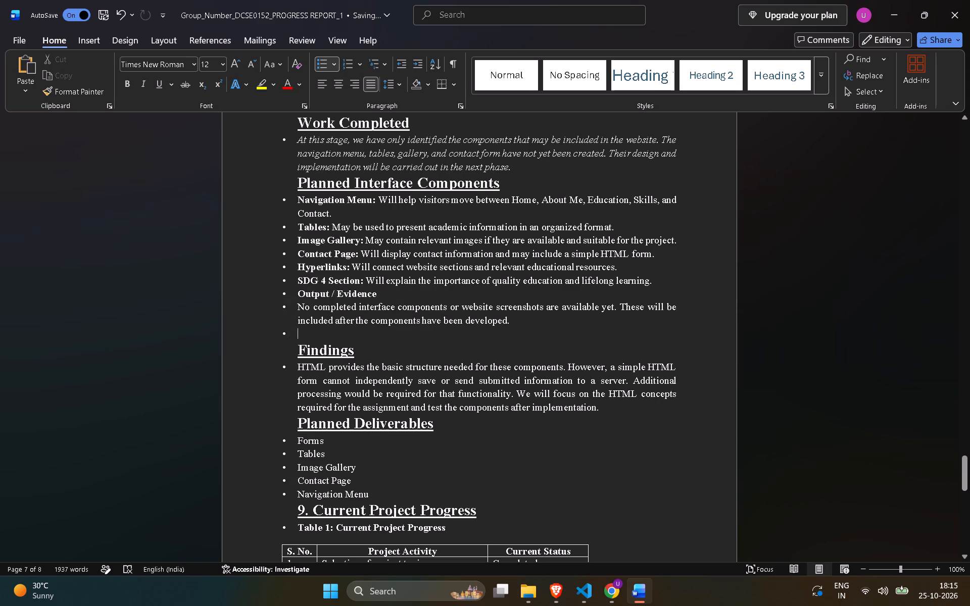
pyautogui.click(284, 334)
pyautogui.tripleClick(284, 334)
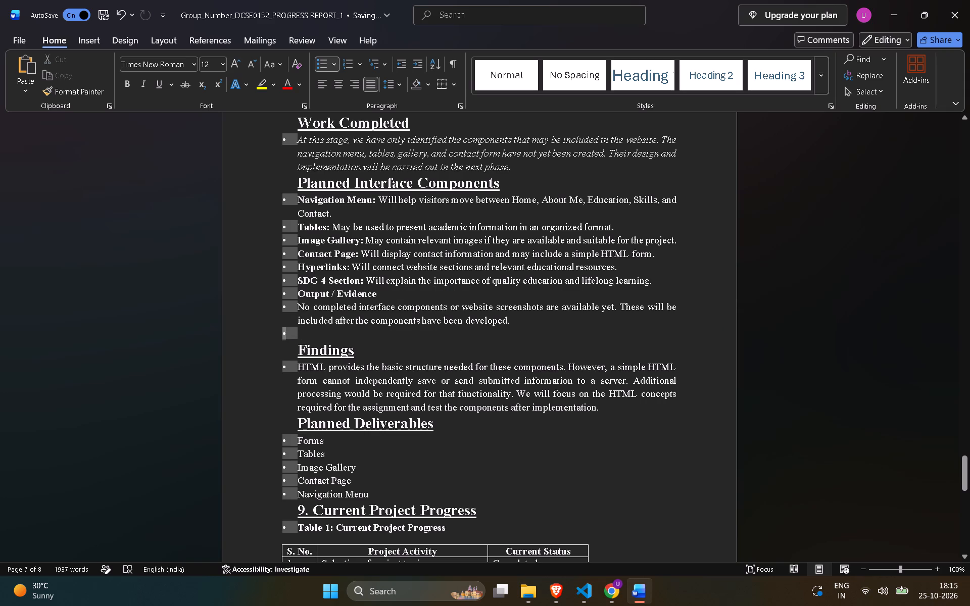
pyautogui.doubleClick(284, 334)
pyautogui.tripleClick(284, 334)
pyautogui.tripleClick(284, 334)
pyautogui.click(284, 334)
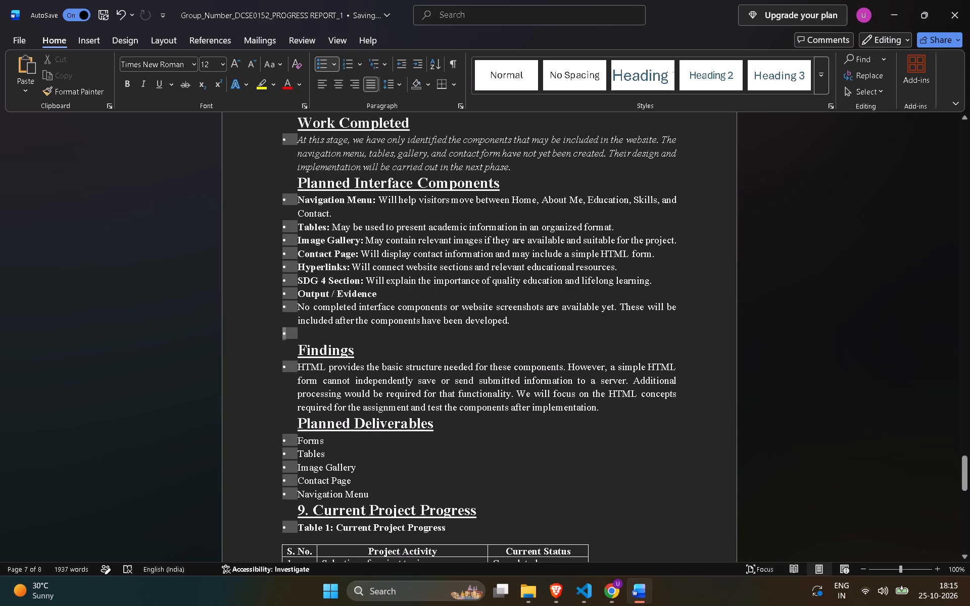
pyautogui.click(284, 334)
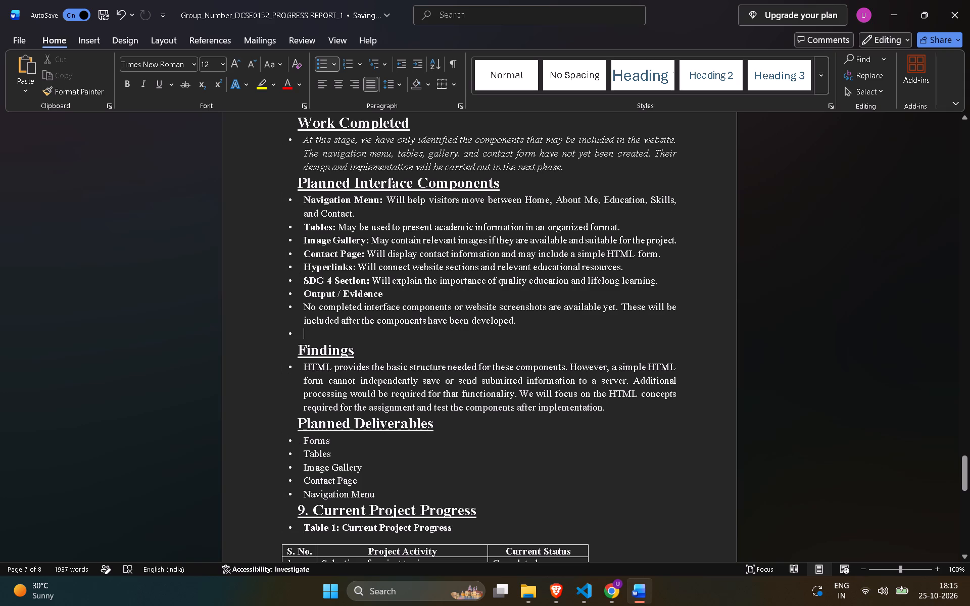
pyautogui.click(294, 335)
pyautogui.moveTo(290, 336); pyautogui.dragTo(301, 337)
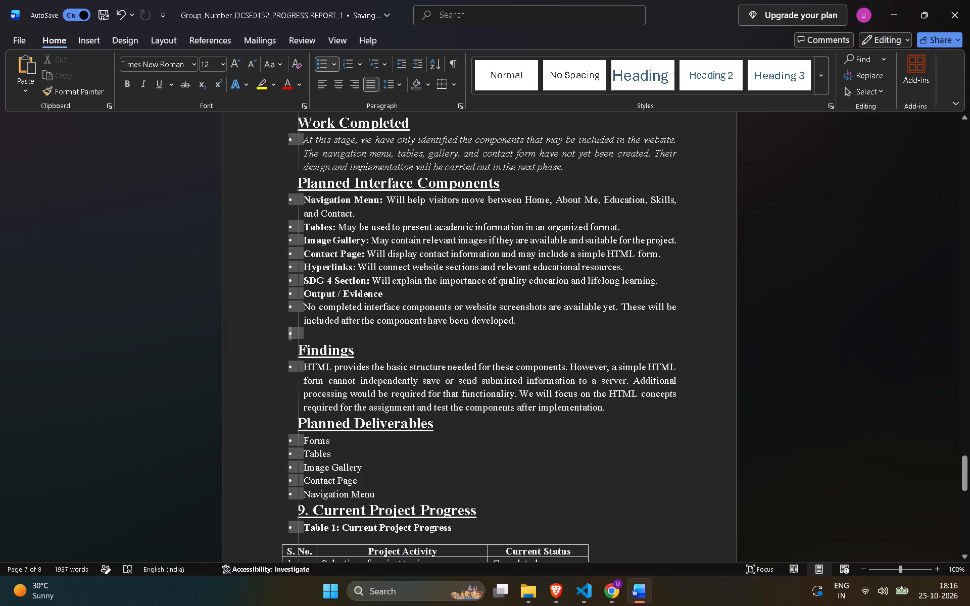
pyautogui.moveTo(301, 337); pyautogui.dragTo(299, 336)
pyautogui.click(299, 336)
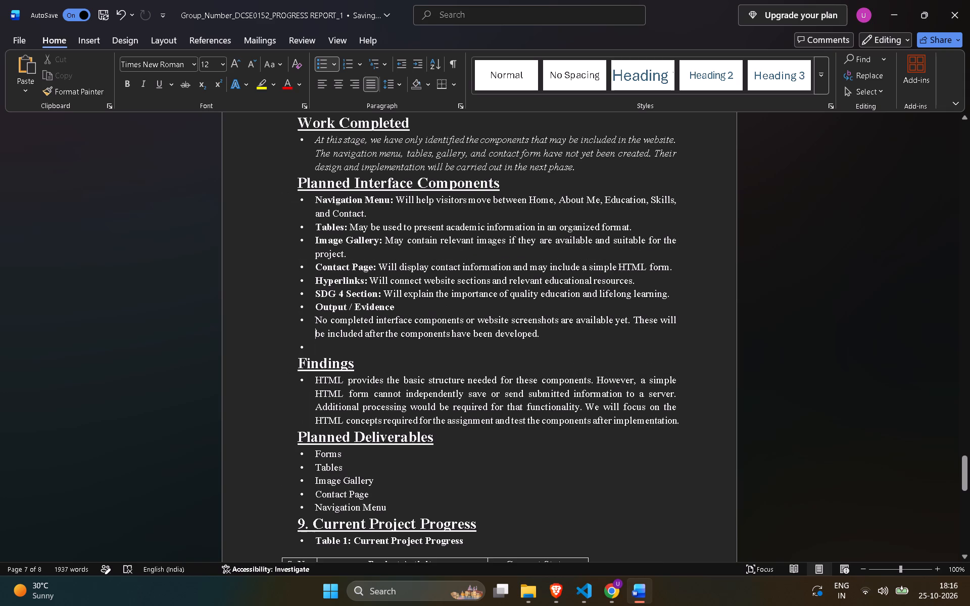
# Enter "OUTPUT/EVIDENCE" in the empty bullet above Findings.
pyautogui.click(310, 346)
pyautogui.write('OUT')
pyautogui.press('p')
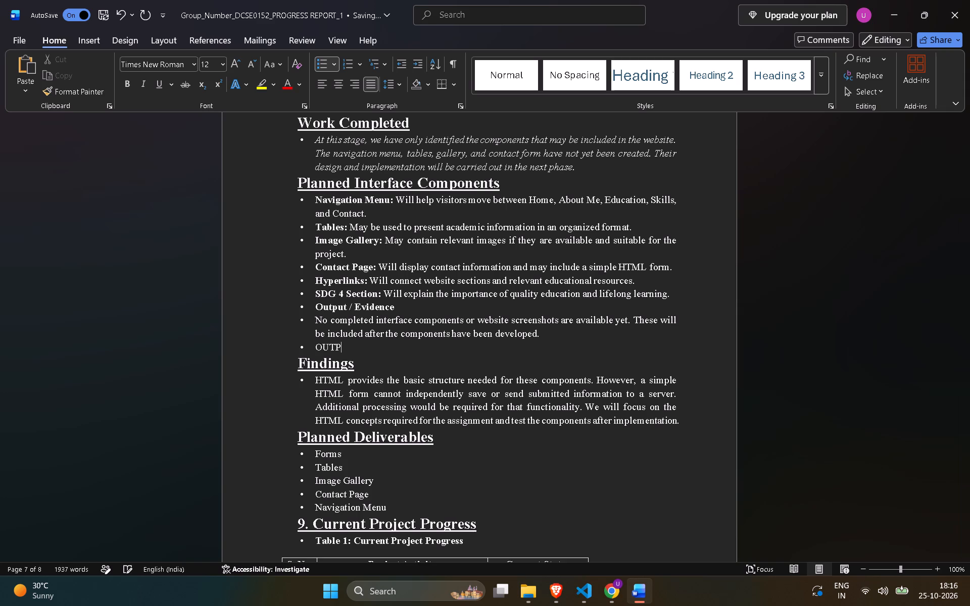
pyautogui.press('u')
pyautogui.press('t')
pyautogui.hotkey('shift', '?')
pyautogui.press('BackSpace')
pyautogui.write('/EVIDENCE')
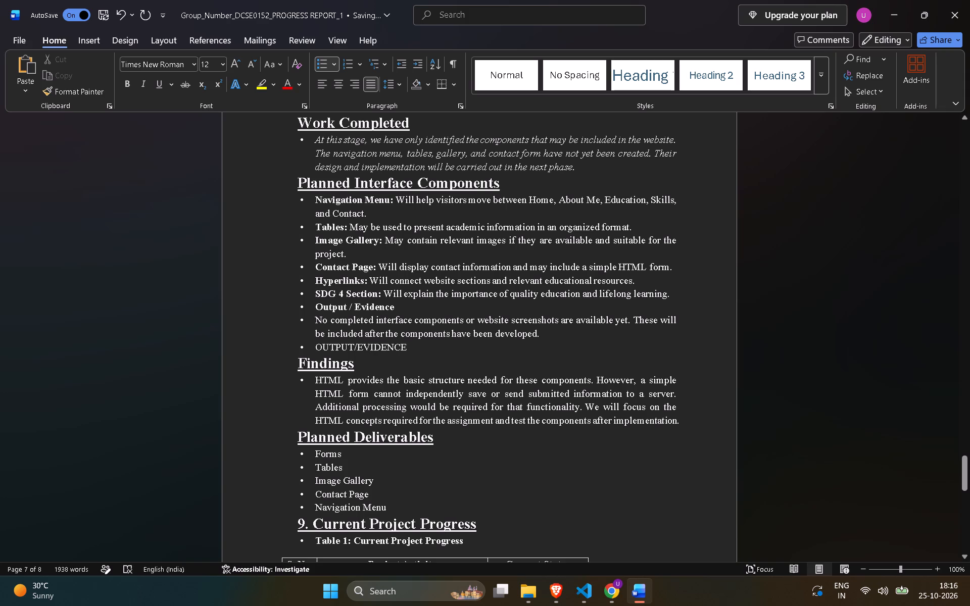
# Format the OUTPUT/EVIDENCE line as an 18-point, bold, underlined, non-italic heading.
pyautogui.moveTo(313, 347); pyautogui.dragTo(395, 346)
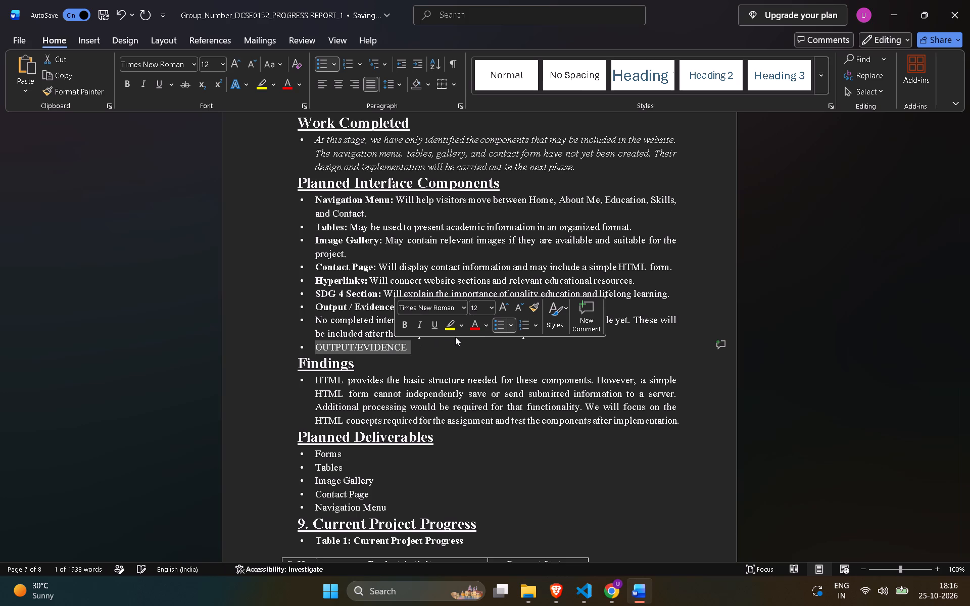
pyautogui.click(487, 310)
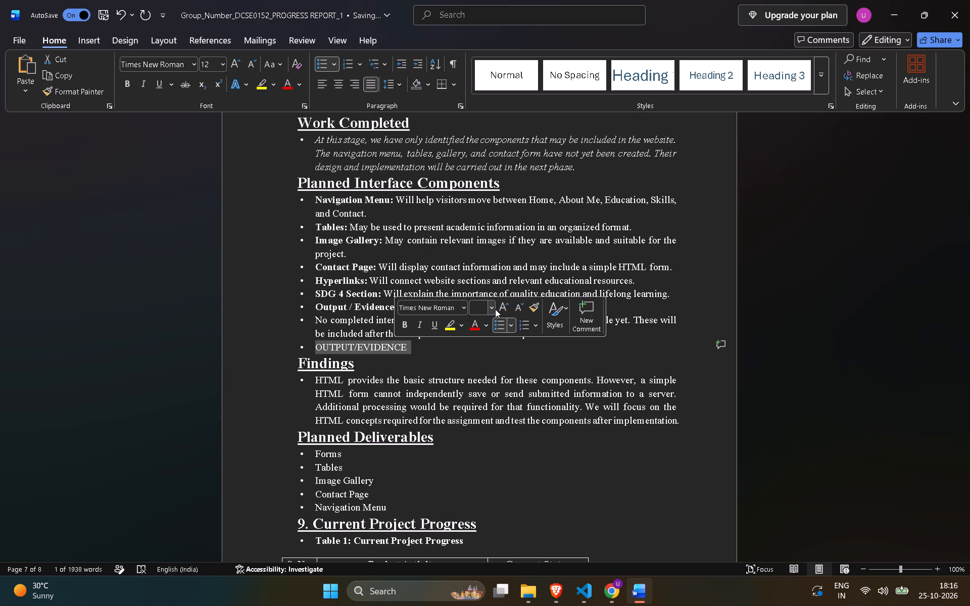
pyautogui.click(493, 308)
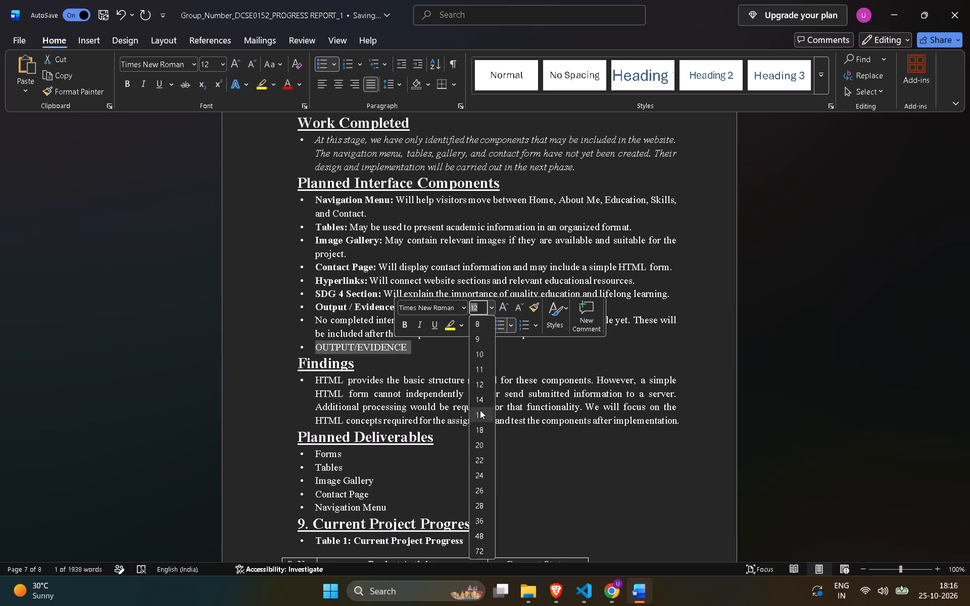
pyautogui.click(480, 429)
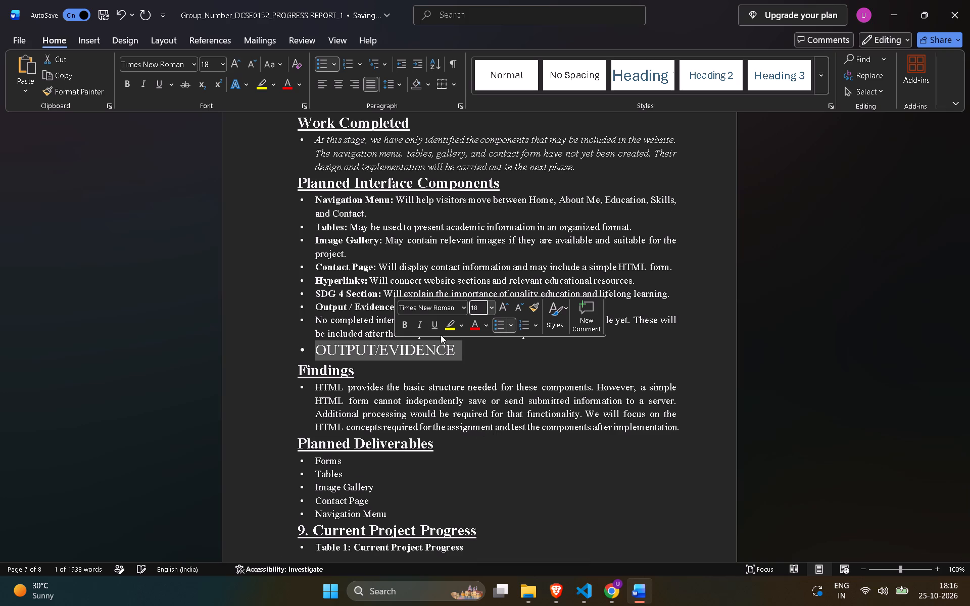
pyautogui.click(419, 328)
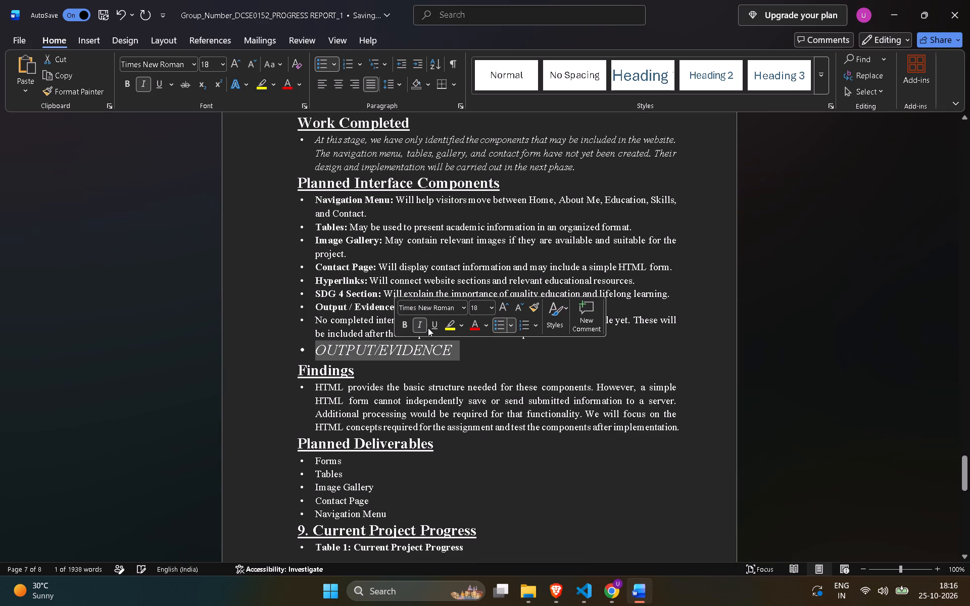
pyautogui.click(399, 328)
pyautogui.click(417, 326)
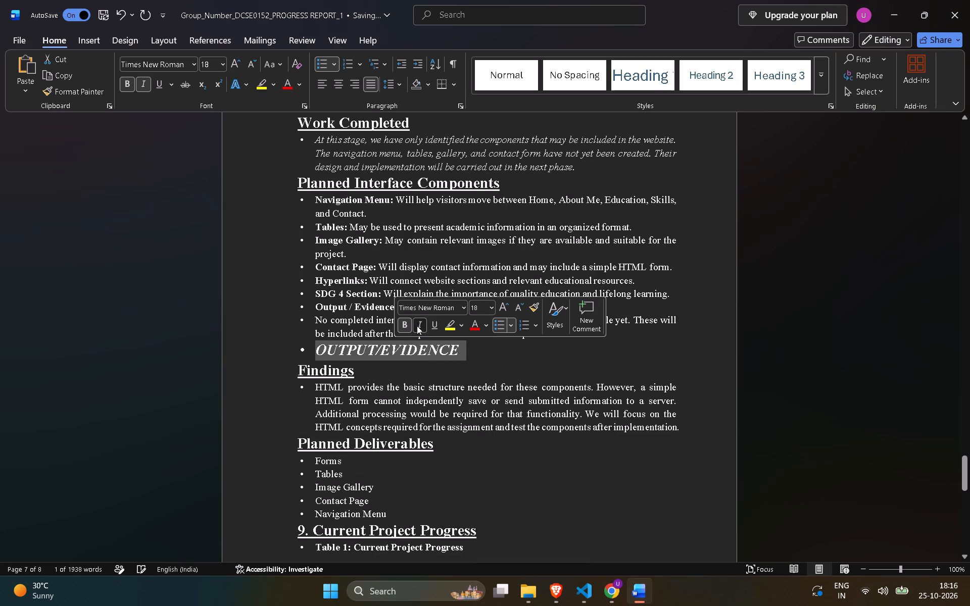
pyautogui.click(433, 327)
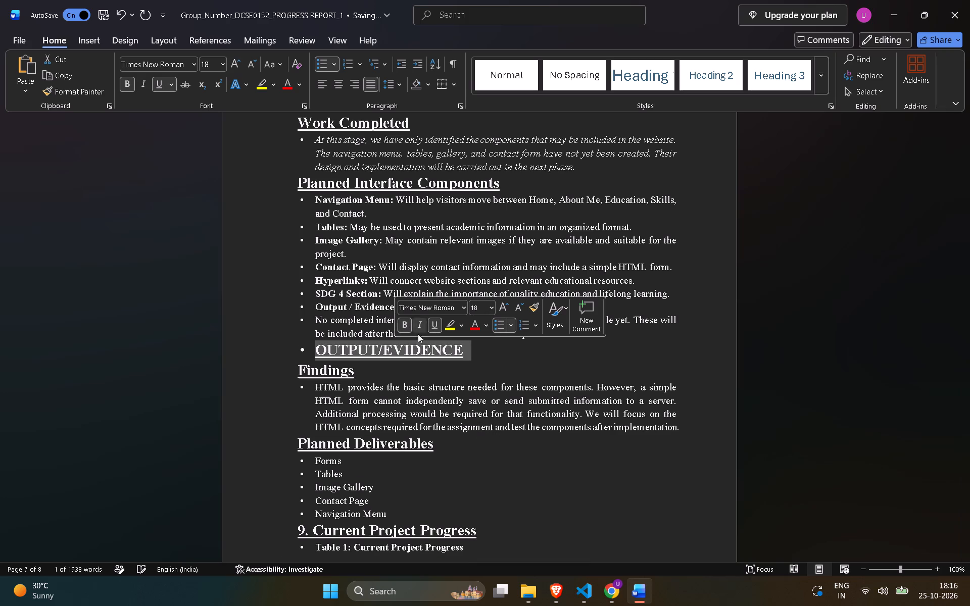
pyautogui.click(241, 371)
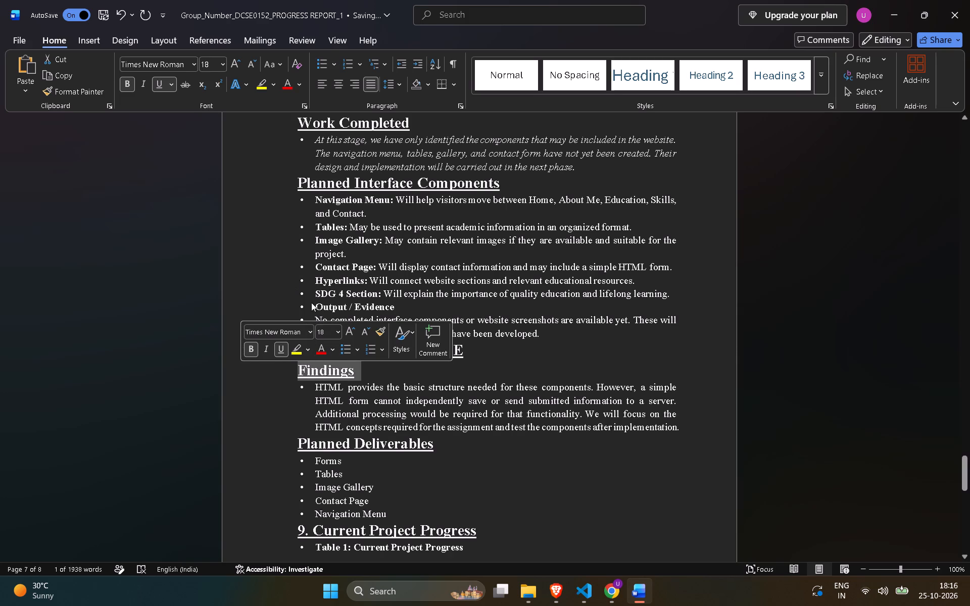
pyautogui.click(240, 265)
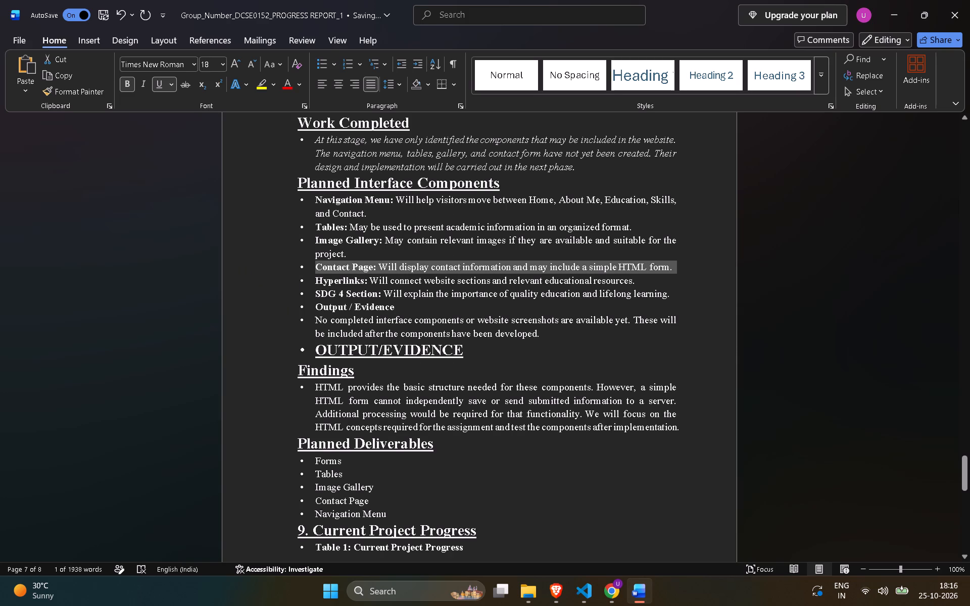
# Remove the bullet from the OUTPUT/EVIDENCE heading.
pyautogui.moveTo(317, 349); pyautogui.dragTo(431, 344)
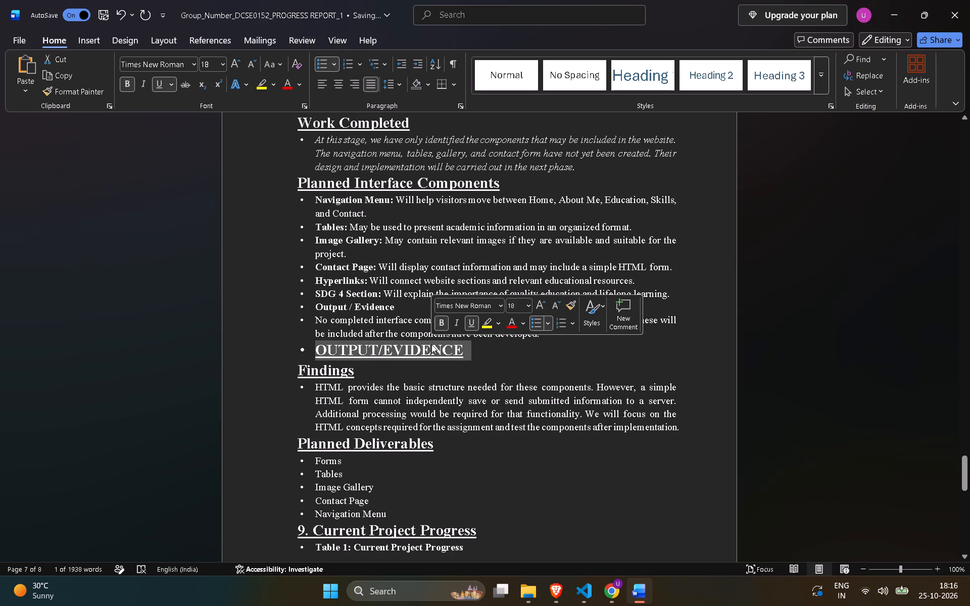
pyautogui.click(533, 322)
pyautogui.click(275, 368)
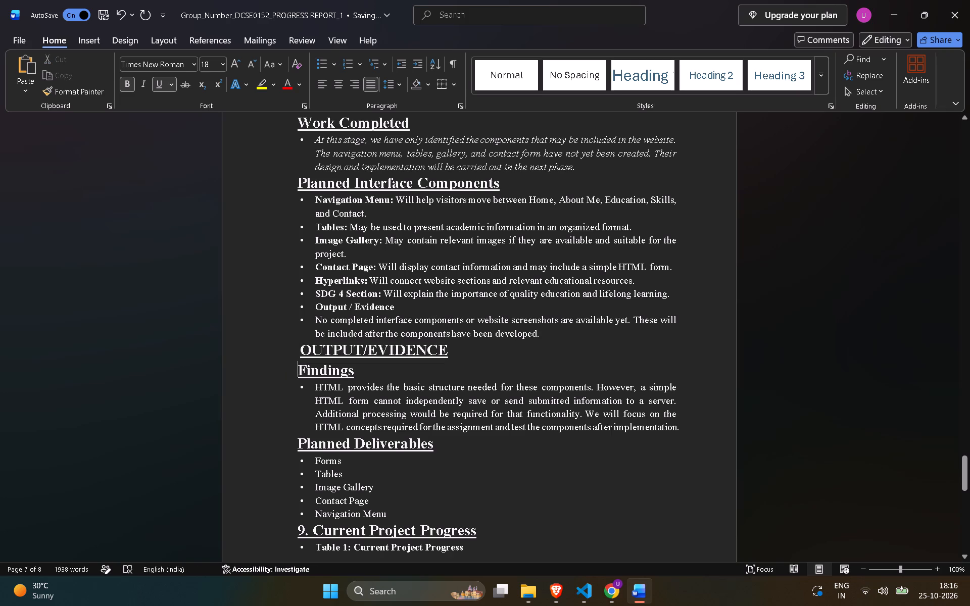
# Add an empty line between the OUTPUT/EVIDENCE heading and Findings.
pyautogui.click(454, 354)
pyautogui.press('Return')
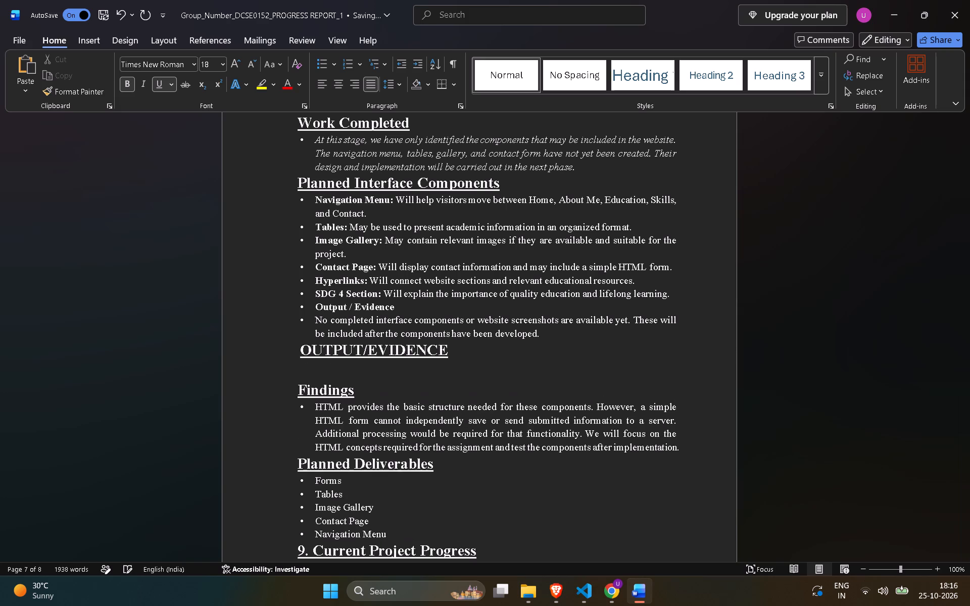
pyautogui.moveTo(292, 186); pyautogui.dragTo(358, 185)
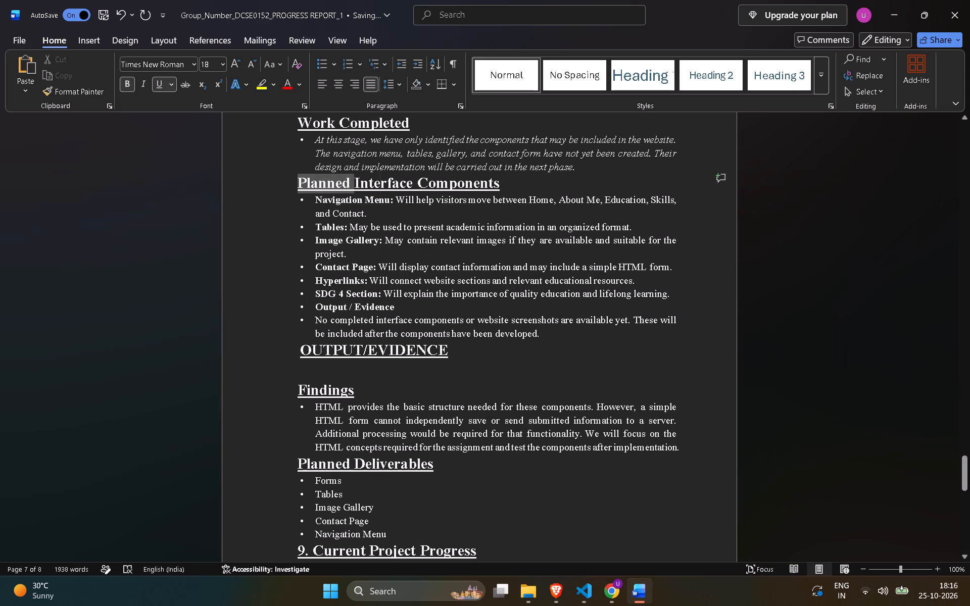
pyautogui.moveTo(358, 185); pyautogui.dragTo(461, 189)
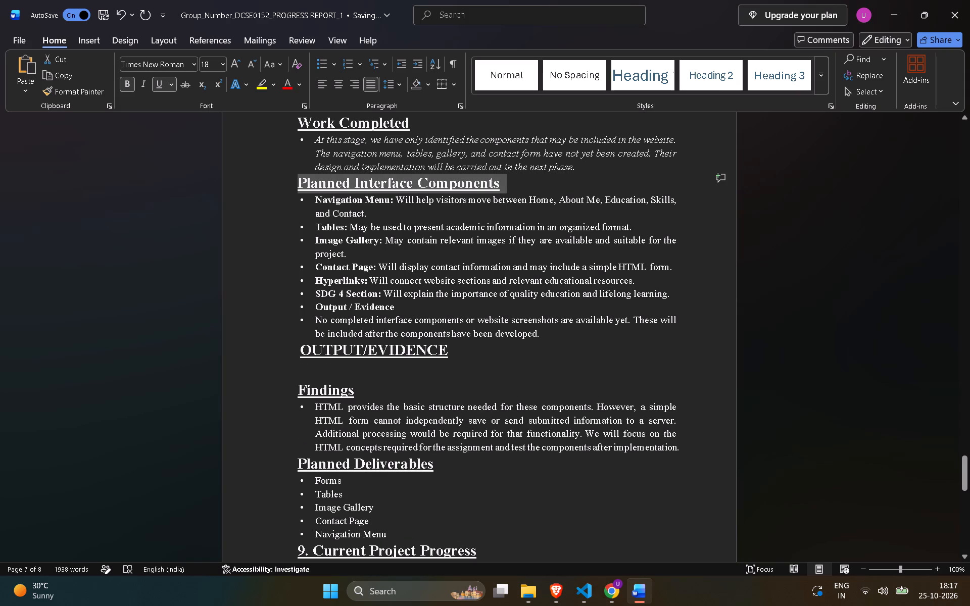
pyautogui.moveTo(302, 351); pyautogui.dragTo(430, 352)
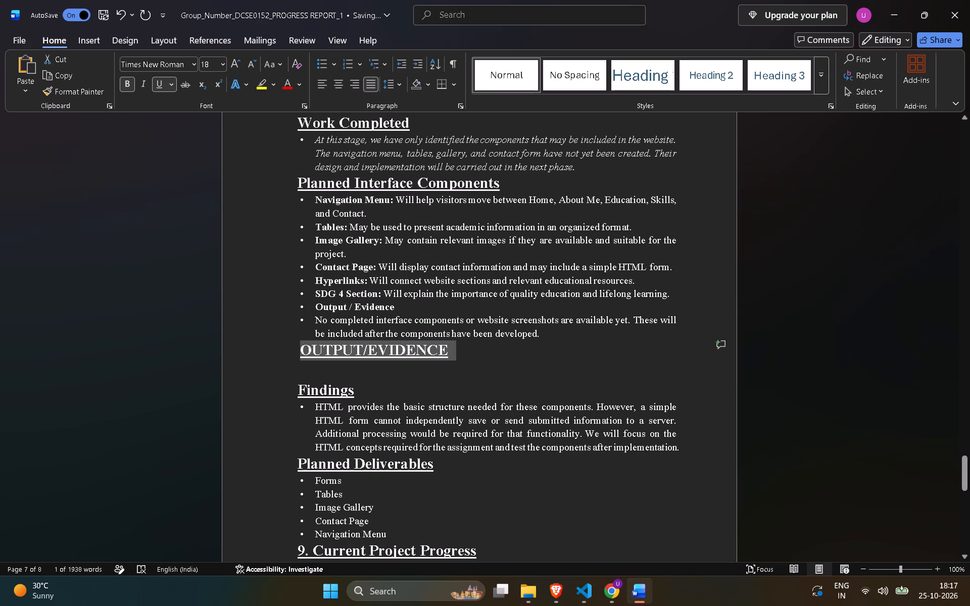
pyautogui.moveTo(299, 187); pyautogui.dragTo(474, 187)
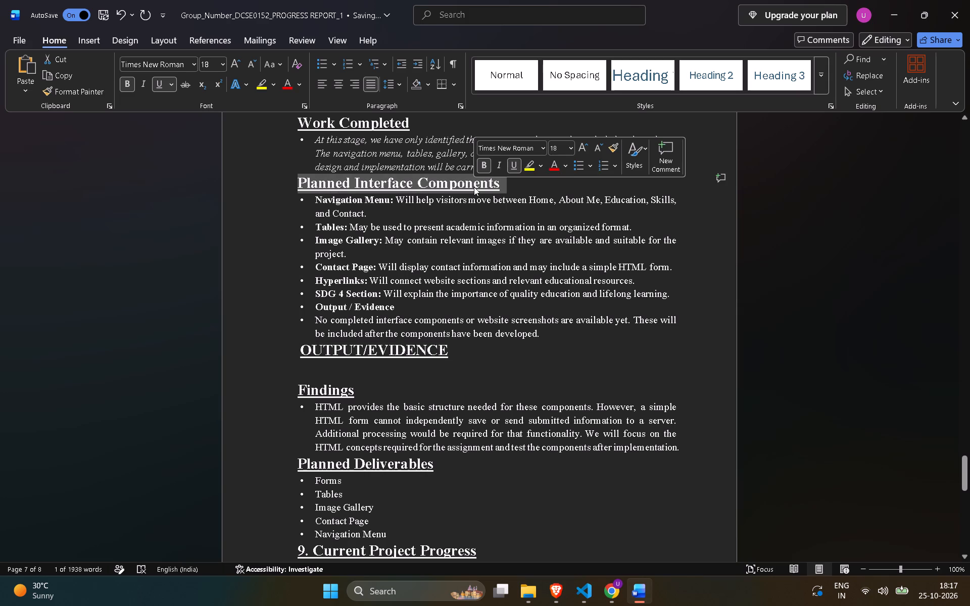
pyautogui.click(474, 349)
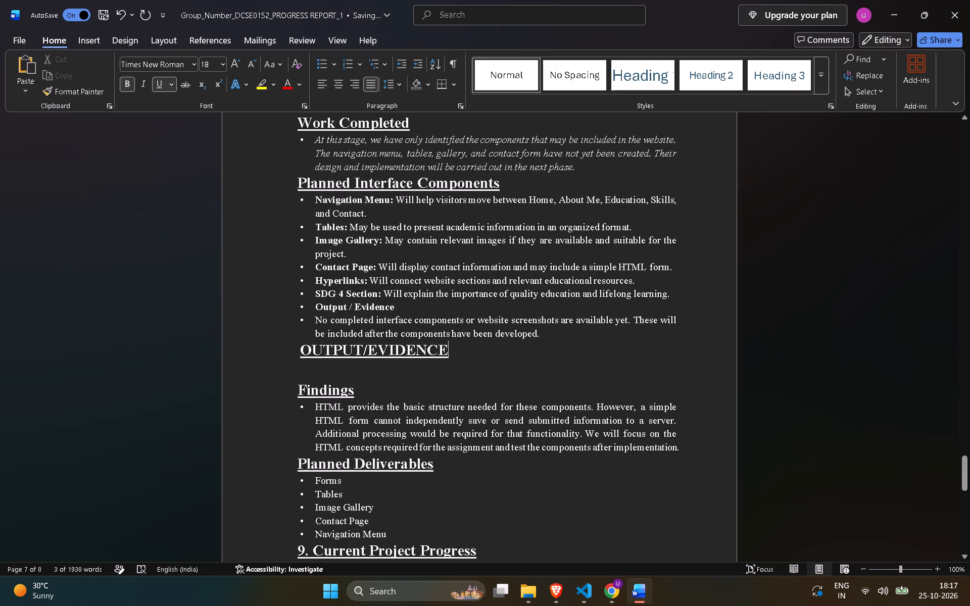
# Add a space on each side of the slash so the heading reads "OUTPUT / EVIDENCE".
pyautogui.click(363, 351)
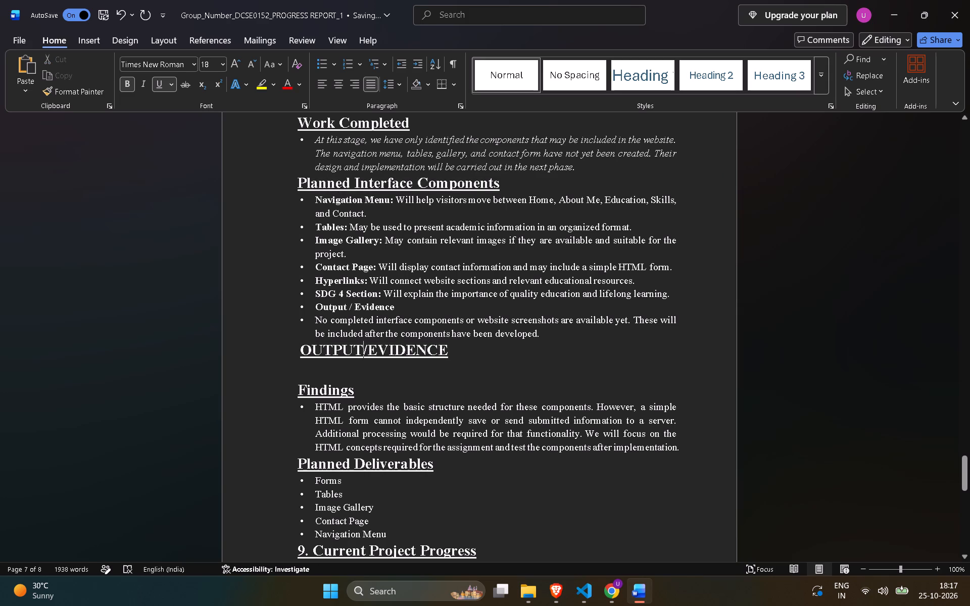
pyautogui.press('space')
pyautogui.click(371, 350)
pyautogui.press('space')
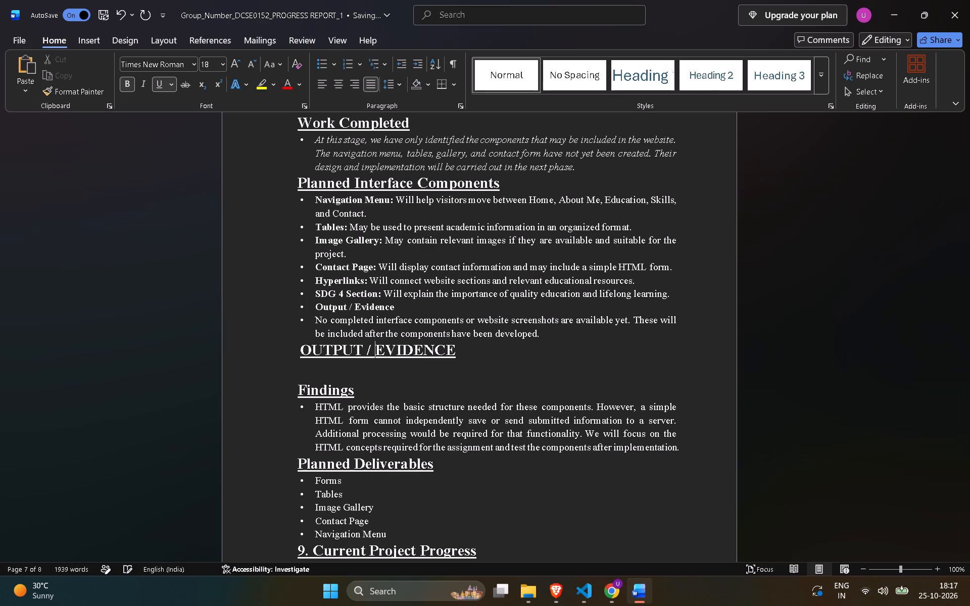
# Insert the picture Screenshot12 from the SCREENSHOT folder on the empty line below the OUTPUT / EVIDENCE heading.
pyautogui.click(413, 394)
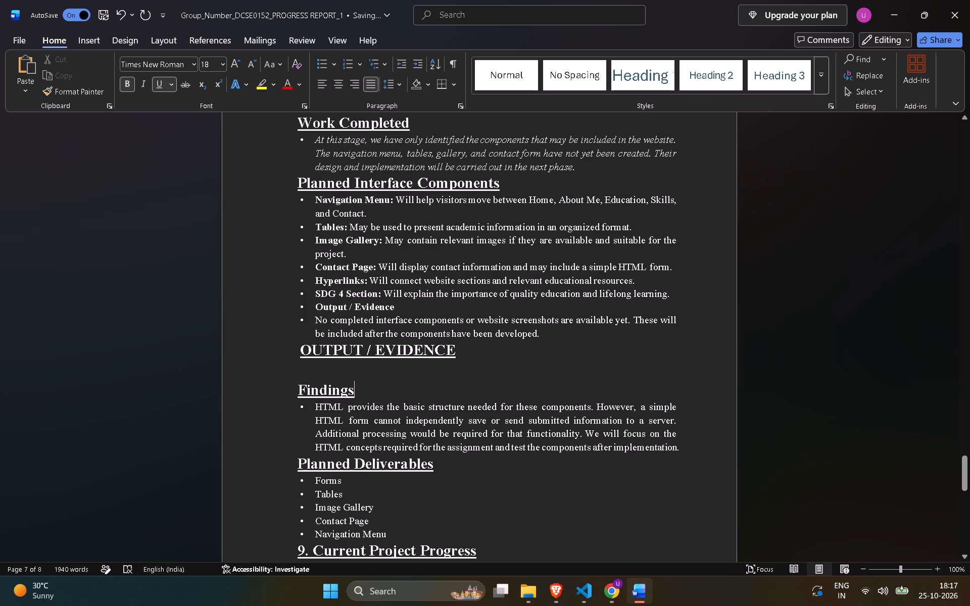
pyautogui.click(309, 370)
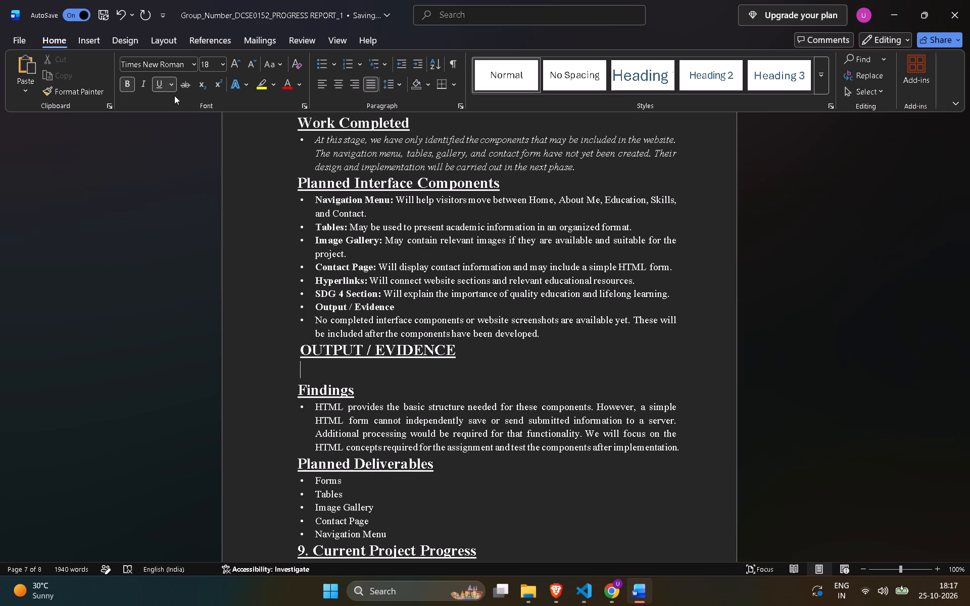
pyautogui.click(88, 39)
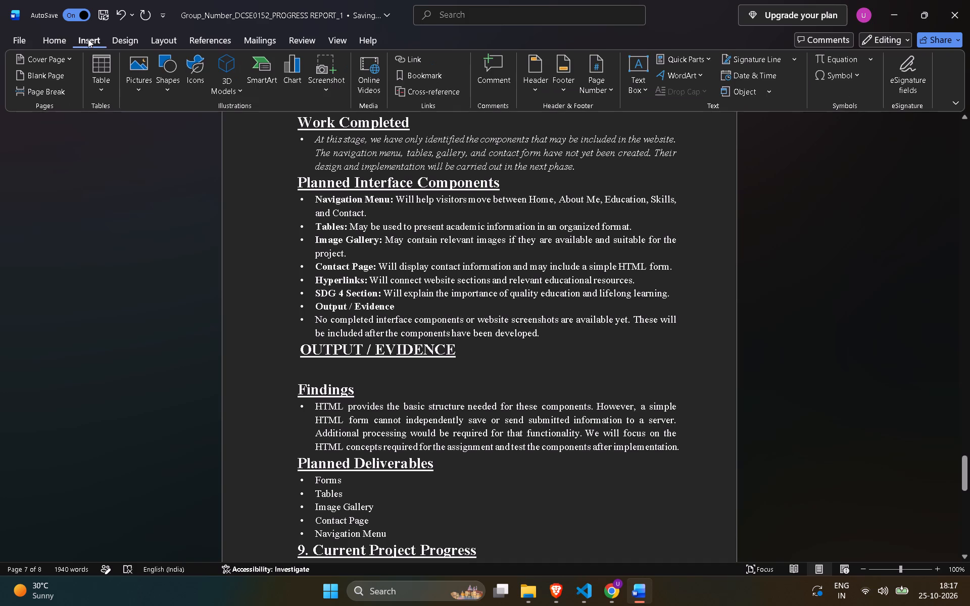
pyautogui.click(143, 90)
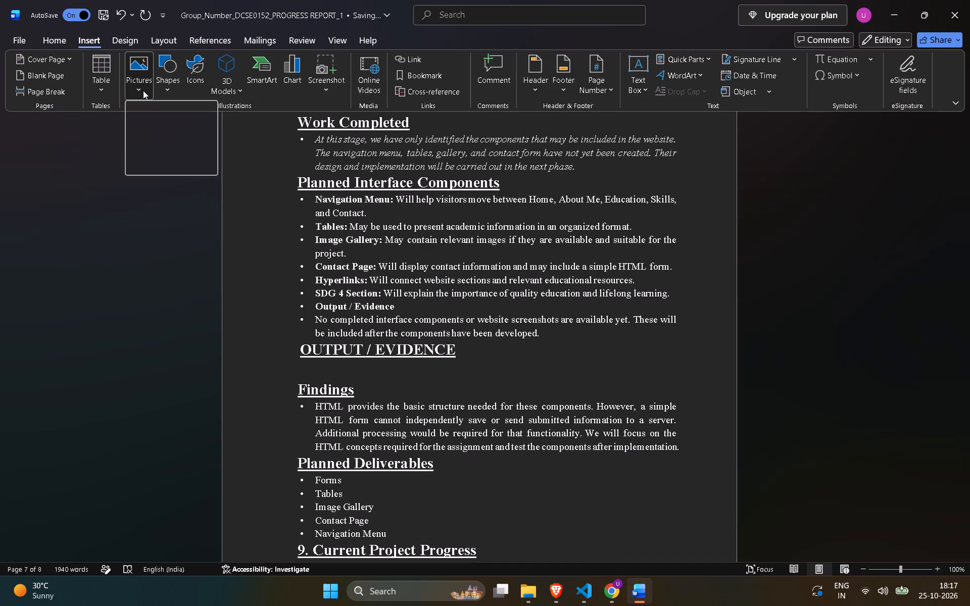
pyautogui.click(168, 122)
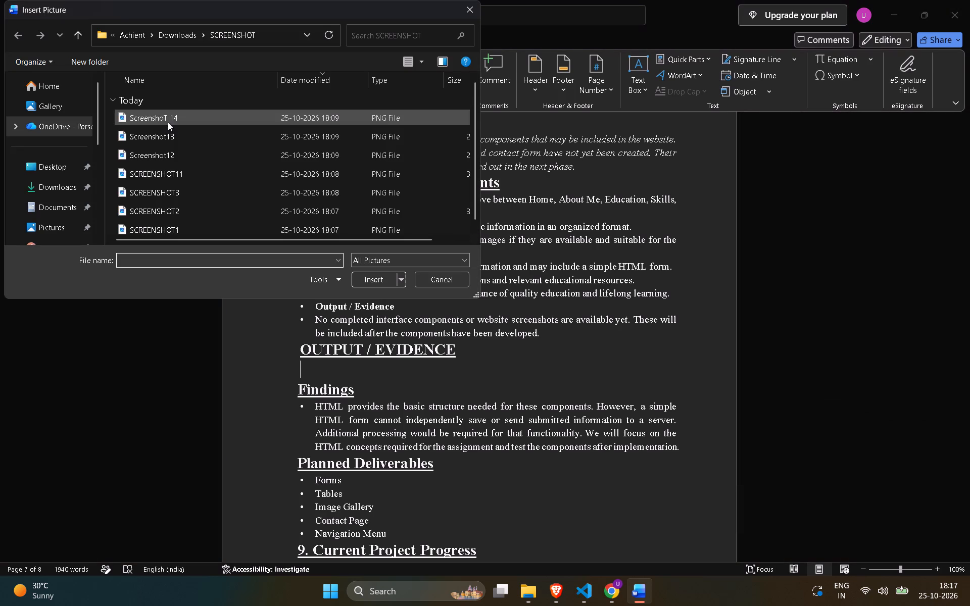
pyautogui.doubleClick(168, 160)
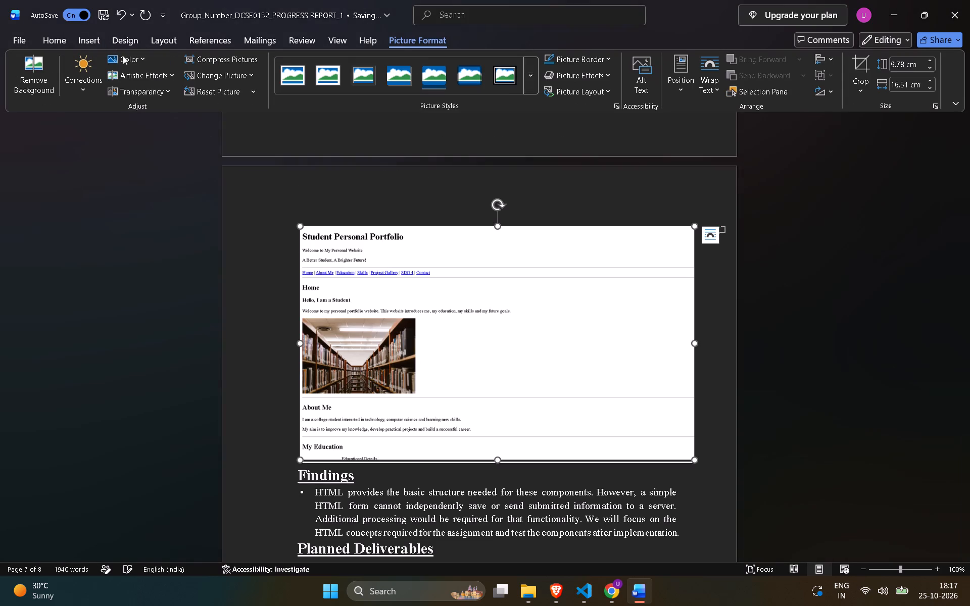
pyautogui.click(269, 299)
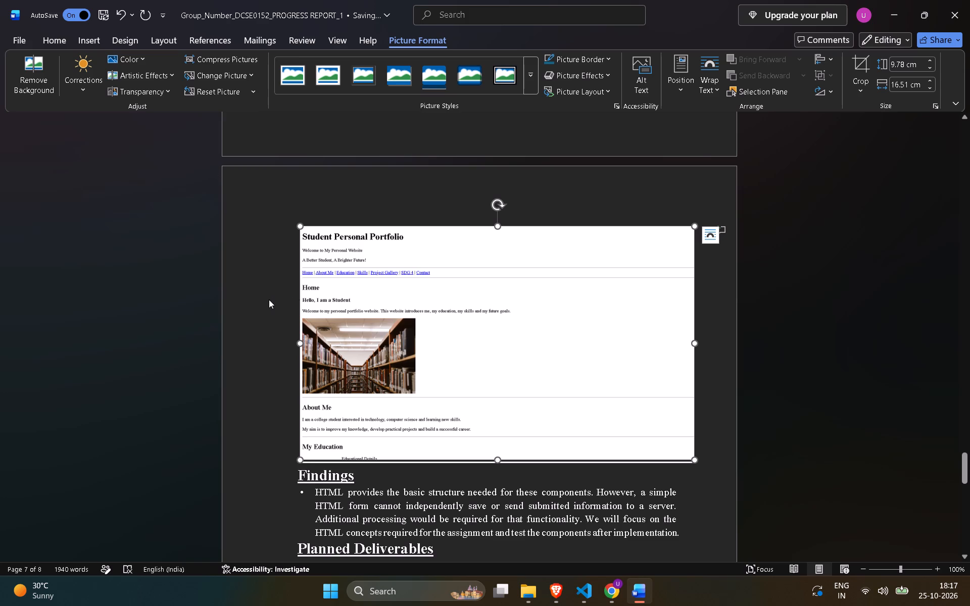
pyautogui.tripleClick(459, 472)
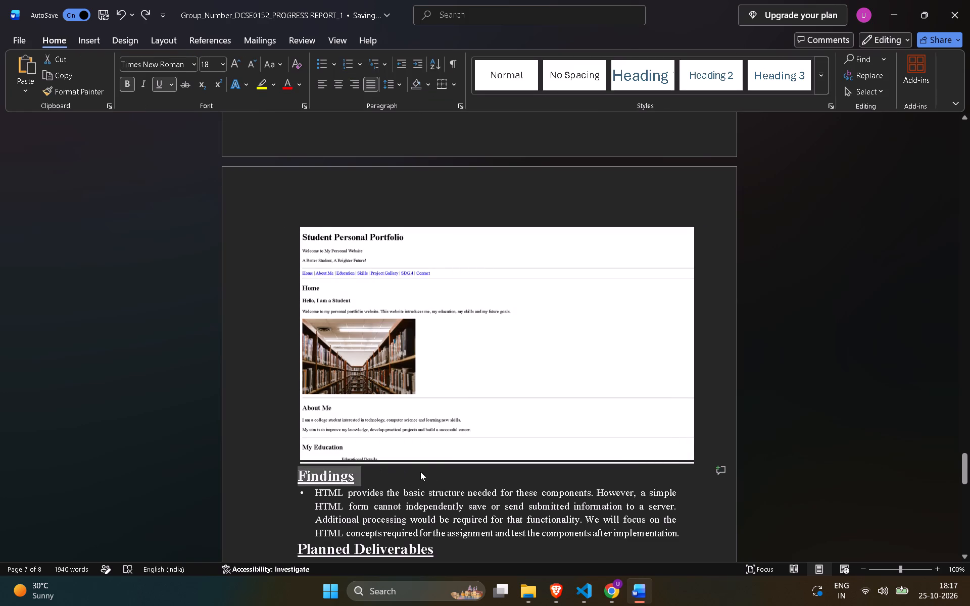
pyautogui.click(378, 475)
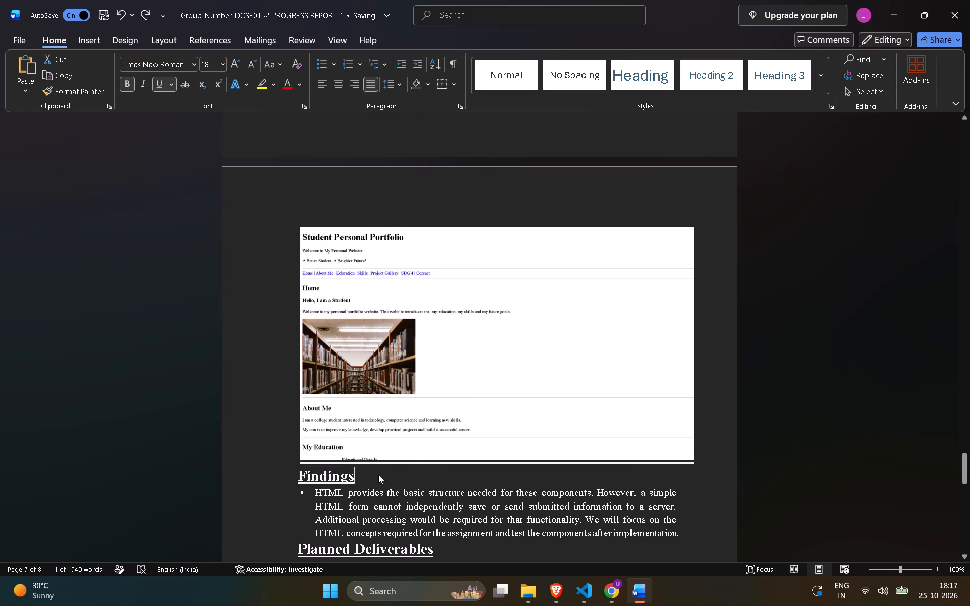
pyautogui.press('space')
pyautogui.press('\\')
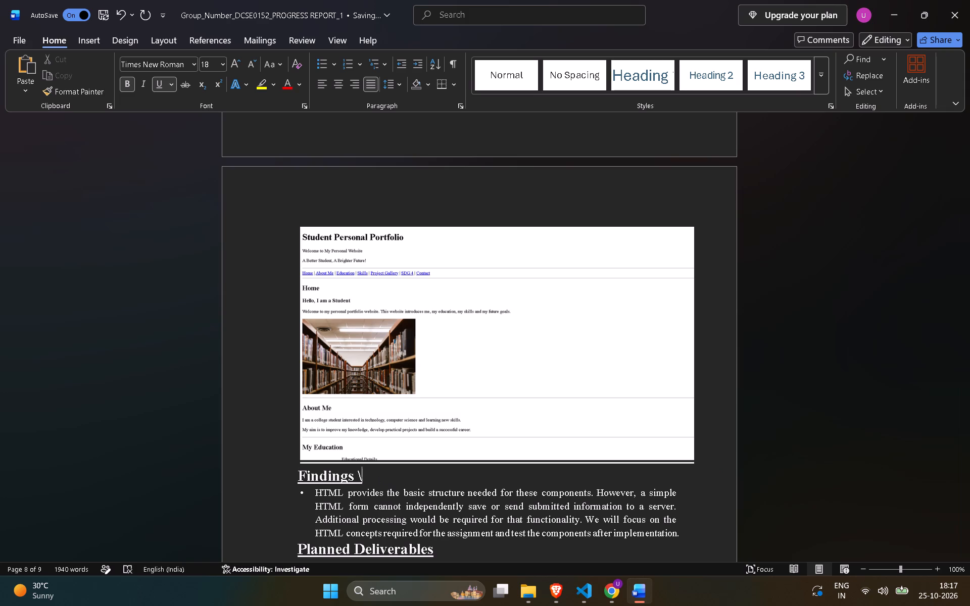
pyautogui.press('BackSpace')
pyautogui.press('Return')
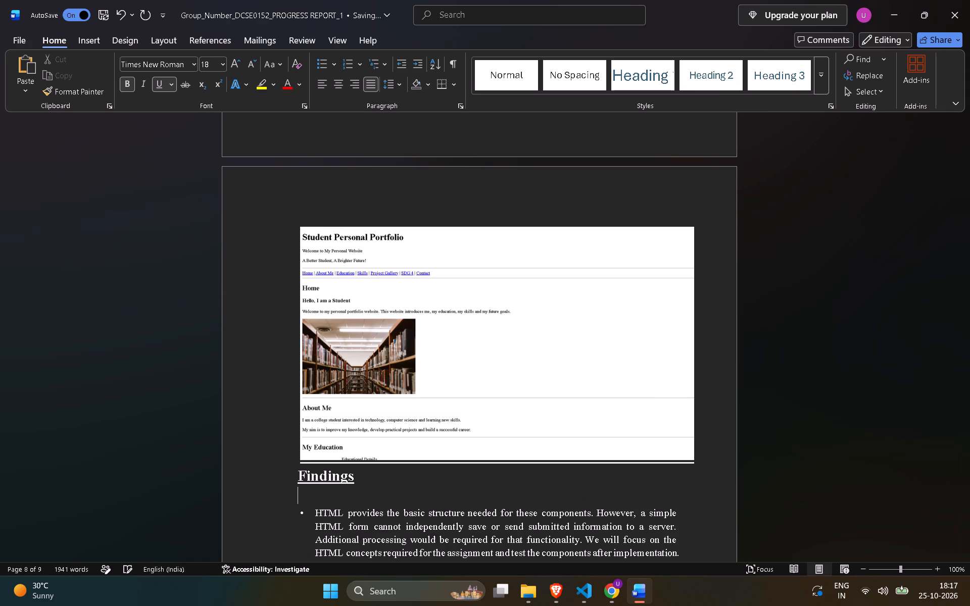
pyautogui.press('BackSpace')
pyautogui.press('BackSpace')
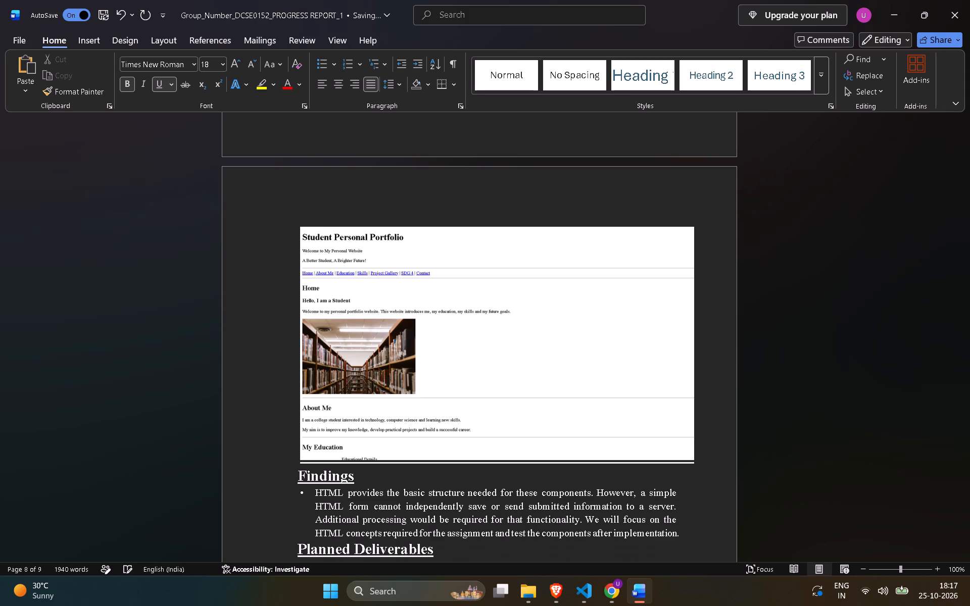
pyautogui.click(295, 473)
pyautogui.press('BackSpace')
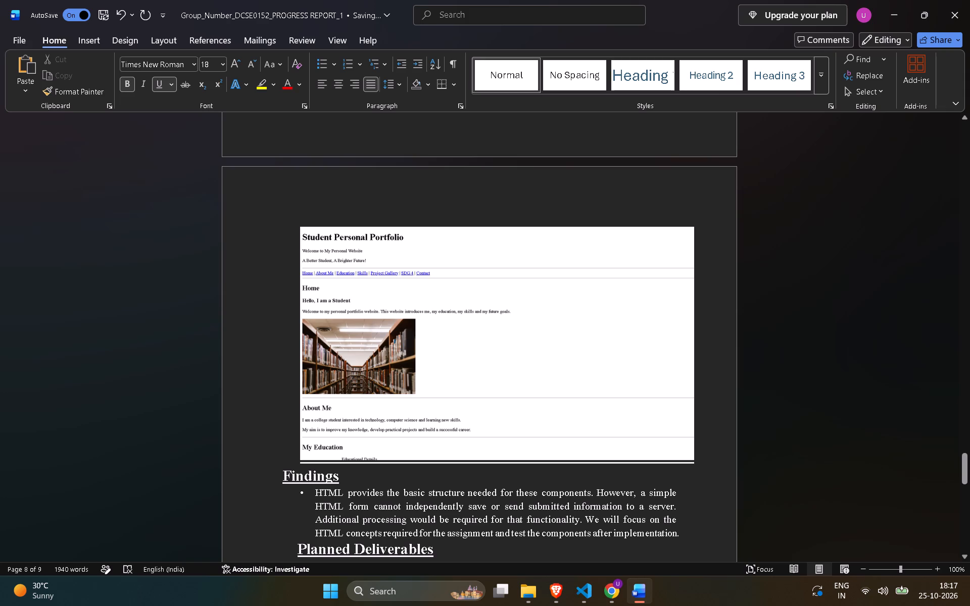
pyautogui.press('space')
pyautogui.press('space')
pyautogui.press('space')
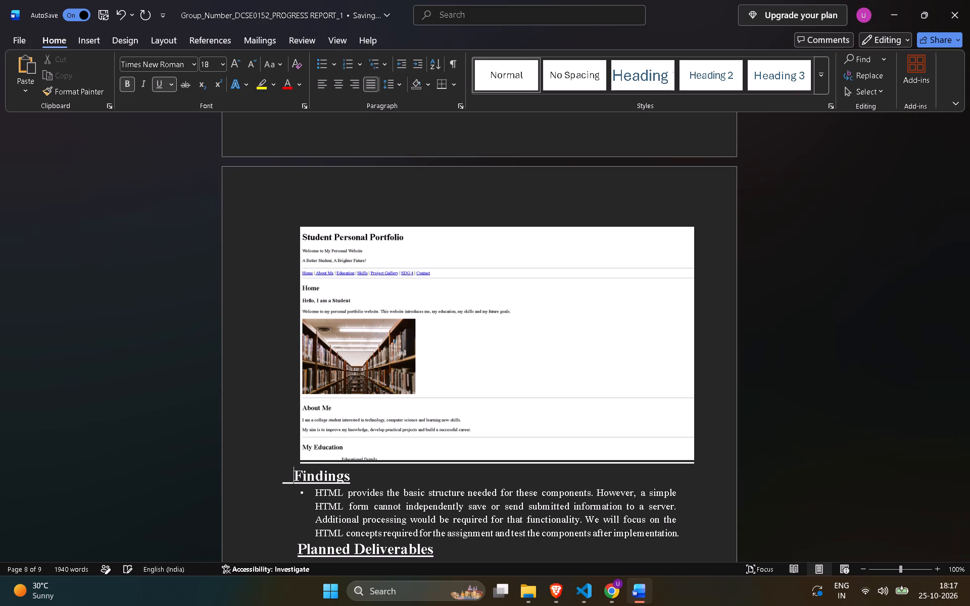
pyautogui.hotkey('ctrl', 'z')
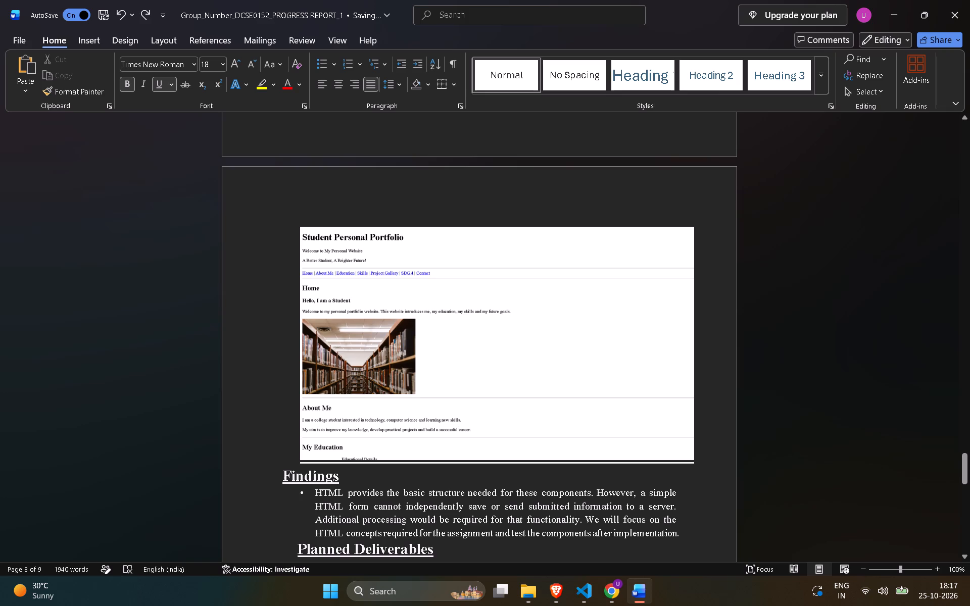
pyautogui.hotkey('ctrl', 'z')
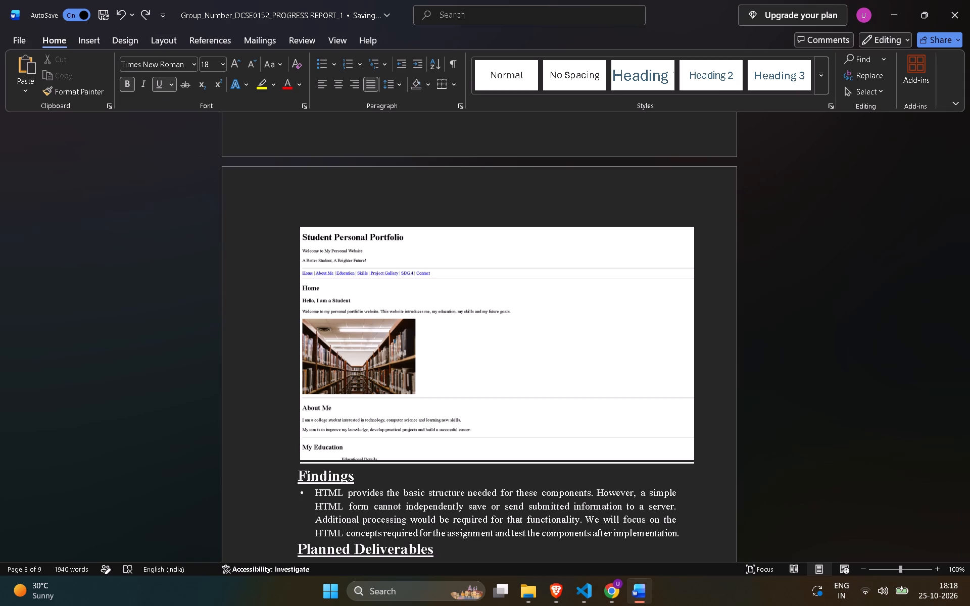
# Add an empty line between the portfolio home page screenshot and the Findings heading.
pyautogui.doubleClick(321, 467)
pyautogui.moveTo(321, 467); pyautogui.dragTo(307, 466)
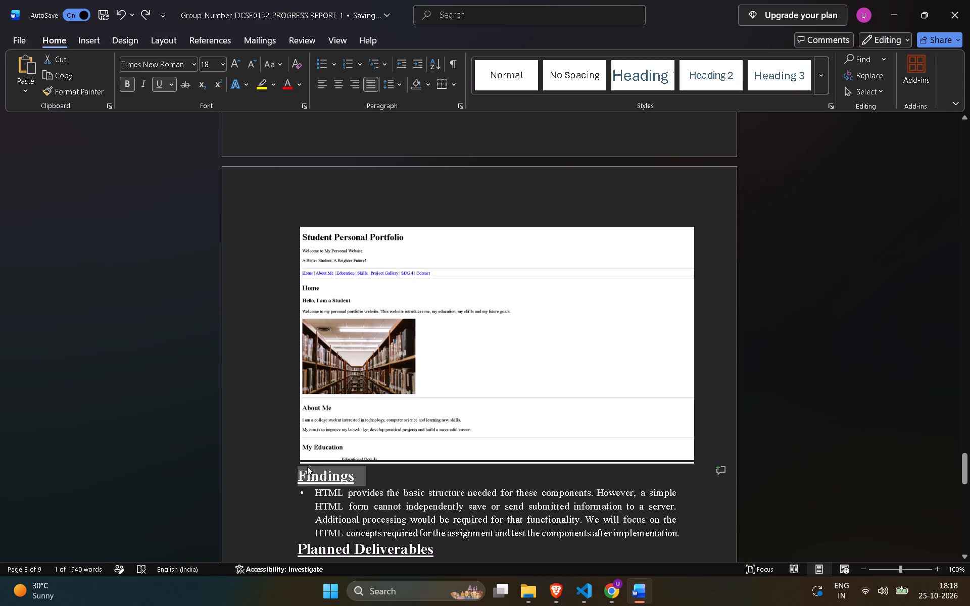
pyautogui.moveTo(307, 466); pyautogui.dragTo(294, 475)
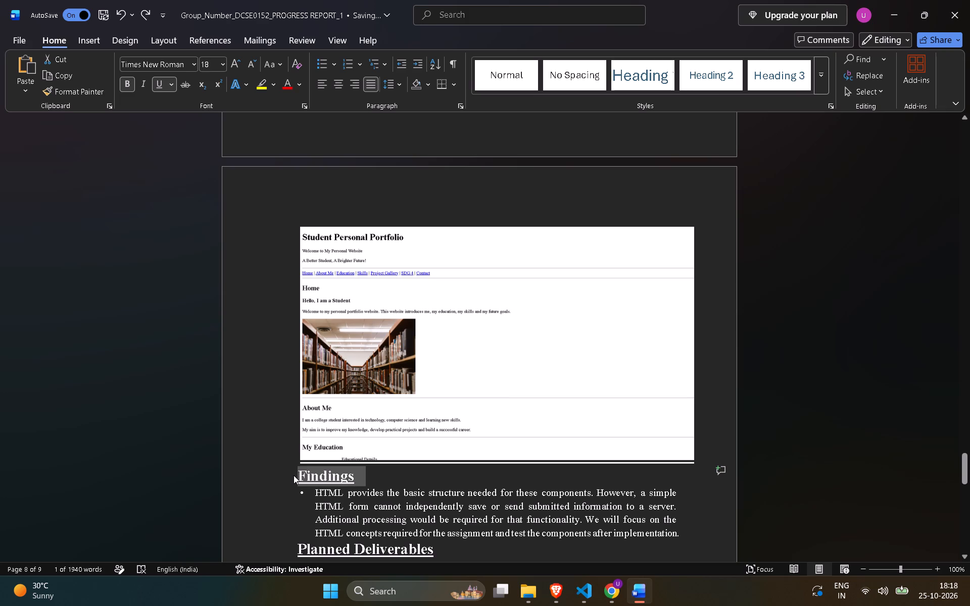
pyautogui.moveTo(294, 475); pyautogui.dragTo(295, 476)
pyautogui.click(295, 476)
pyautogui.press('Return')
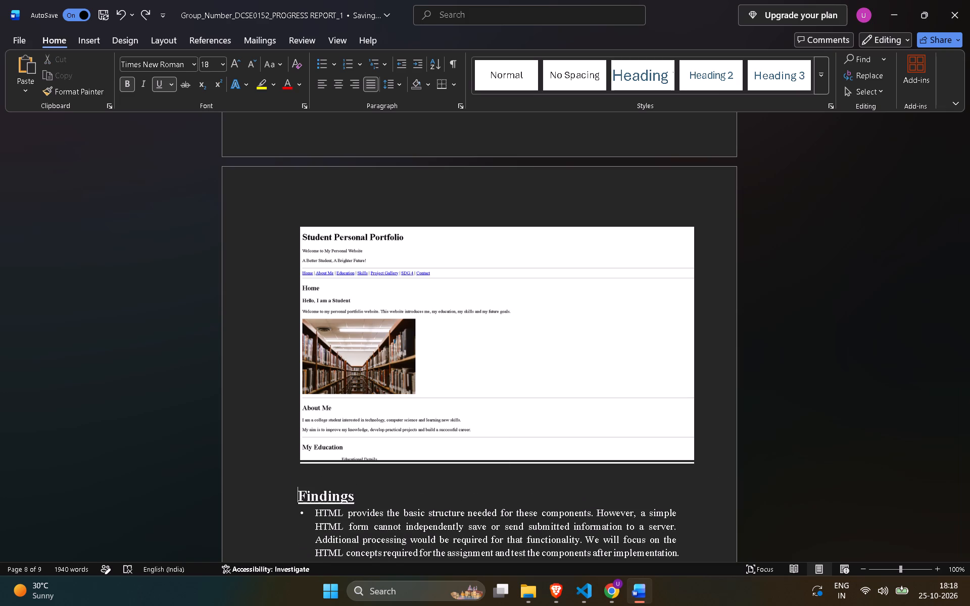
# Insert the picture Screenshot13 from the SCREENSHOT folder on the empty line above the Findings heading.
pyautogui.click(304, 470)
pyautogui.click(96, 39)
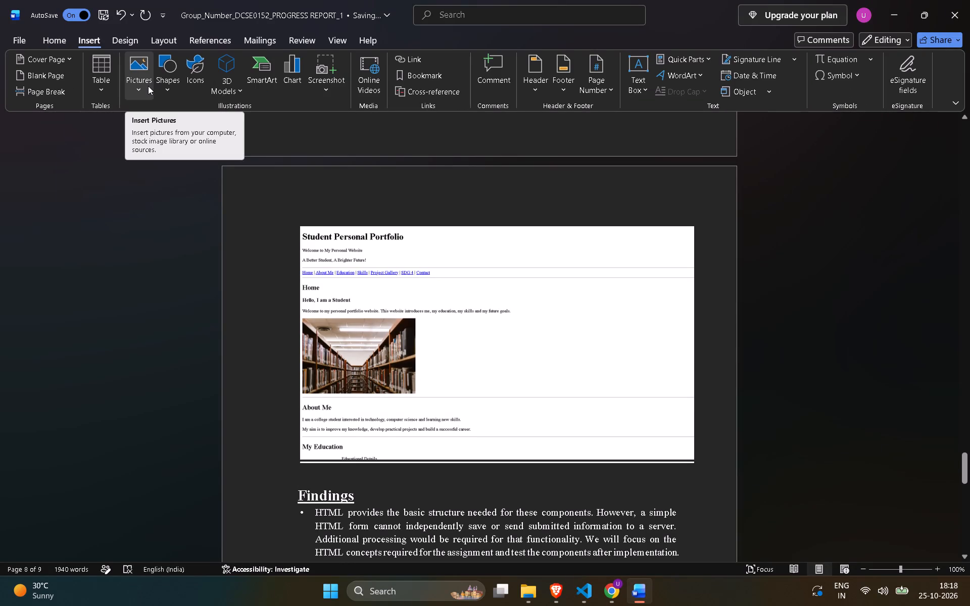
pyautogui.click(144, 93)
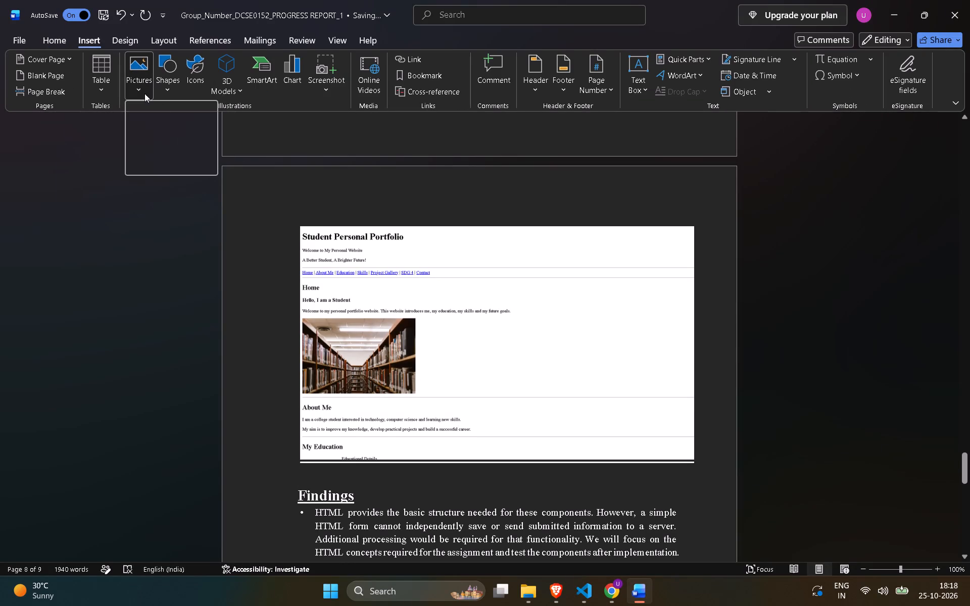
pyautogui.click(175, 124)
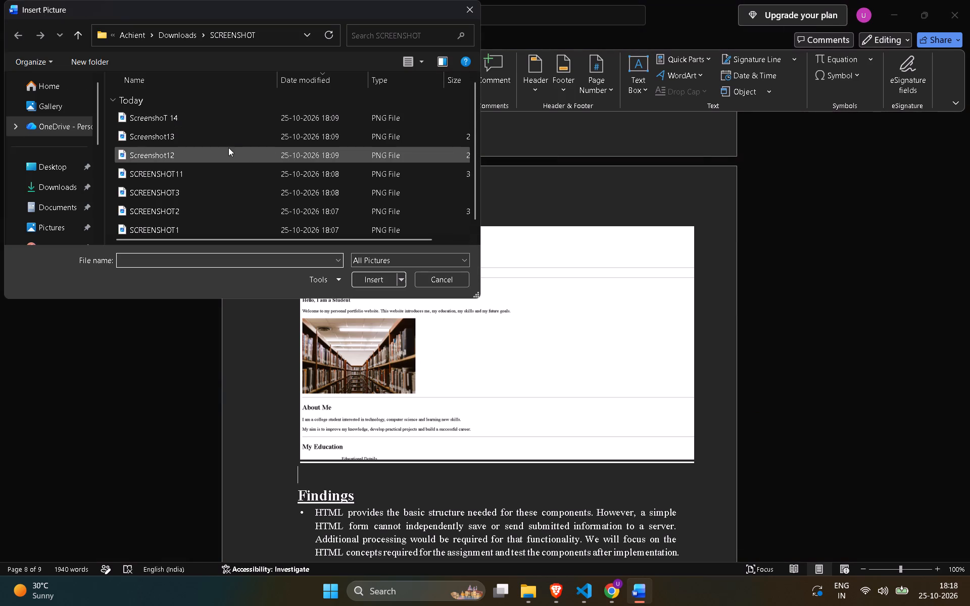
pyautogui.doubleClick(228, 138)
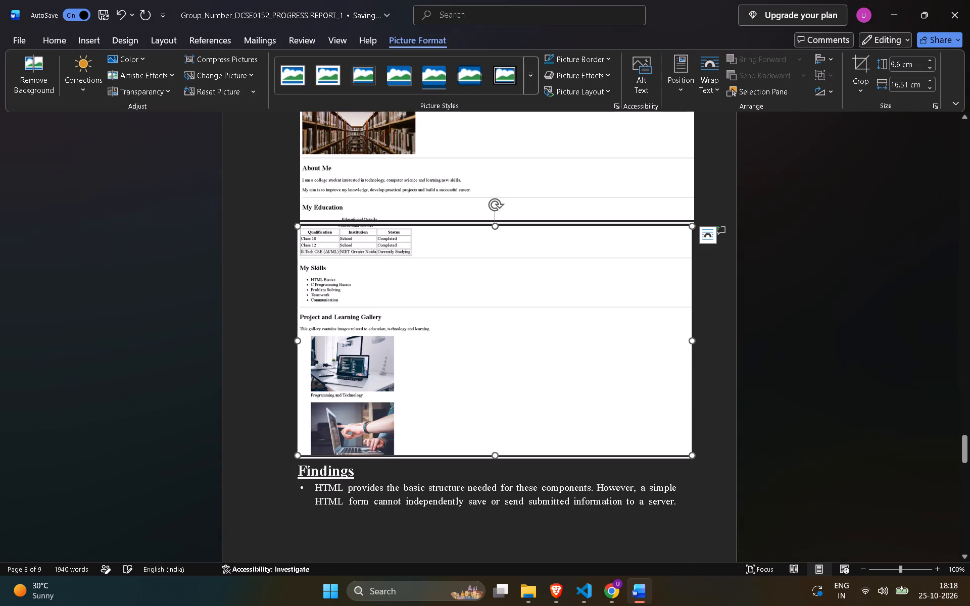
# Add an empty line between the skills and gallery screenshot and Findings, and place the cursor on it.
pyautogui.click(293, 470)
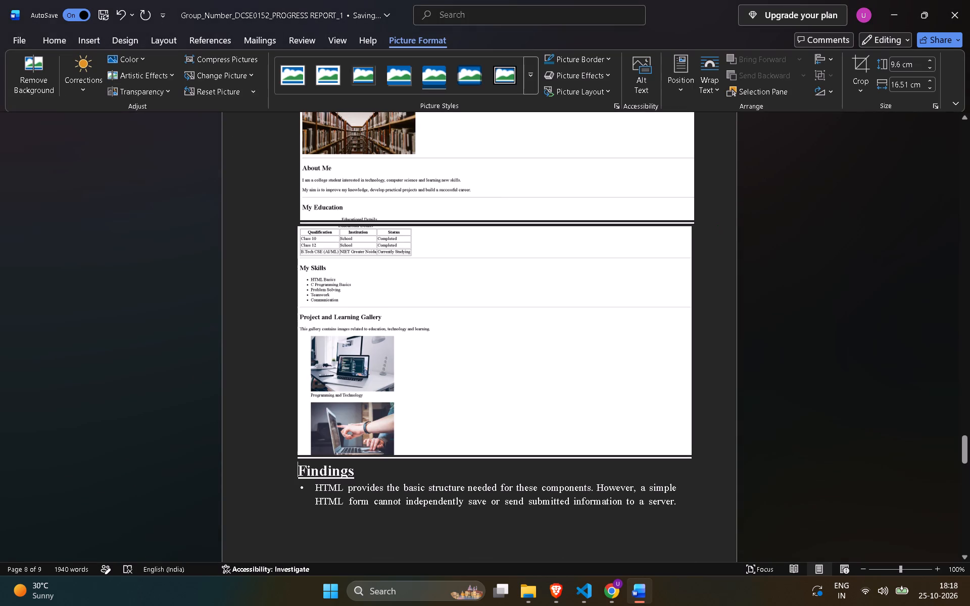
pyautogui.press('Return')
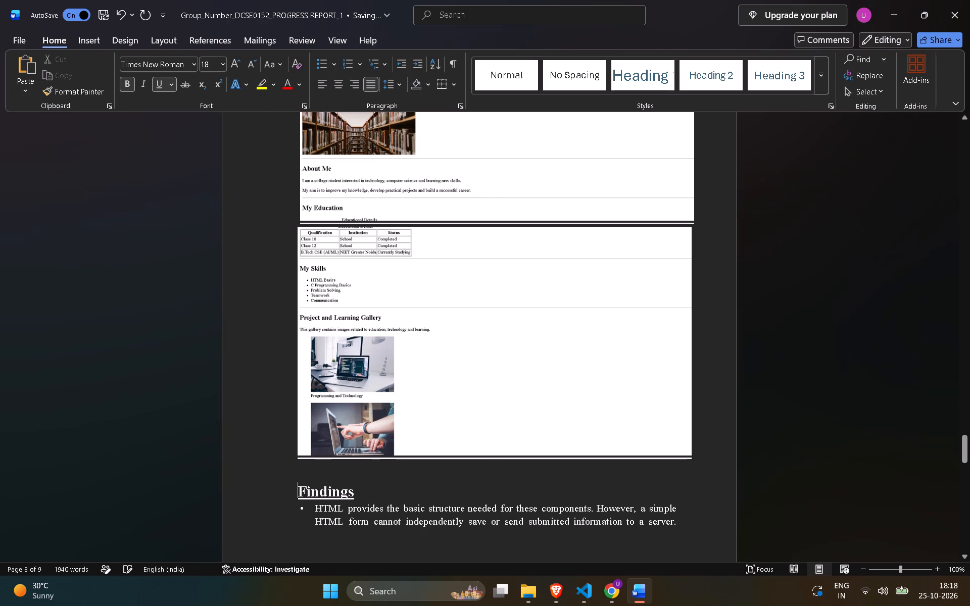
pyautogui.click(301, 473)
# Insert the picture ScreenshoT 14 from the SCREENSHOT folder on the empty line above the Findings heading.
pyautogui.click(94, 43)
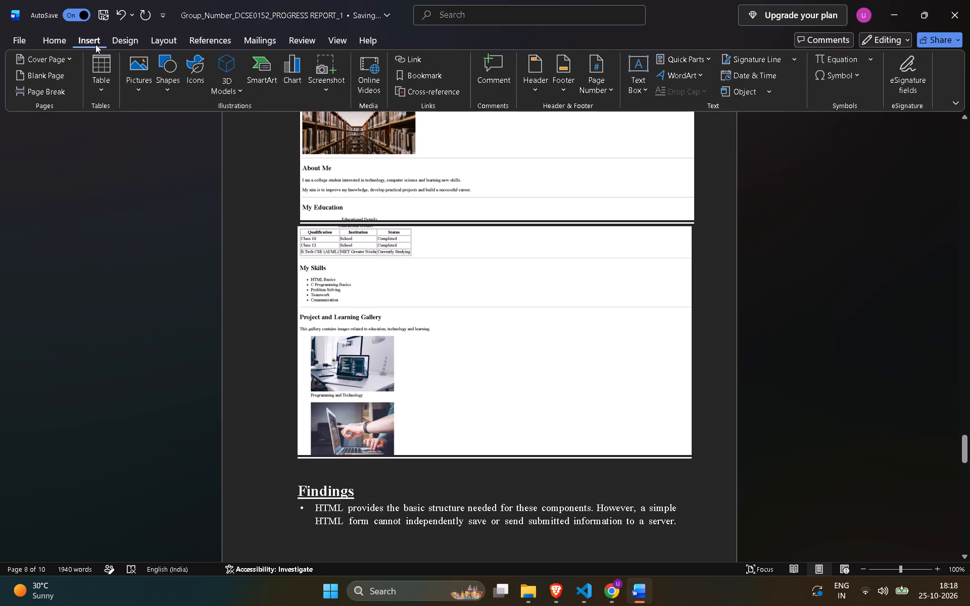
pyautogui.click(143, 86)
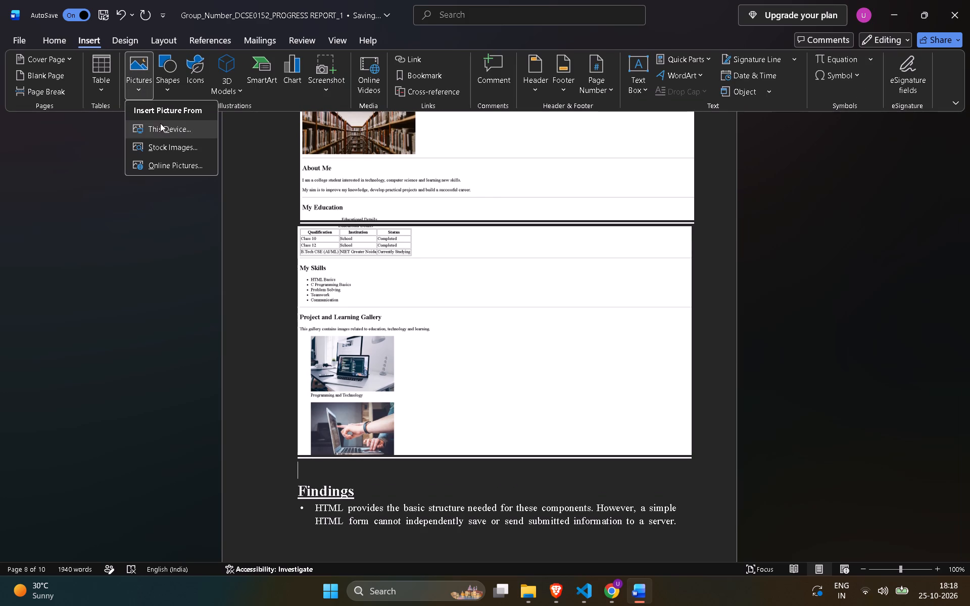
pyautogui.click(160, 123)
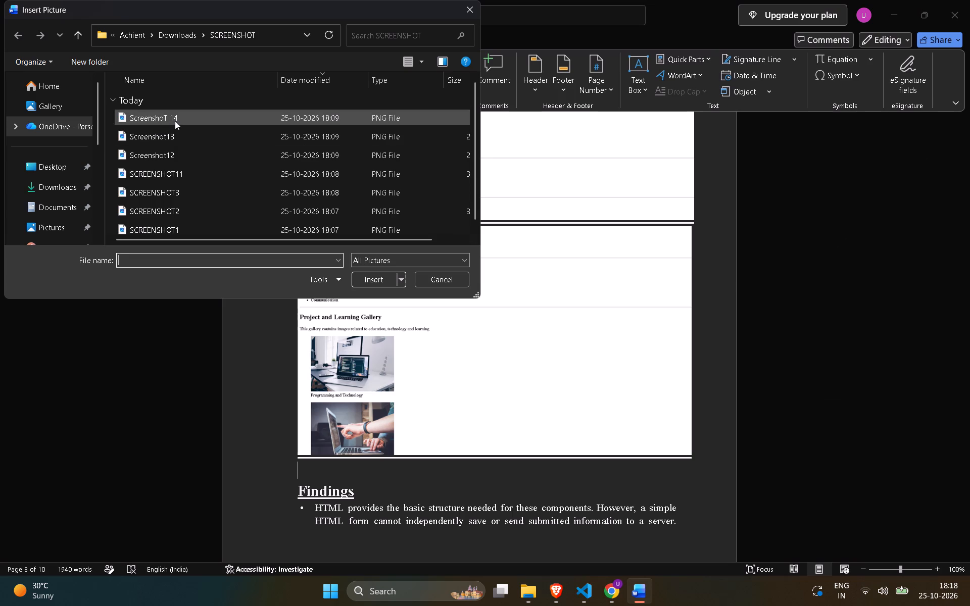
pyautogui.doubleClick(175, 121)
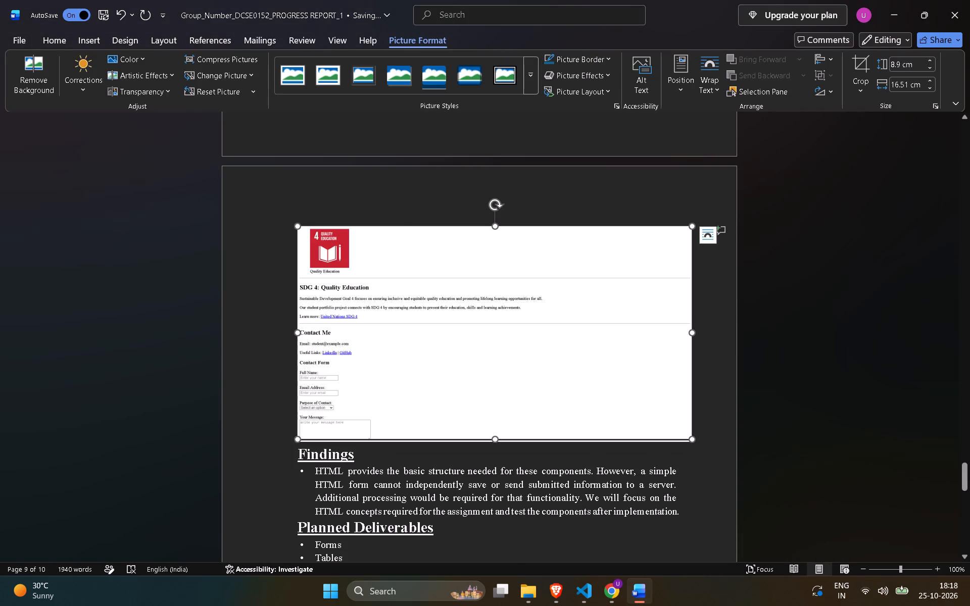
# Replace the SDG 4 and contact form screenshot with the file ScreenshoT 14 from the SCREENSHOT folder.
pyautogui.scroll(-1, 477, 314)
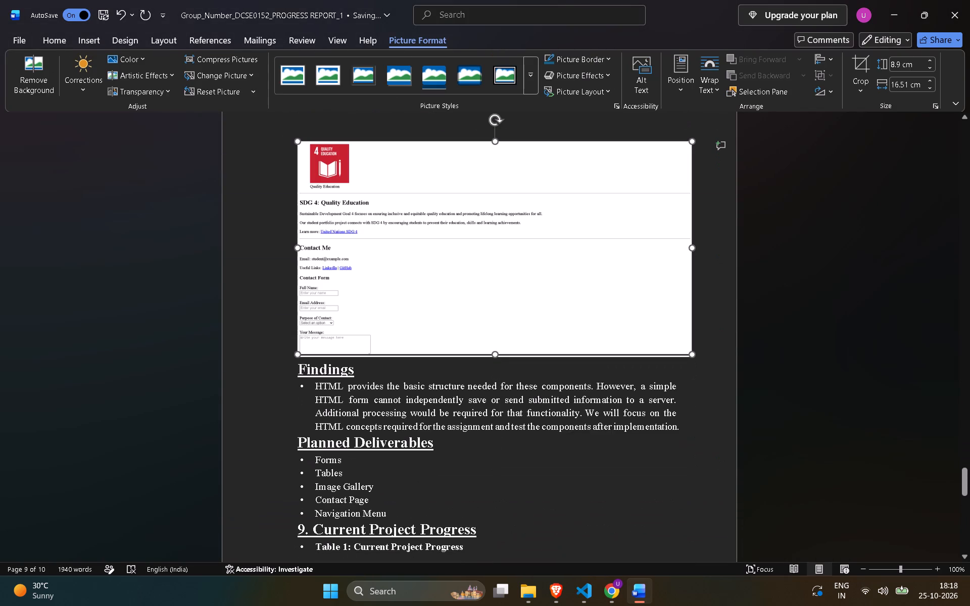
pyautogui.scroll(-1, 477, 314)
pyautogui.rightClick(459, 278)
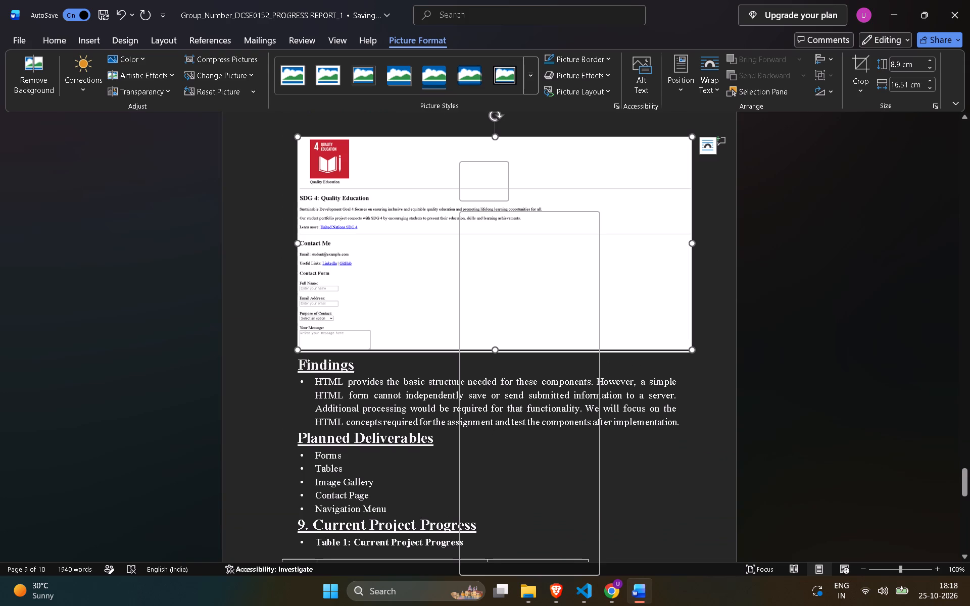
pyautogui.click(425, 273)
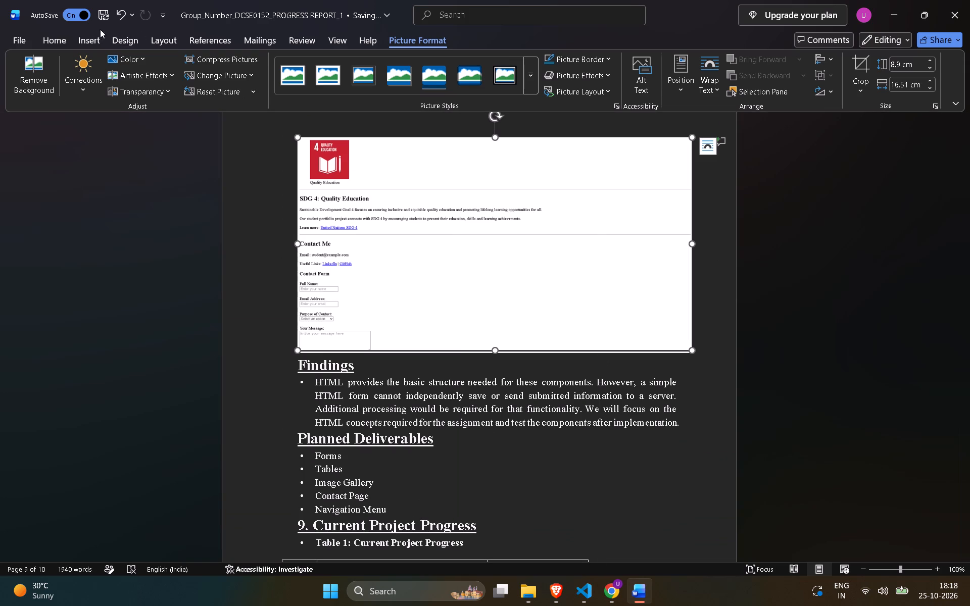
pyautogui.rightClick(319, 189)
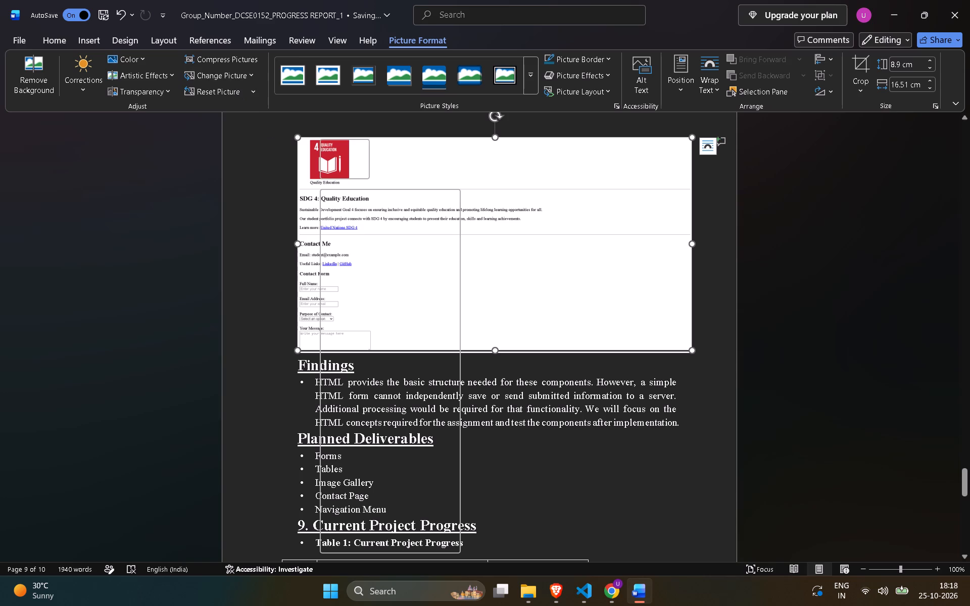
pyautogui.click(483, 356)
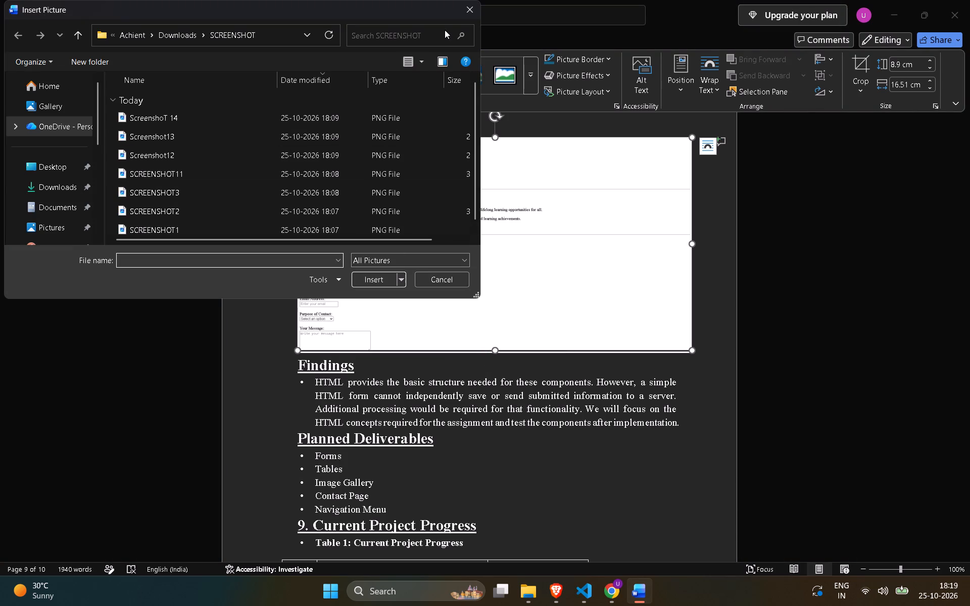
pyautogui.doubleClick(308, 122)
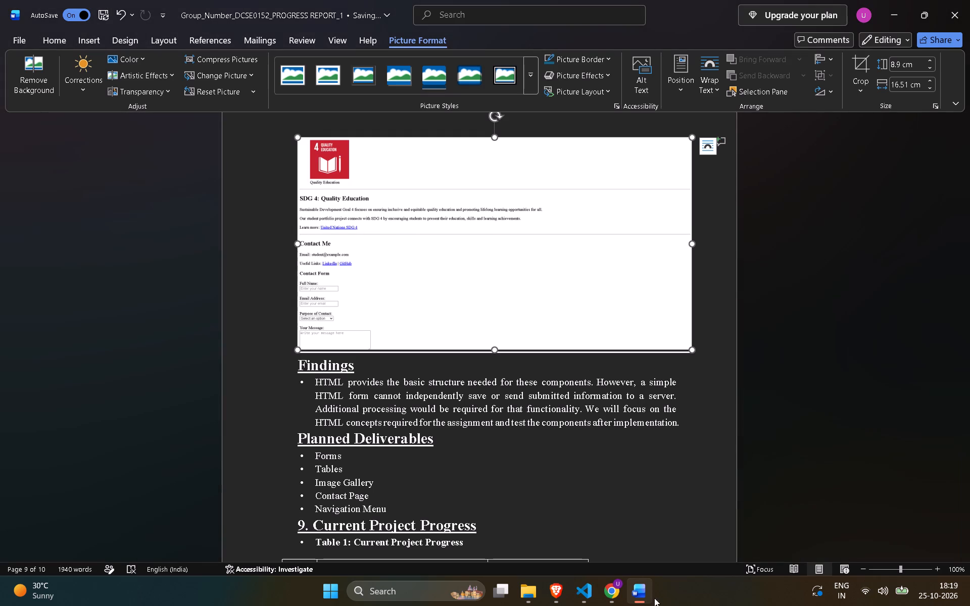
# Switch to Photos and open the 25 October screenshot 180111 showing the form's Submit and Reset buttons and the website footer.
pyautogui.click(430, 593)
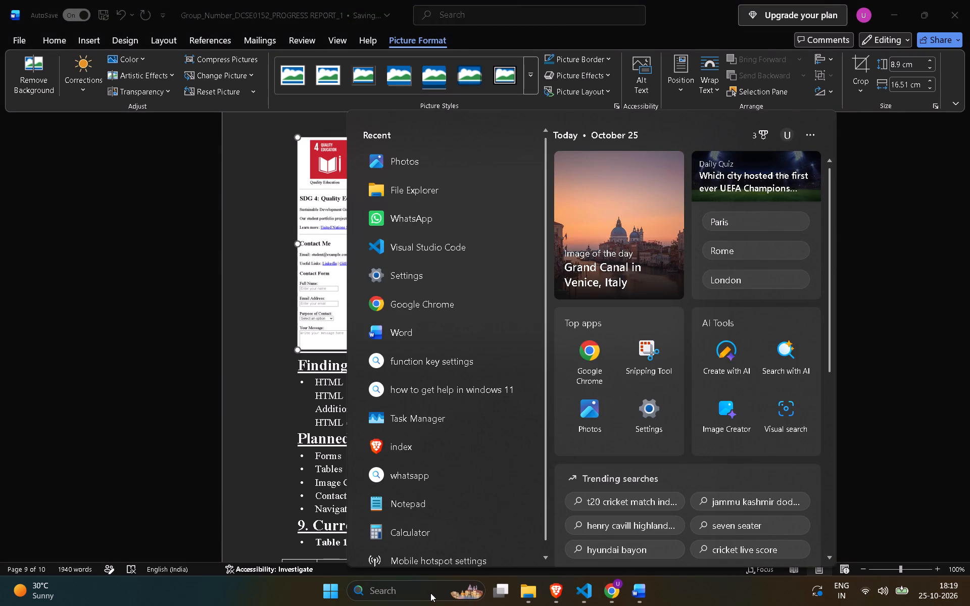
pyautogui.click(430, 593)
pyautogui.write('galler')
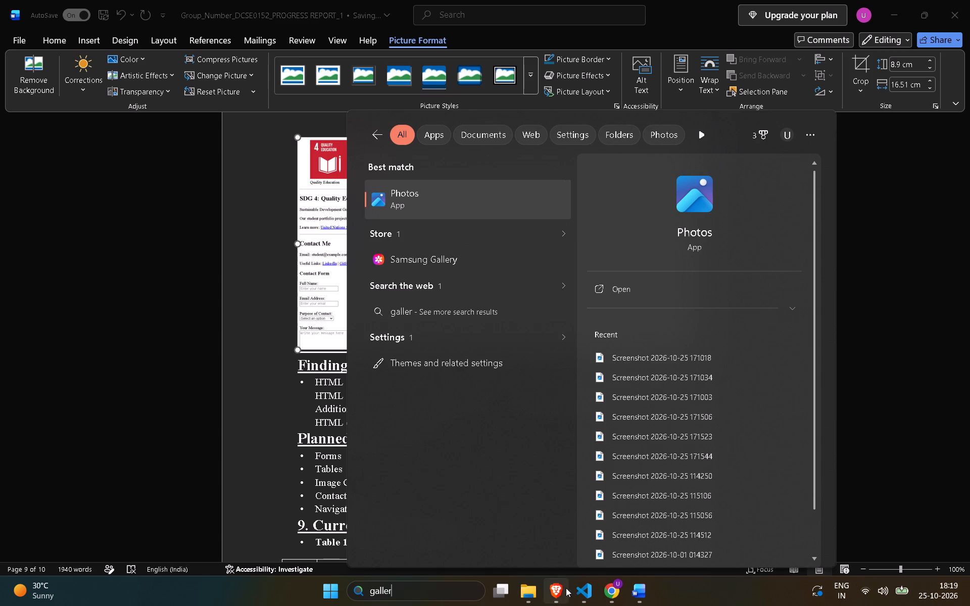
pyautogui.click(651, 295)
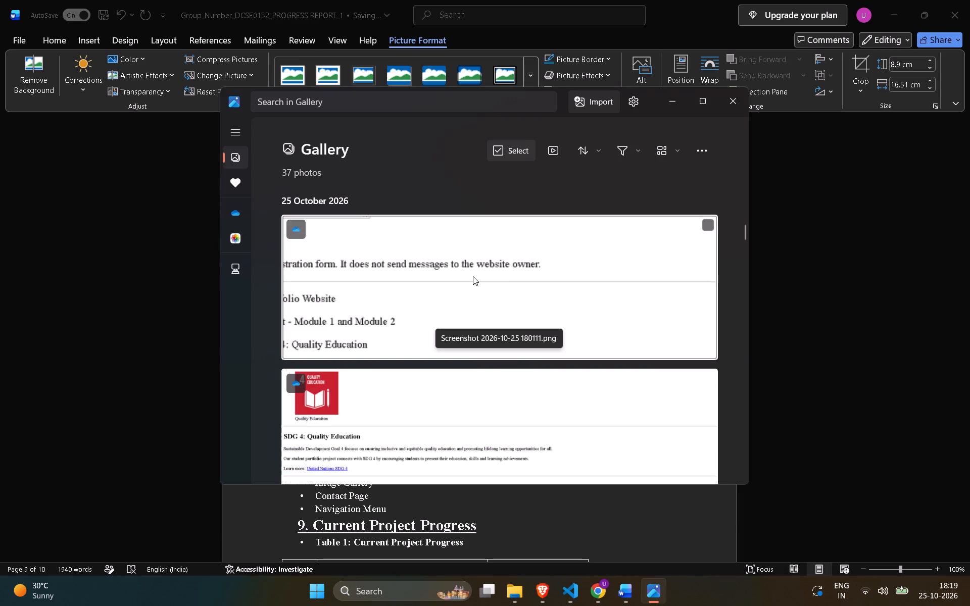
pyautogui.rightClick(473, 276)
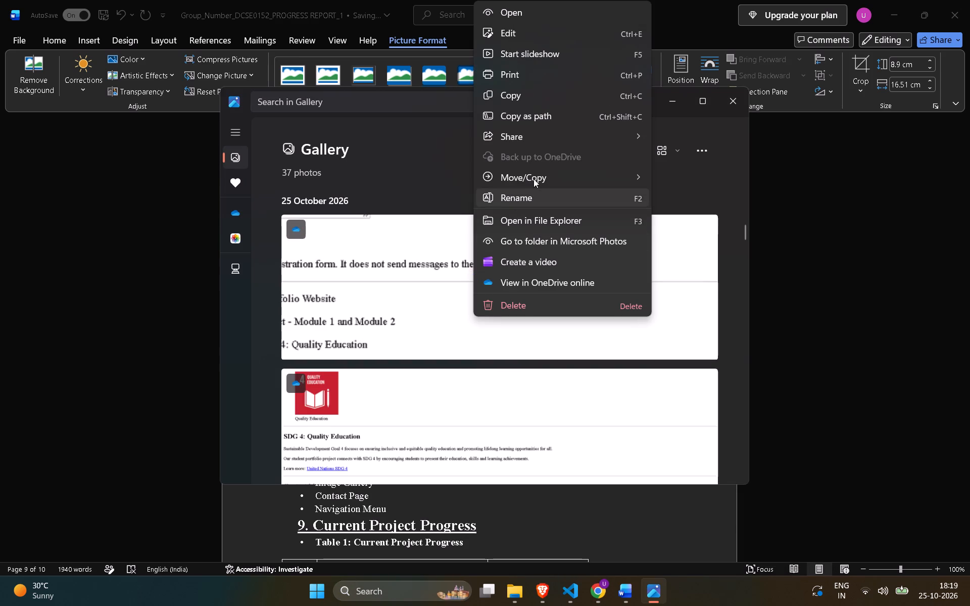
pyautogui.doubleClick(441, 276)
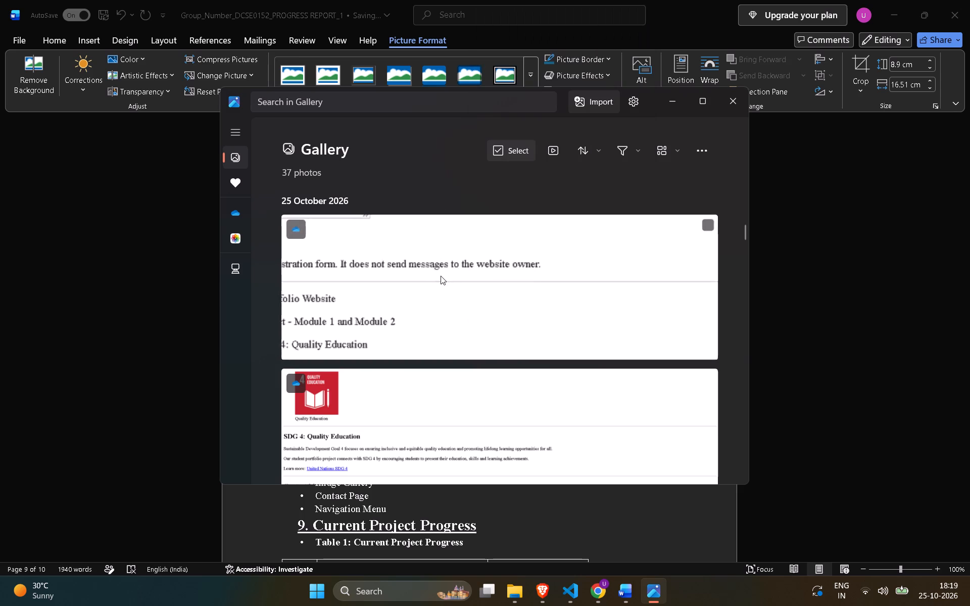
pyautogui.moveTo(274, 112); pyautogui.dragTo(285, 118)
pyautogui.click(285, 118)
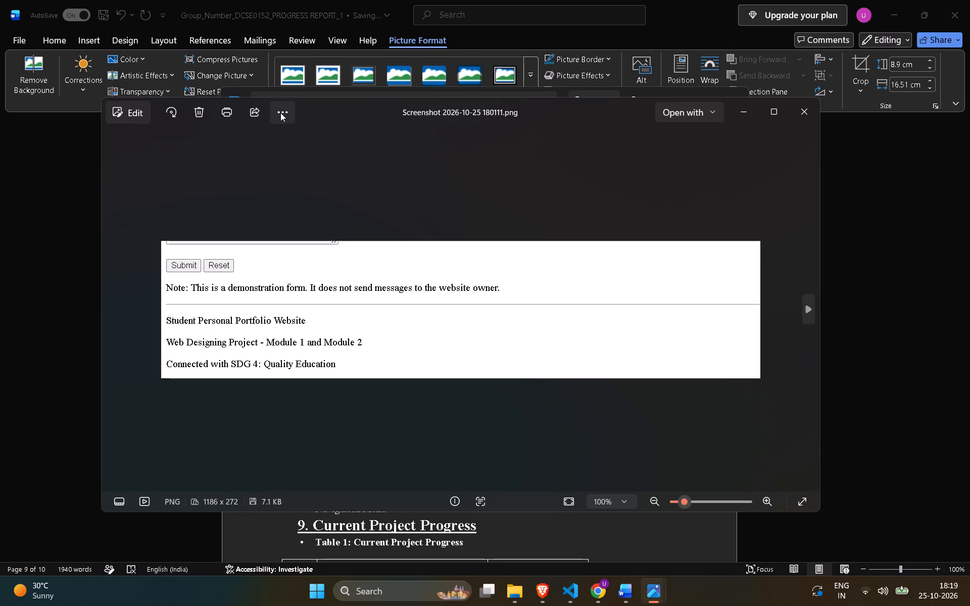
# Save a copy of the opened image as "screenshot 15" in the SCREENSHOT folder and close Photos.
pyautogui.click(280, 113)
pyautogui.click(260, 143)
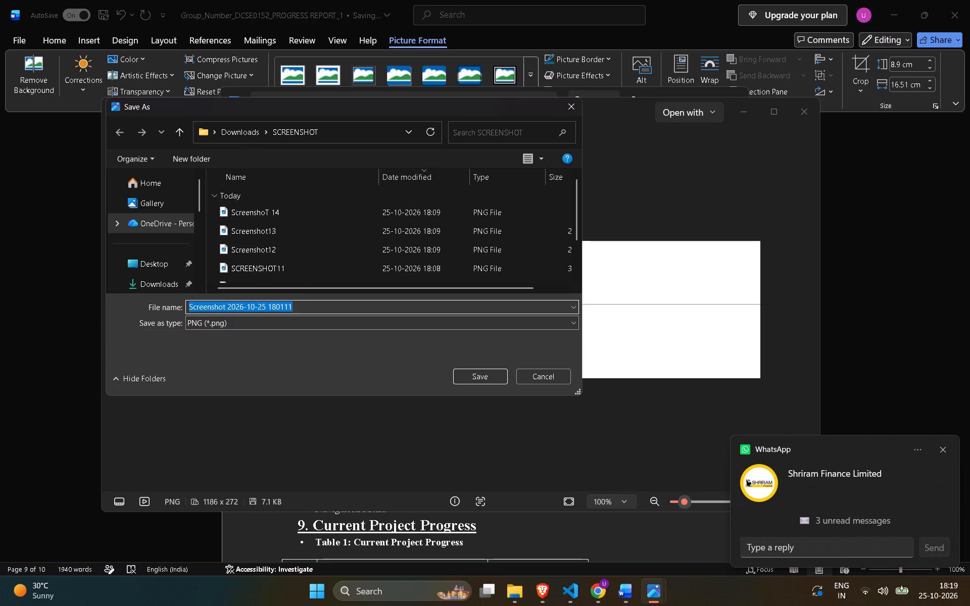
pyautogui.press('BackSpace')
pyautogui.write('screenshi=')
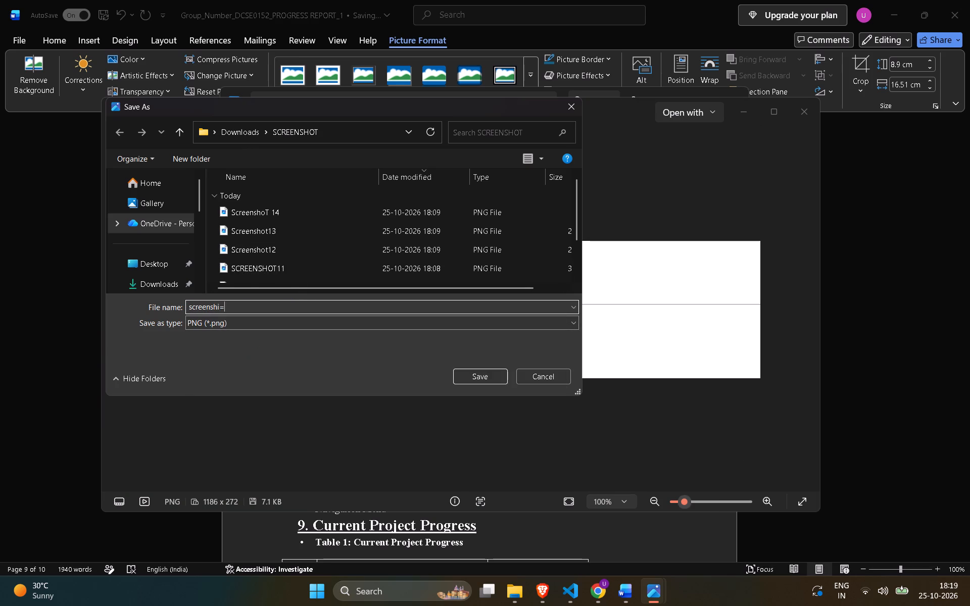
pyautogui.press('BackSpace')
pyautogui.press('BackSpace')
pyautogui.write('ot 15')
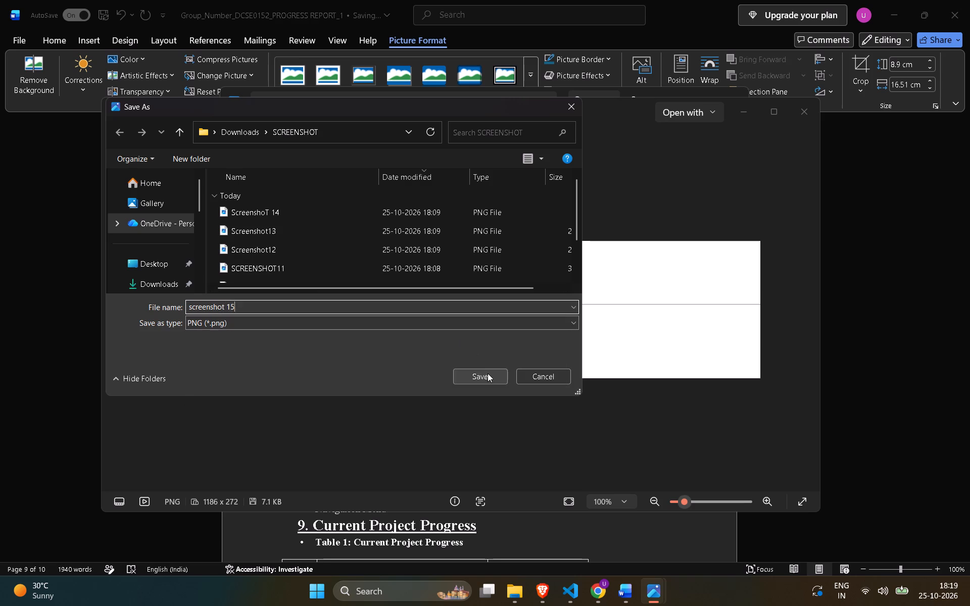
pyautogui.click(488, 373)
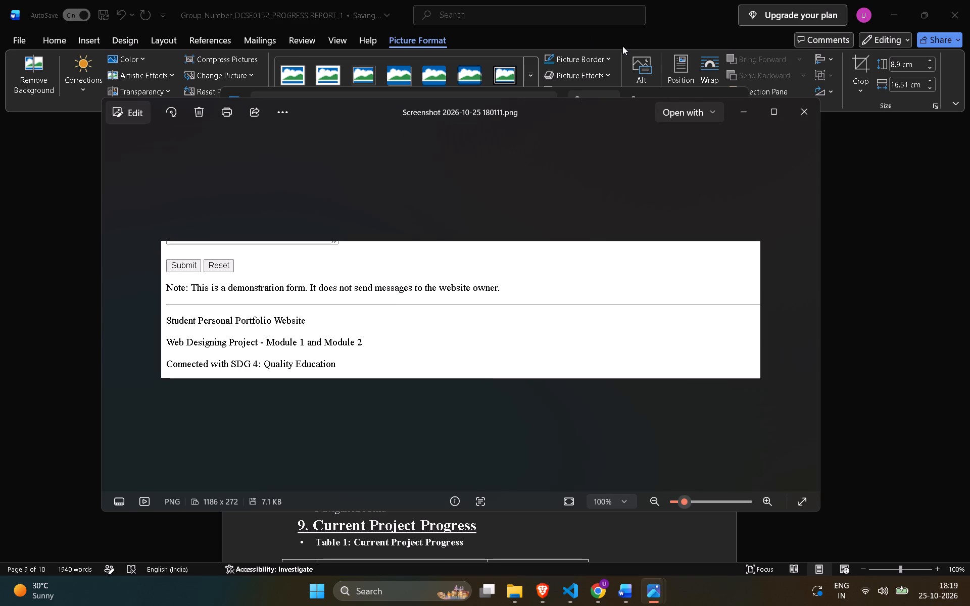
pyautogui.click(802, 109)
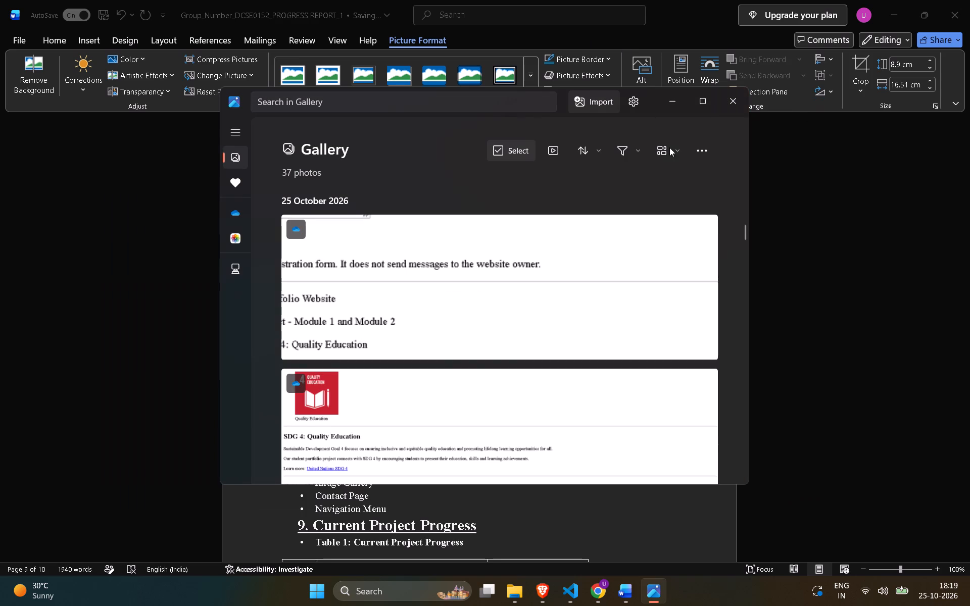
pyautogui.click(730, 88)
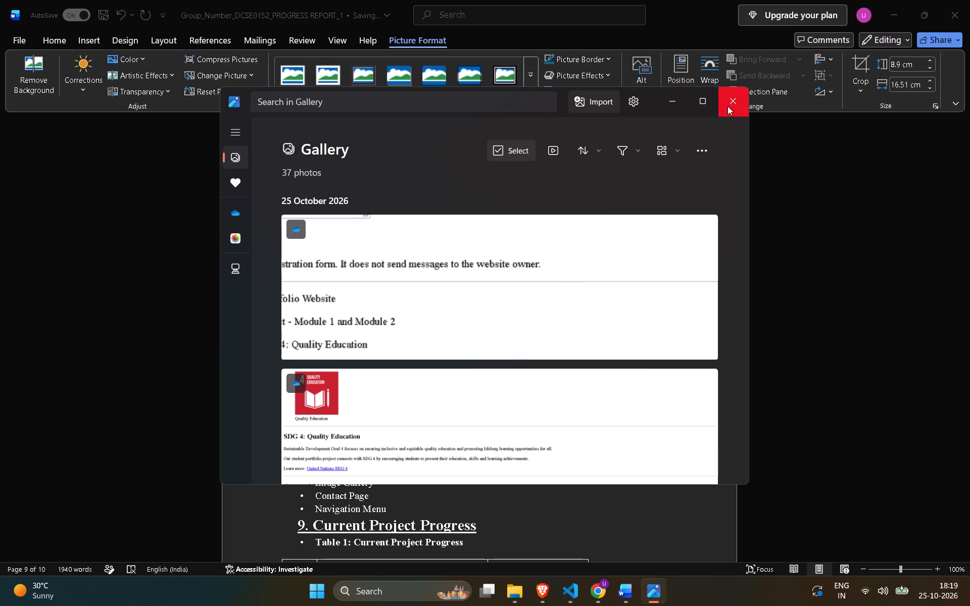
pyautogui.click(730, 109)
# Replace the SDG 4 and contact form picture above Findings in the Word report with screenshot 15.
pyautogui.rightClick(610, 178)
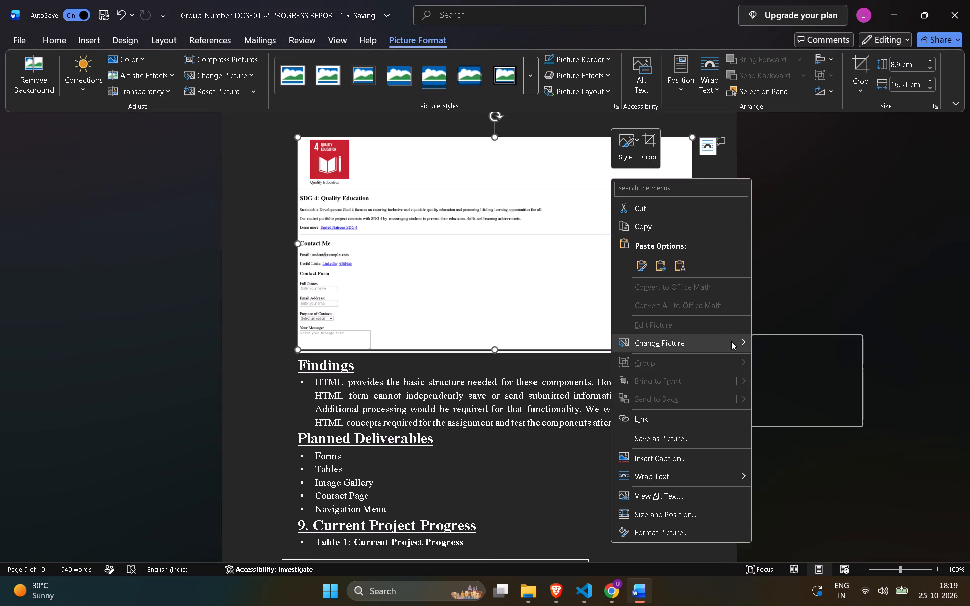
pyautogui.click(775, 344)
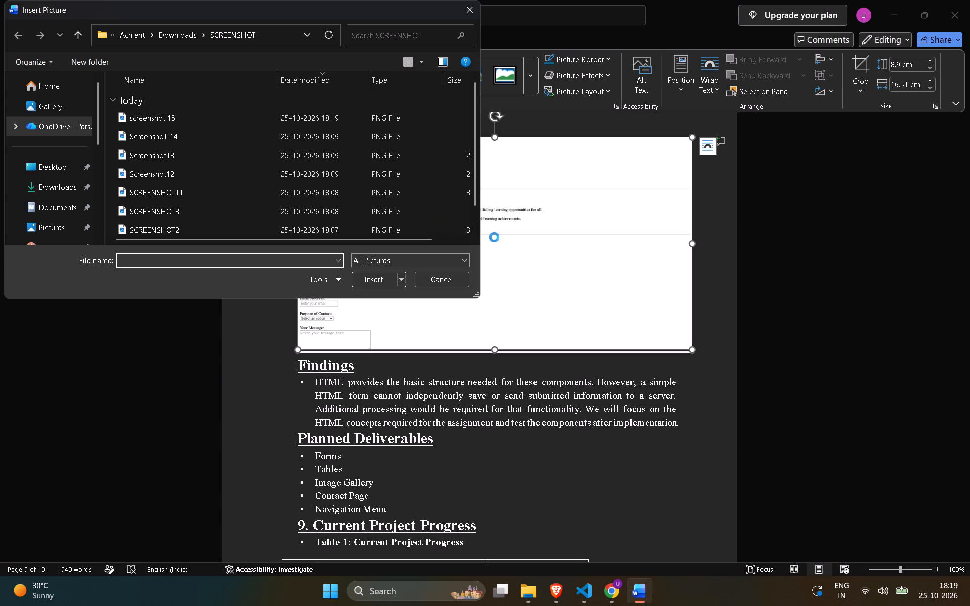
pyautogui.doubleClick(321, 113)
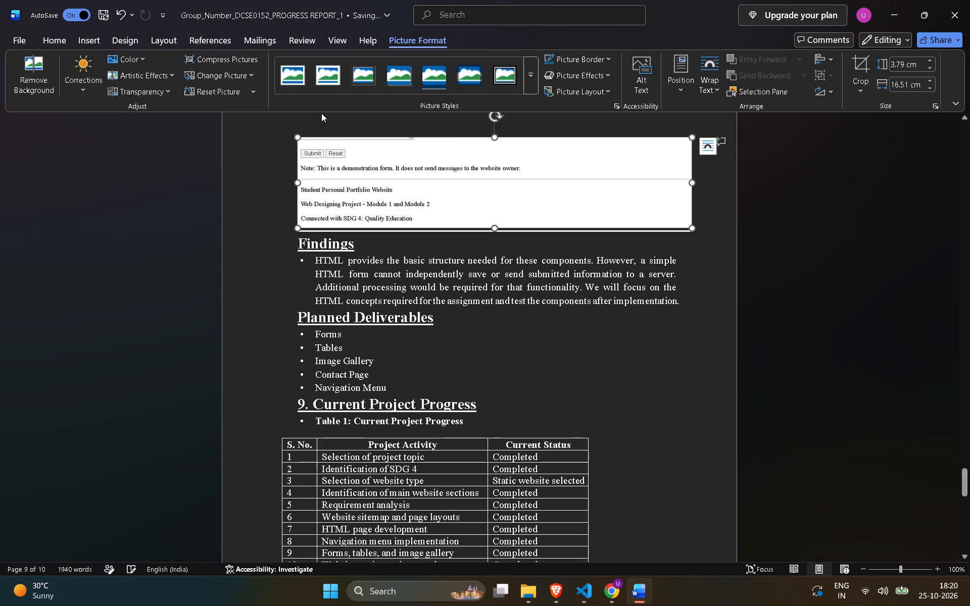
pyautogui.click(703, 284)
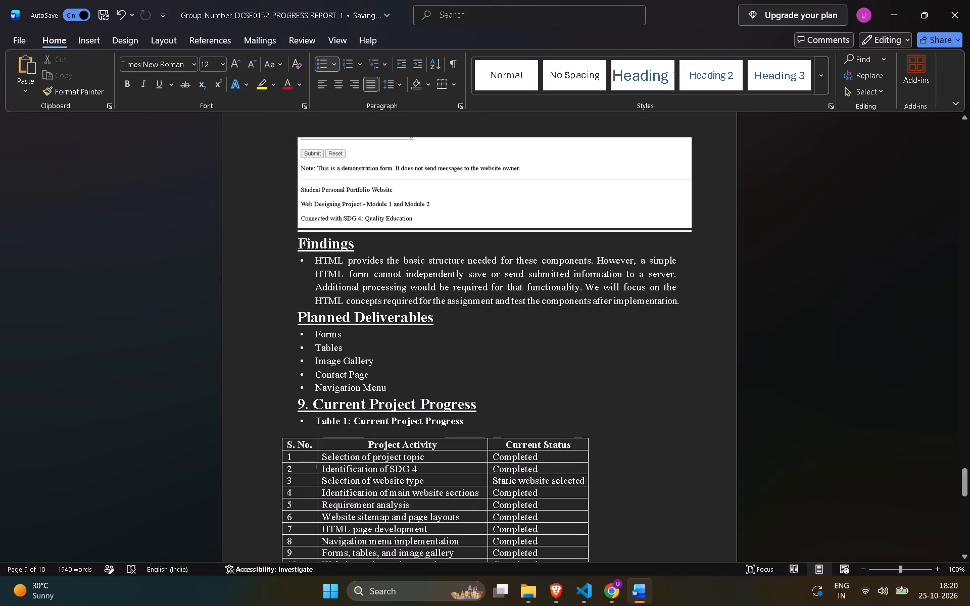
# Add an empty line between the Submit/Reset footer screenshot and the Findings heading, and place the cursor on it.
pyautogui.click(294, 244)
pyautogui.press('Return')
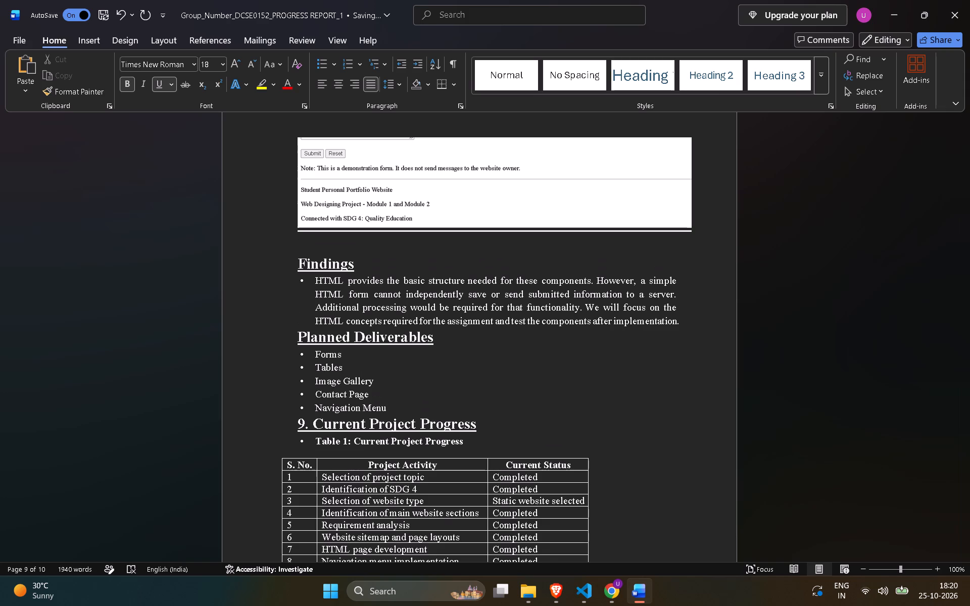
pyautogui.click(308, 255)
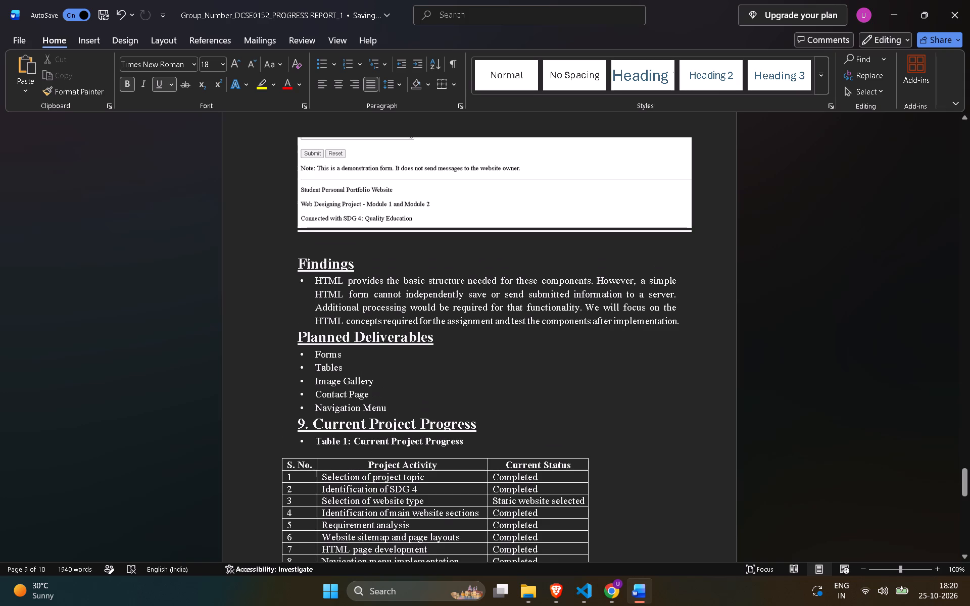
pyautogui.click(303, 245)
# Switch to ChatGPT in Chrome and copy the three explanation paragraphs under the "Module 2: Output / Evidence" heading, without the heading.
pyautogui.scroll(1, 386, 208)
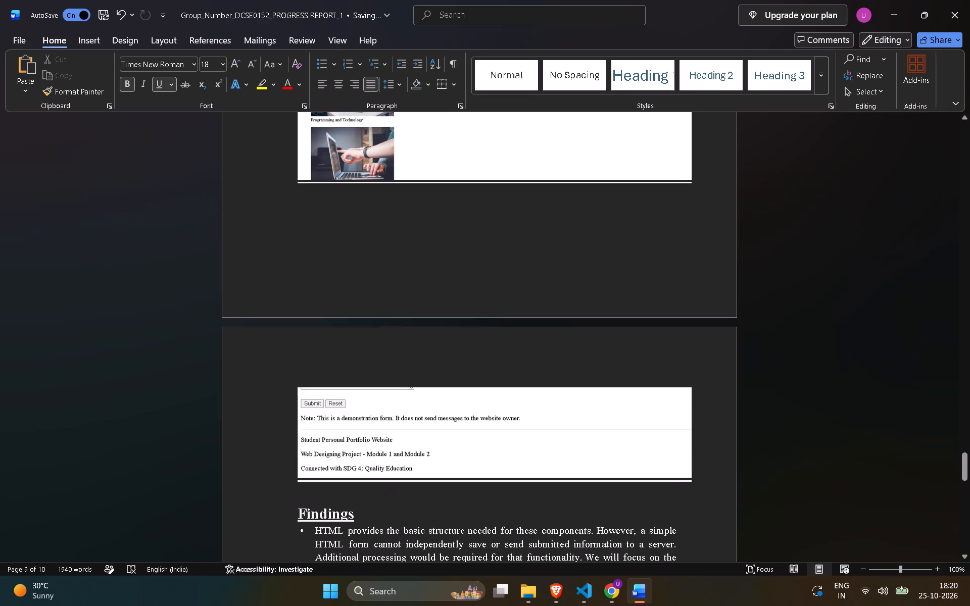
pyautogui.scroll(1, 386, 208)
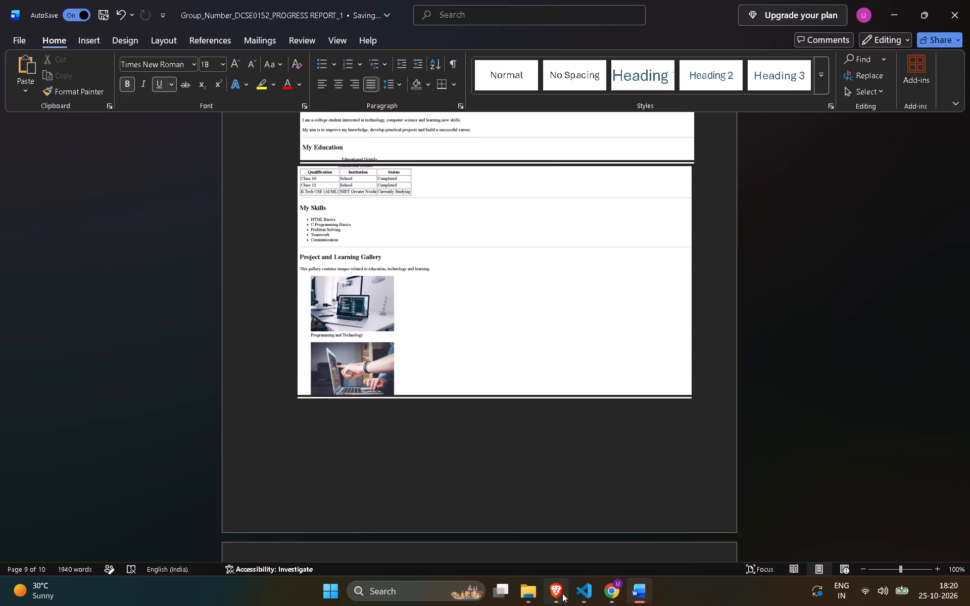
pyautogui.click(606, 598)
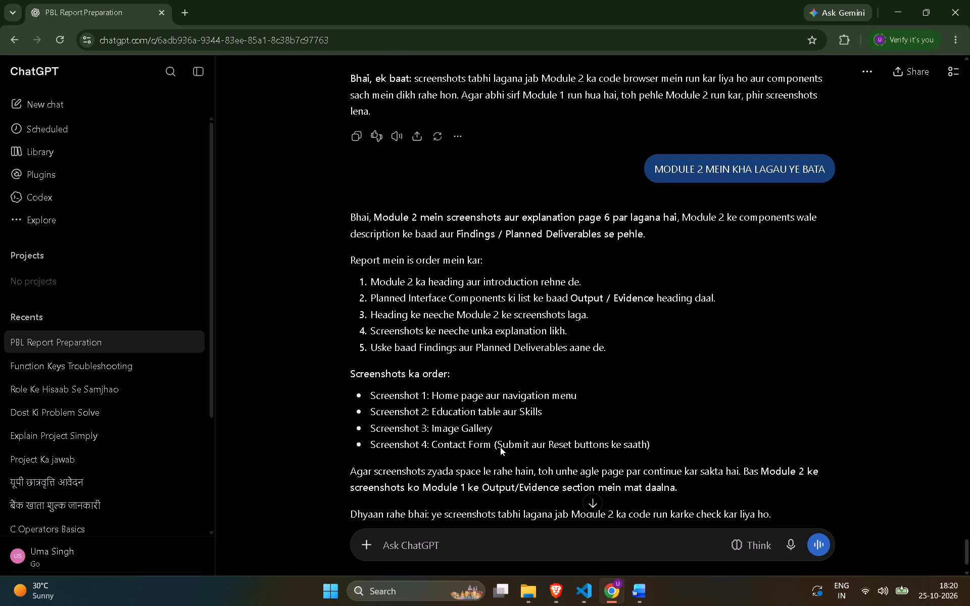
pyautogui.scroll(-3, 501, 438)
pyautogui.scroll(7, 501, 438)
pyautogui.hscroll(1, 501, 438)
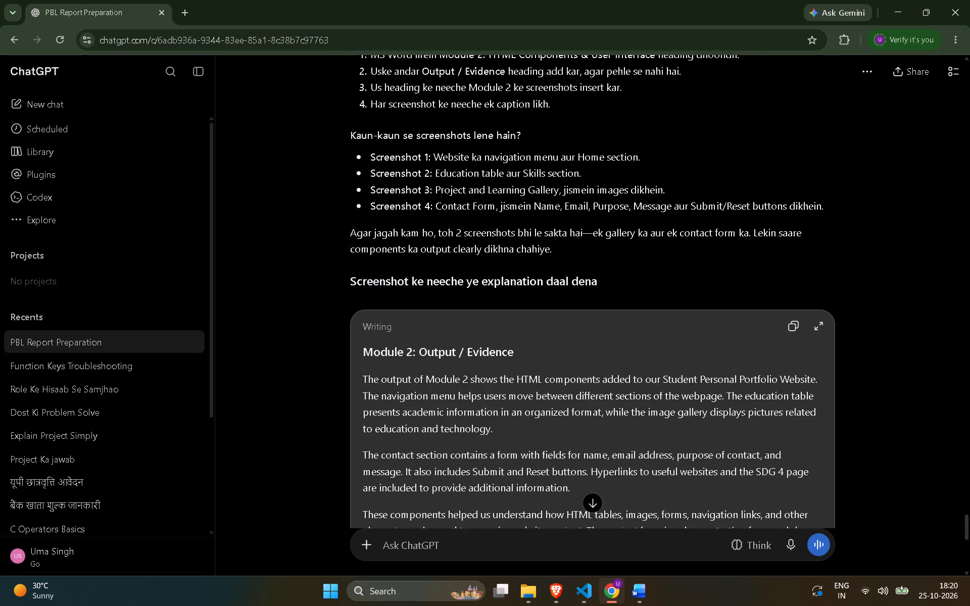
pyautogui.hscroll(1, 501, 438)
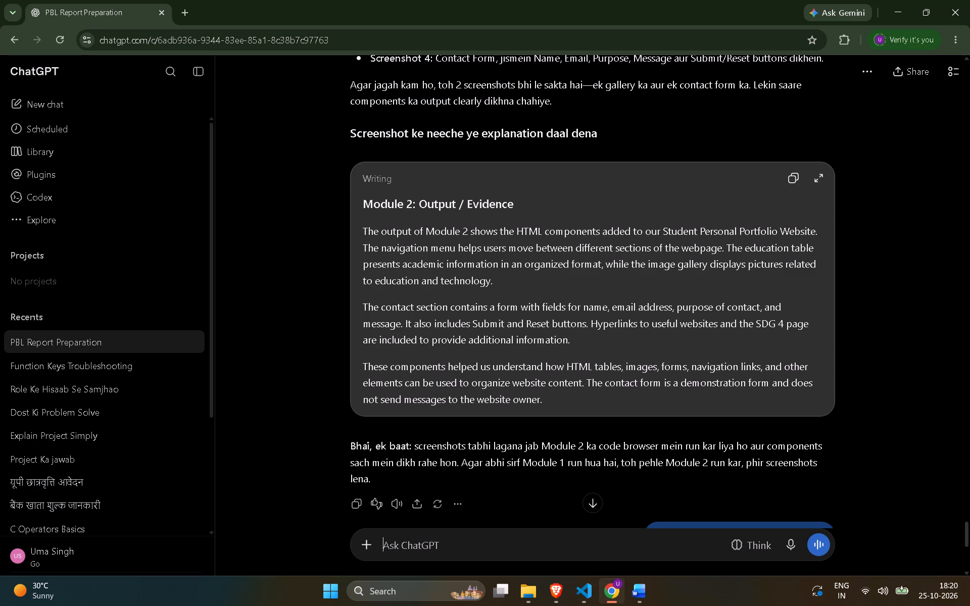
pyautogui.moveTo(365, 233); pyautogui.dragTo(521, 420)
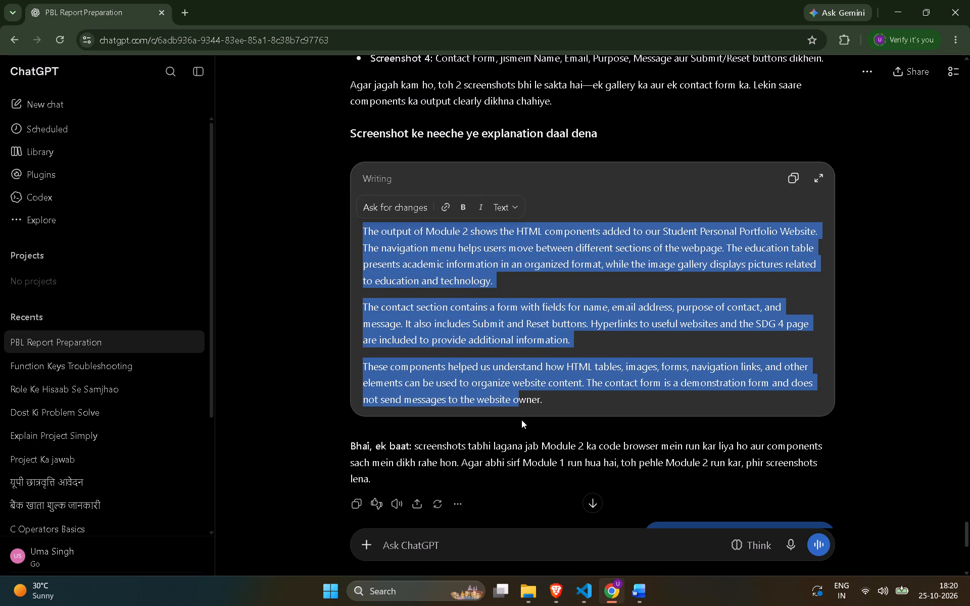
pyautogui.moveTo(521, 420); pyautogui.dragTo(553, 419)
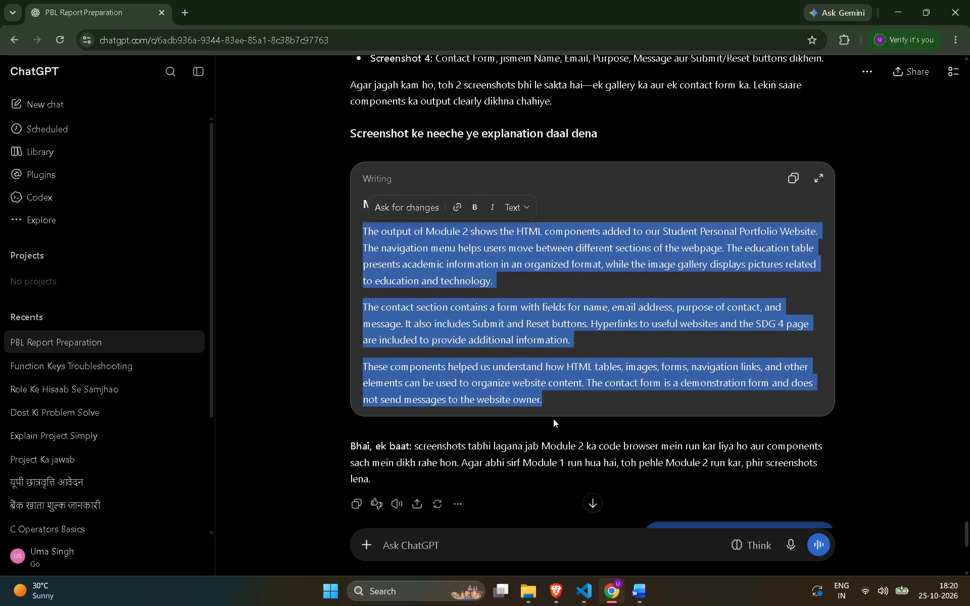
pyautogui.hotkey('ctrl', 'c')
# Switch to the Word report and paste the copied Module 2 explanation on the empty line above the Findings heading.
pyautogui.click(638, 592)
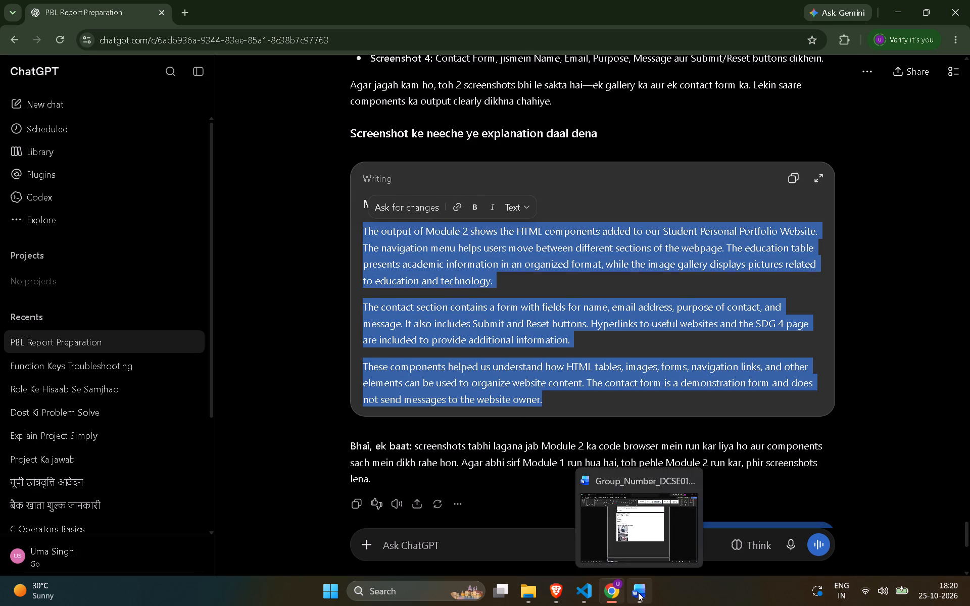
pyautogui.scroll(-2, 418, 382)
pyautogui.scroll(1, 418, 382)
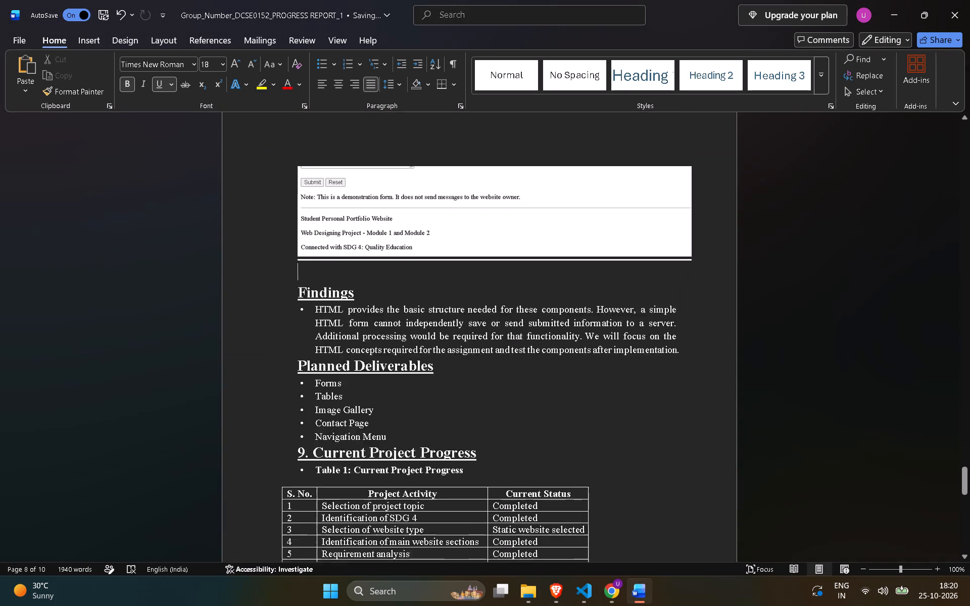
pyautogui.scroll(1, 418, 382)
pyautogui.hotkey('ctrl', 'v')
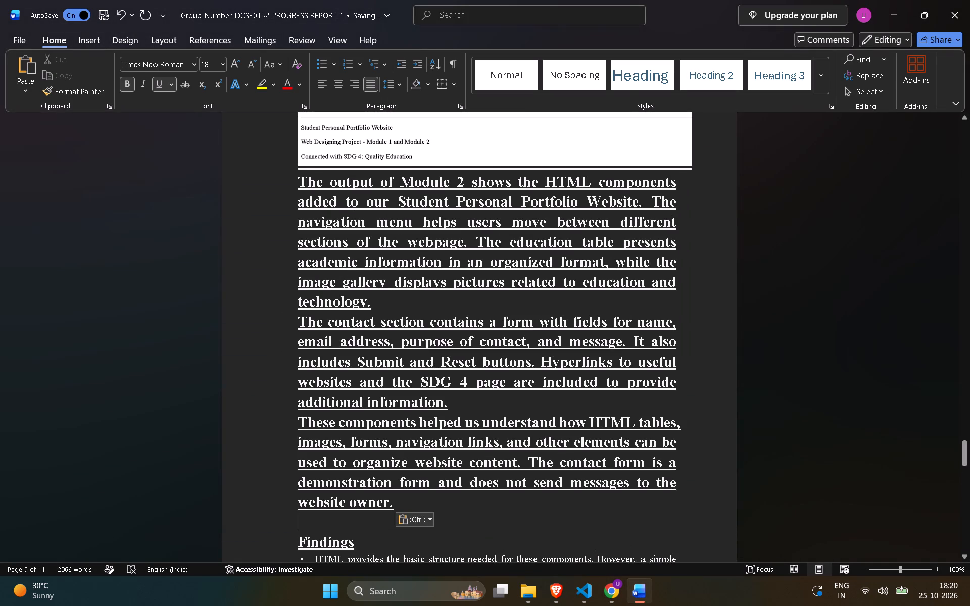
# Format the pasted Module 2 explanation as 12 pt italic text, without bold or underline.
pyautogui.moveTo(295, 186); pyautogui.dragTo(393, 514)
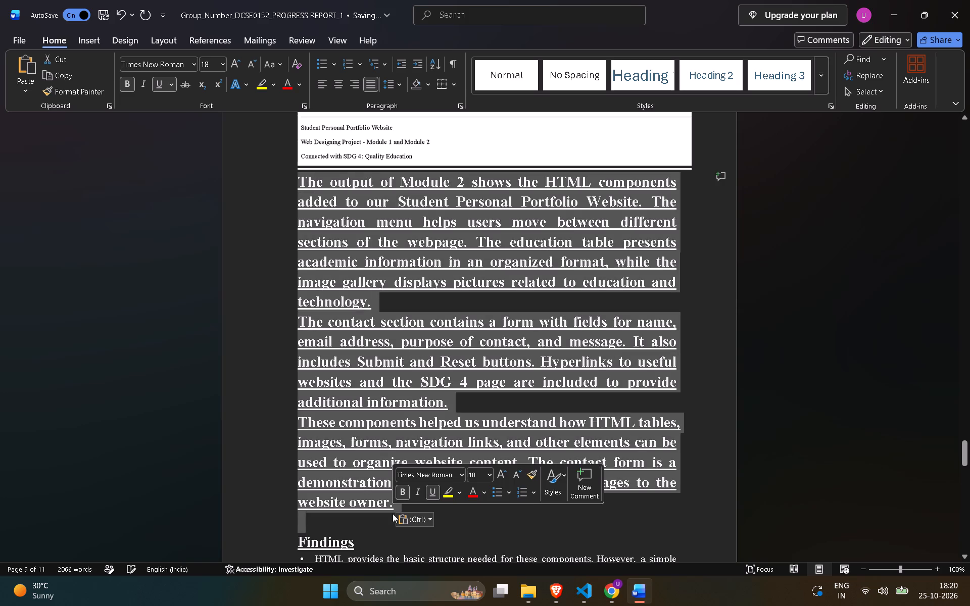
pyautogui.click(489, 478)
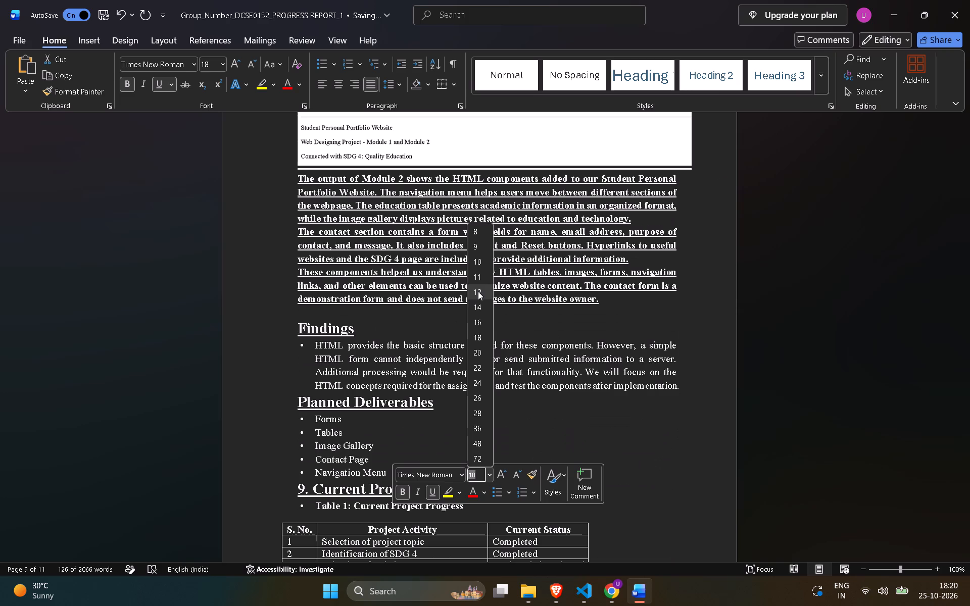
pyautogui.click(478, 291)
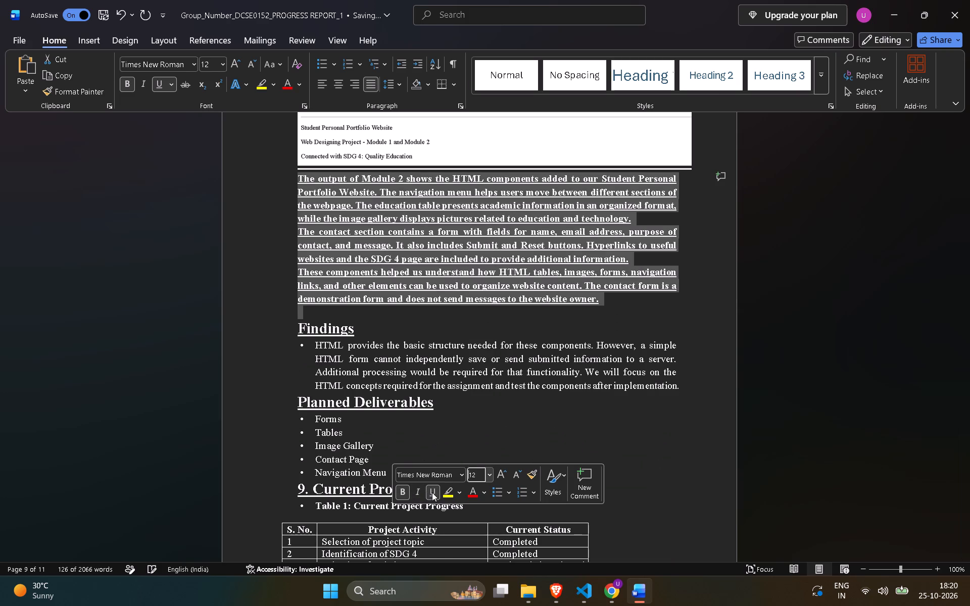
pyautogui.click(432, 492)
pyautogui.click(420, 493)
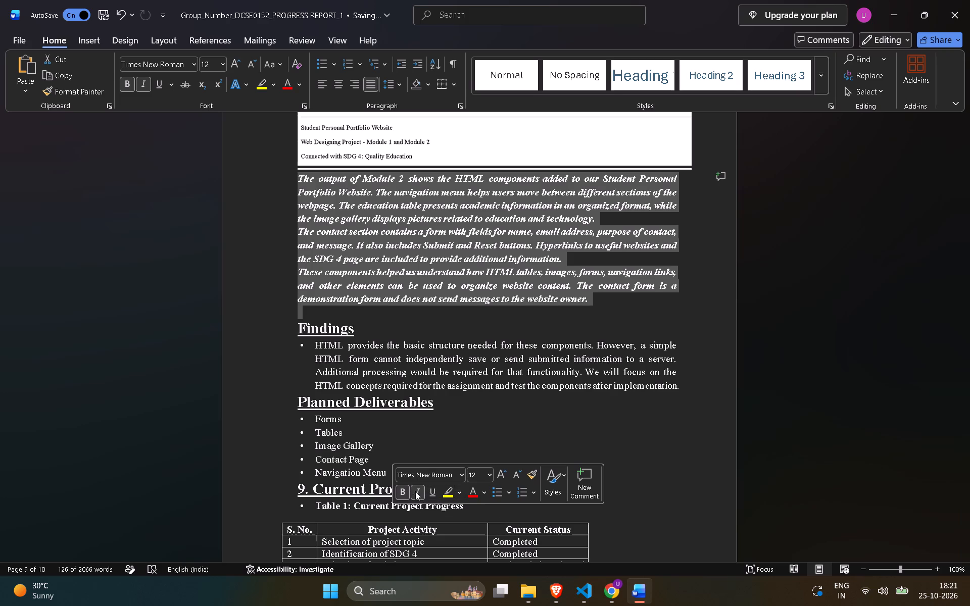
pyautogui.click(402, 493)
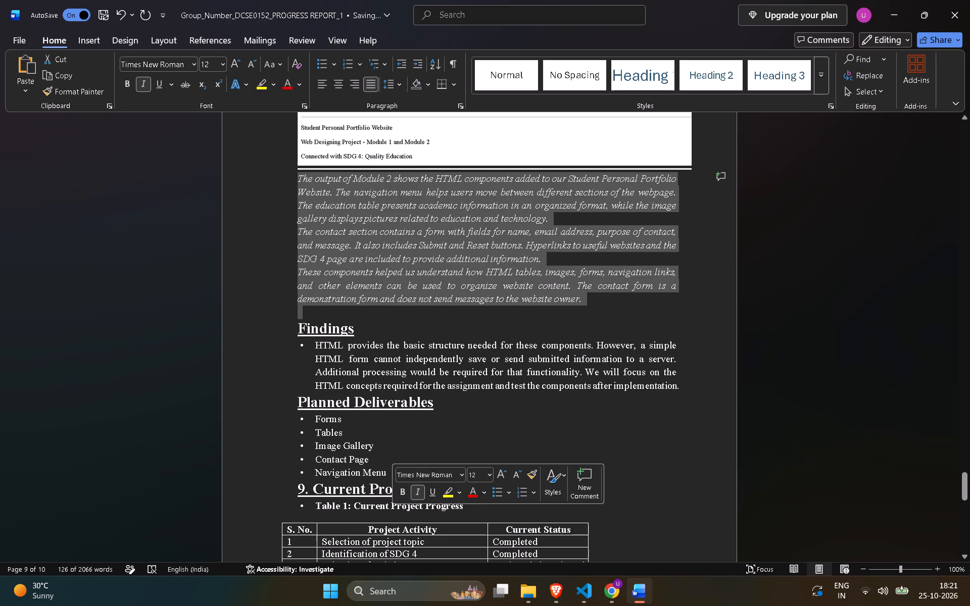
pyautogui.click(472, 425)
# Review the report from the Module 2 screenshots back up to Module 1's Output / Evidence section.
pyautogui.scroll(1, 471, 340)
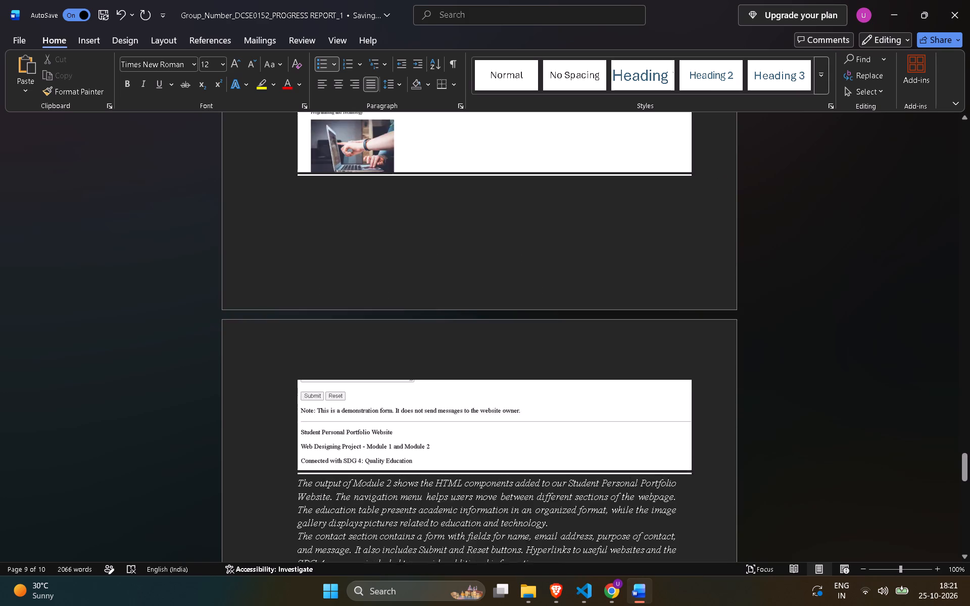
pyautogui.scroll(2, 471, 340)
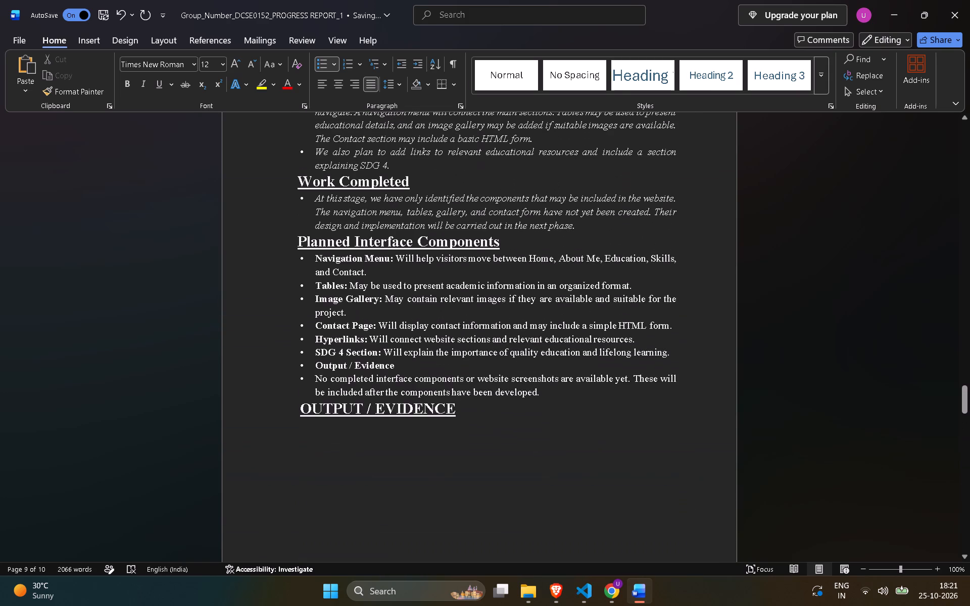
pyautogui.scroll(1, 471, 340)
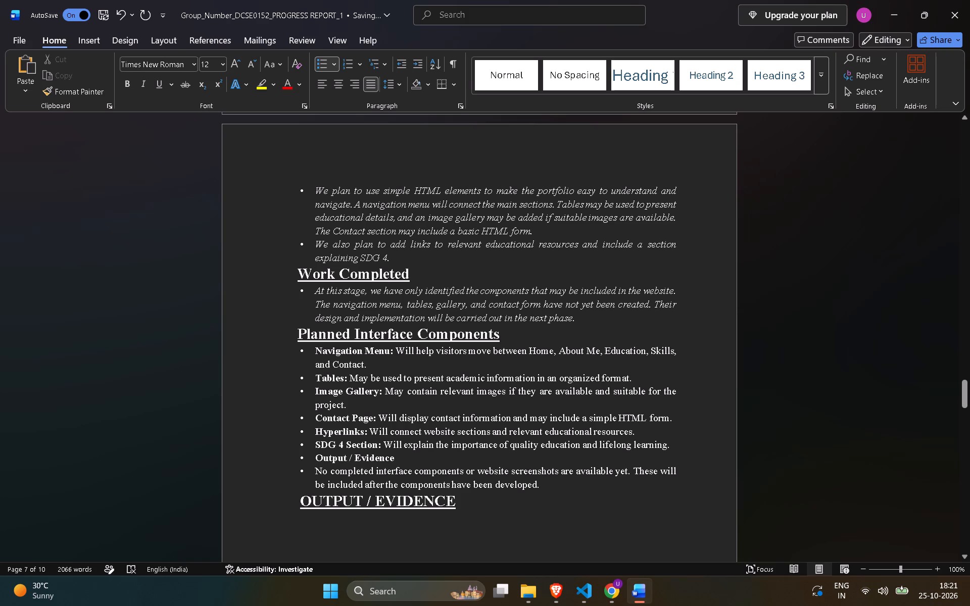
pyautogui.hscroll(1, 426, 322)
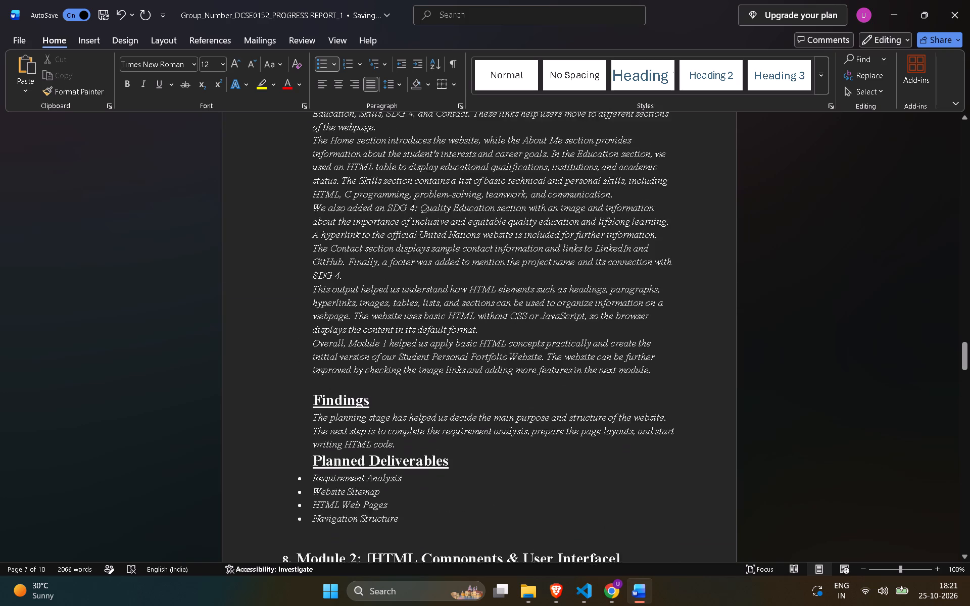
pyautogui.hscroll(1, 426, 322)
pyautogui.scroll(2, 426, 322)
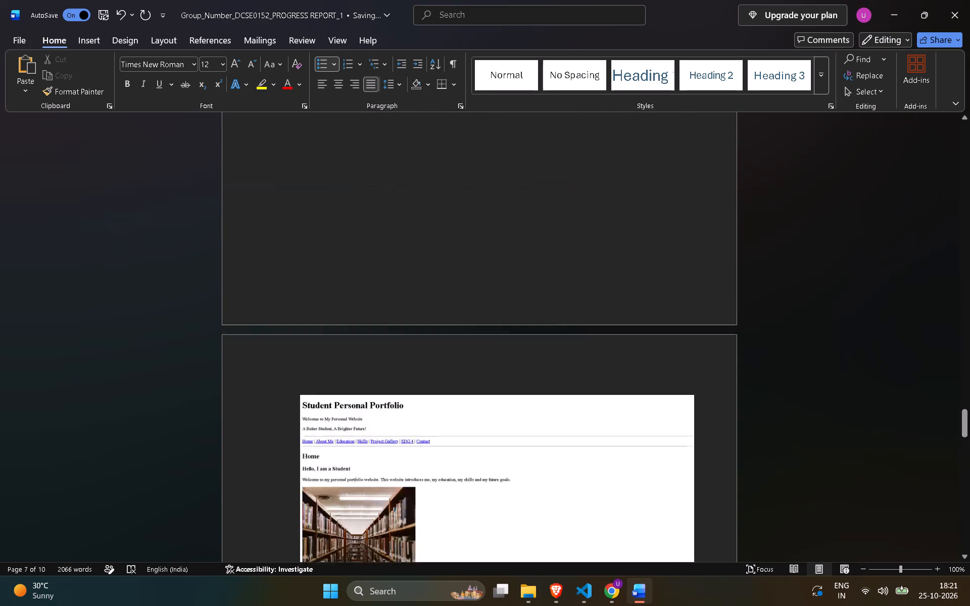
pyautogui.scroll(2, 426, 322)
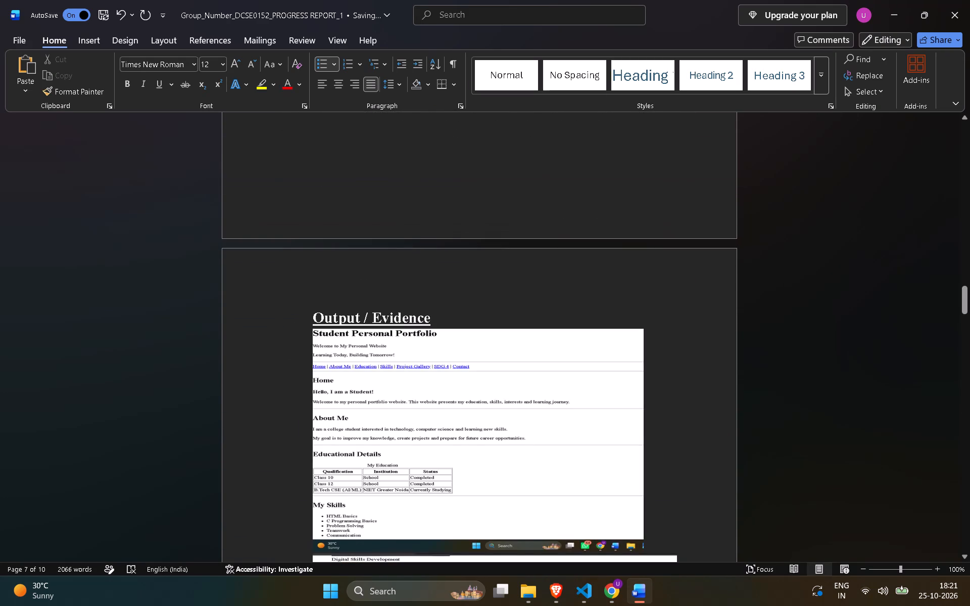
# Save the progress report document.
pyautogui.hotkey('ctrl', 's')
pyautogui.hotkey('ctrl', 's')
pyautogui.hotkey('ctrl', 's')
pyautogui.hotkey('ctrl', 's')
pyautogui.hotkey('ctrl', 's')
pyautogui.hotkey('ctrl', 's')
pyautogui.hotkey('ctrl', 's')
pyautogui.hotkey('ctrl', 's')
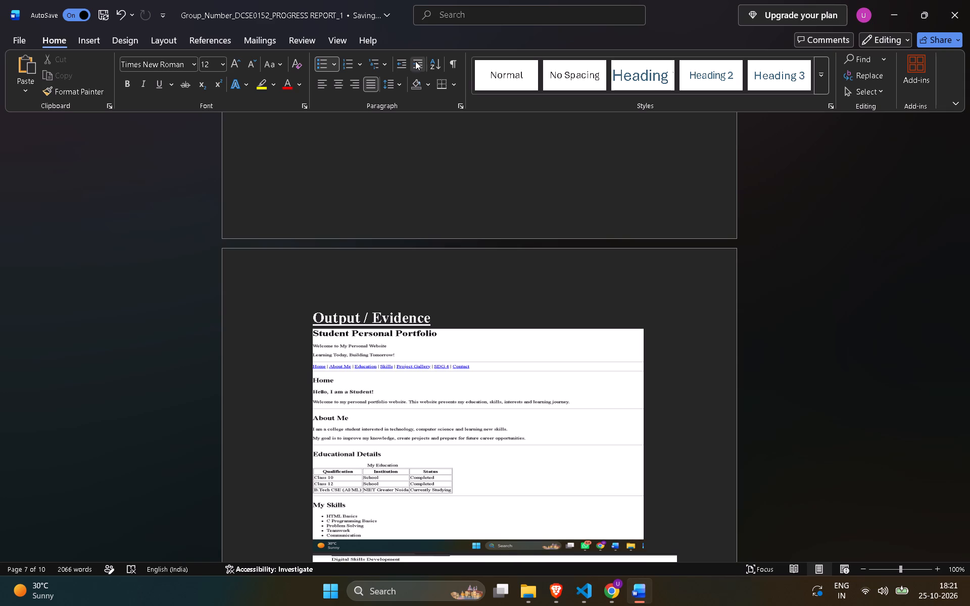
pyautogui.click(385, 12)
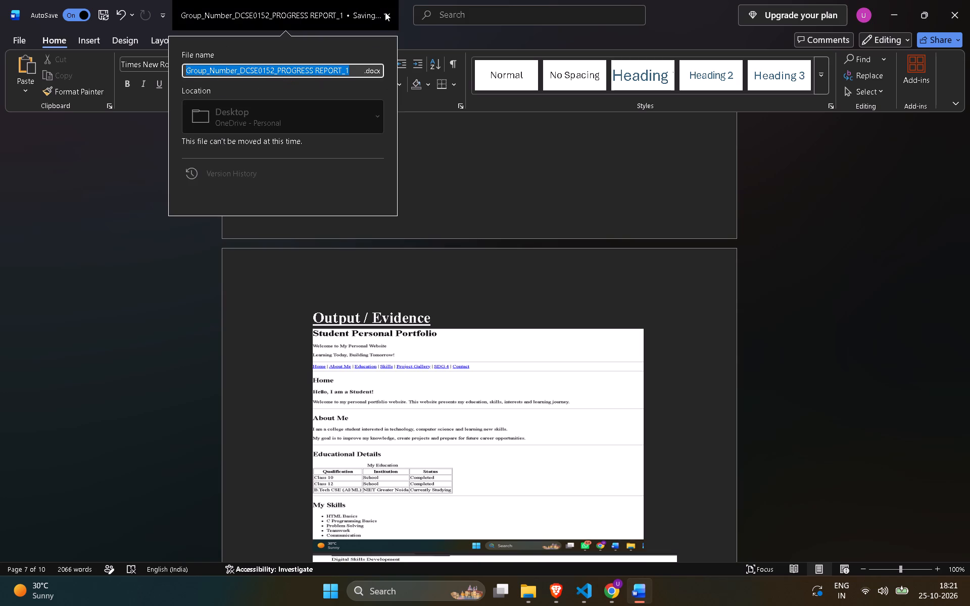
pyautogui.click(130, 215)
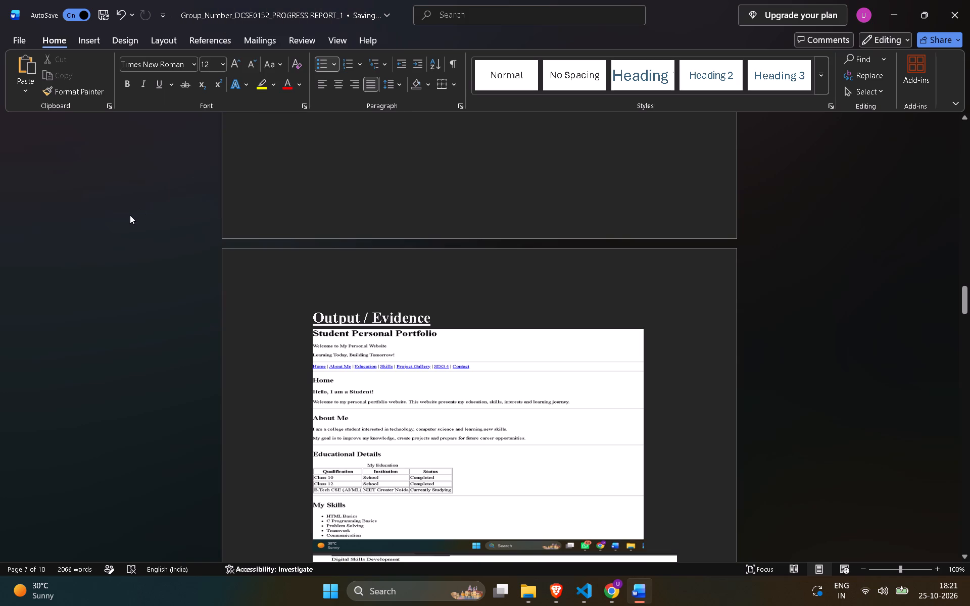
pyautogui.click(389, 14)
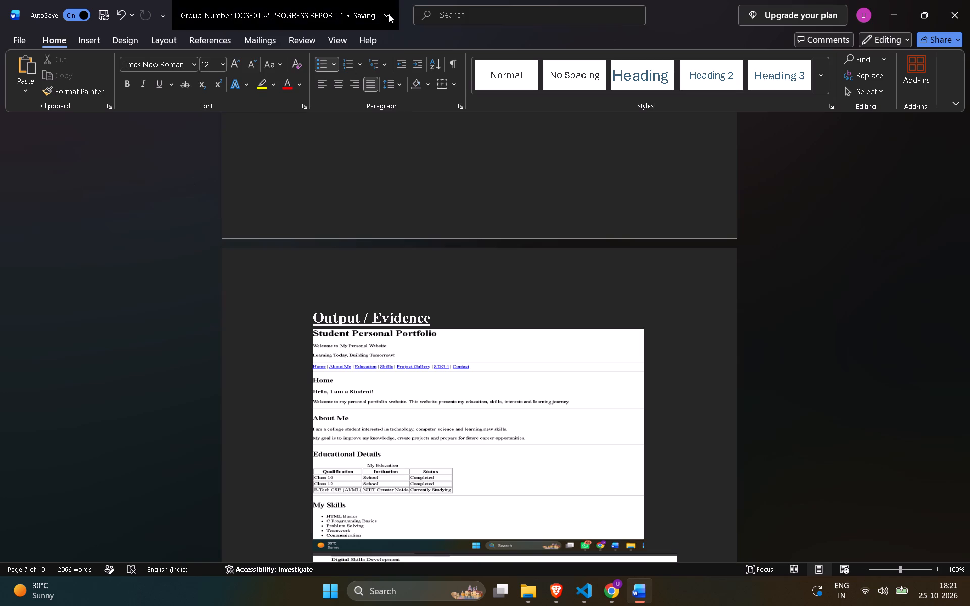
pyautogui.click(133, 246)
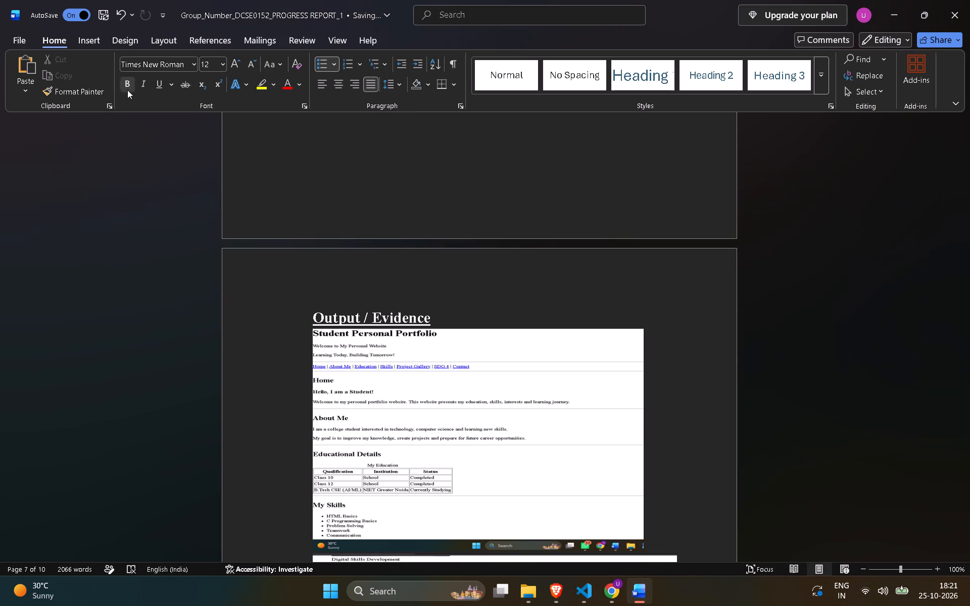
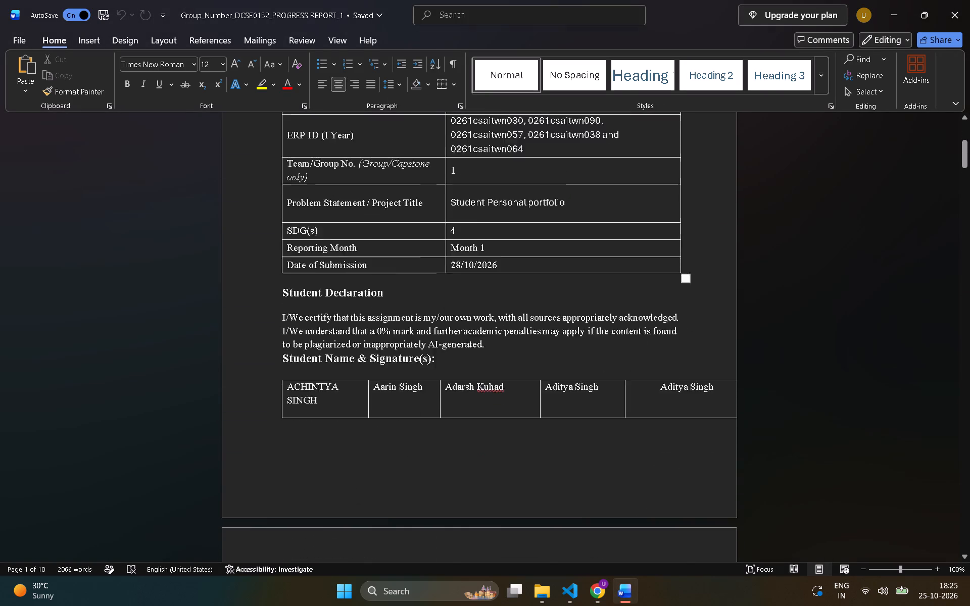
pyautogui.scroll(-3, 556, 463)
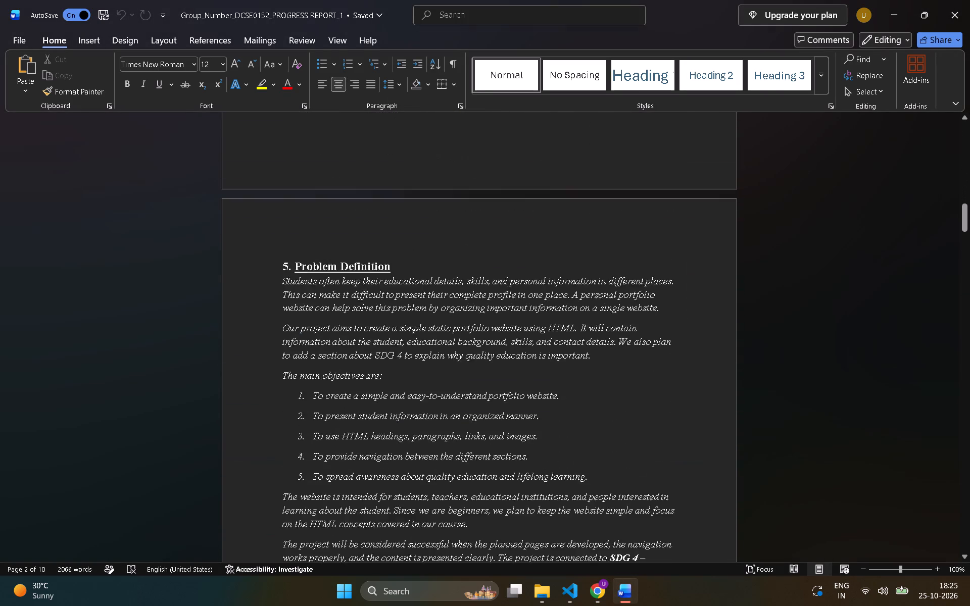
pyautogui.scroll(-2, 556, 463)
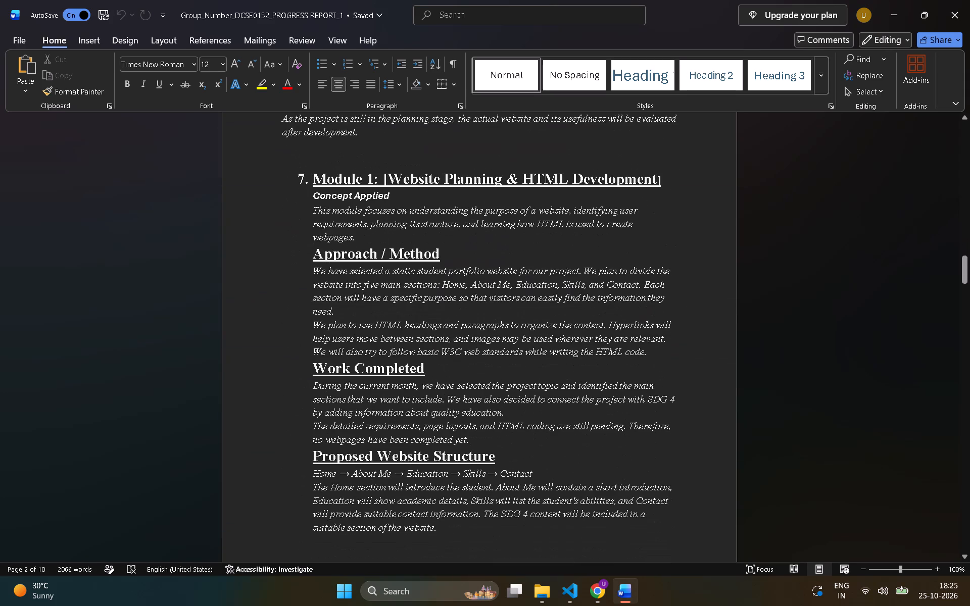
pyautogui.scroll(-3, 556, 463)
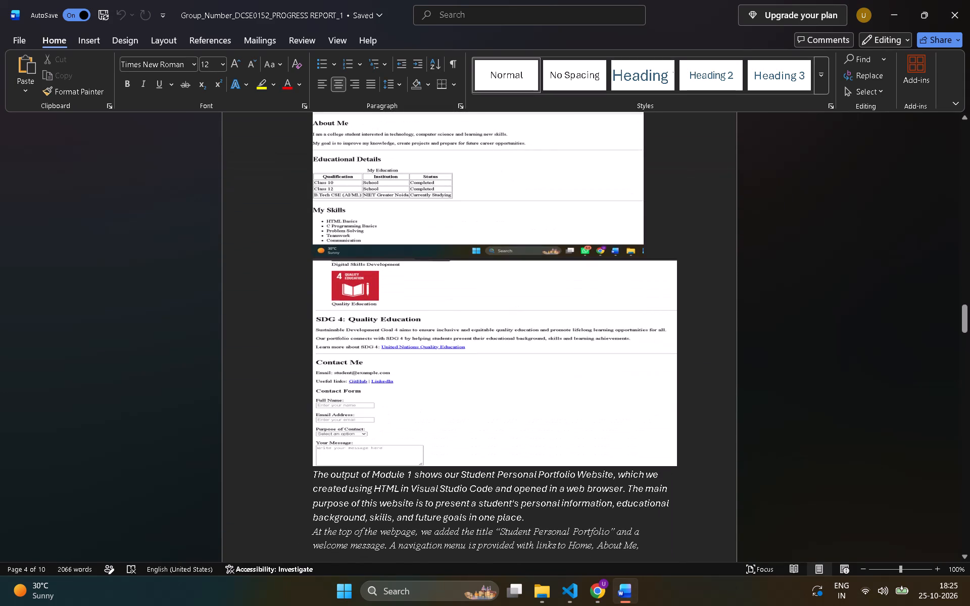
pyautogui.scroll(-1, 556, 463)
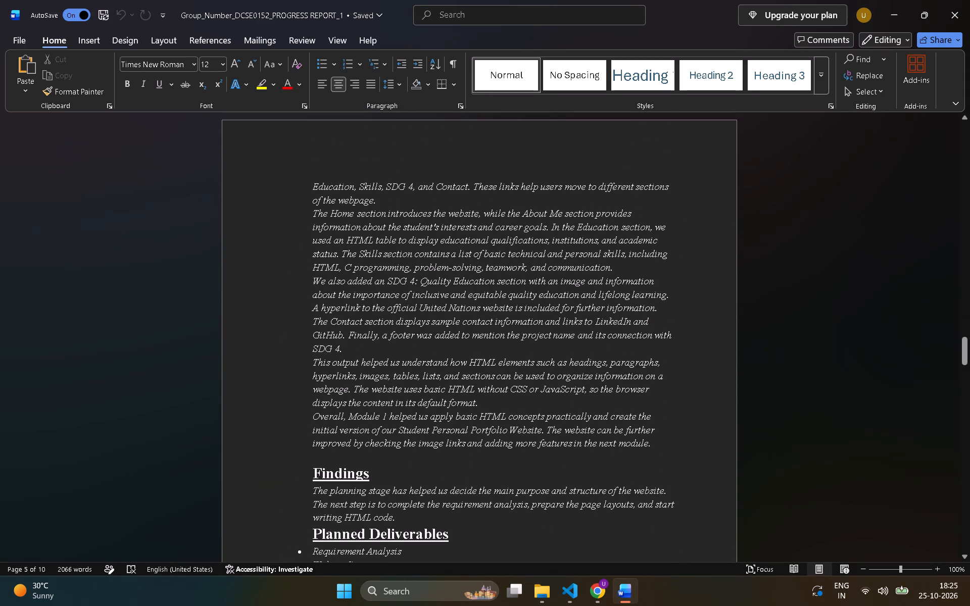
pyautogui.scroll(-1, 556, 463)
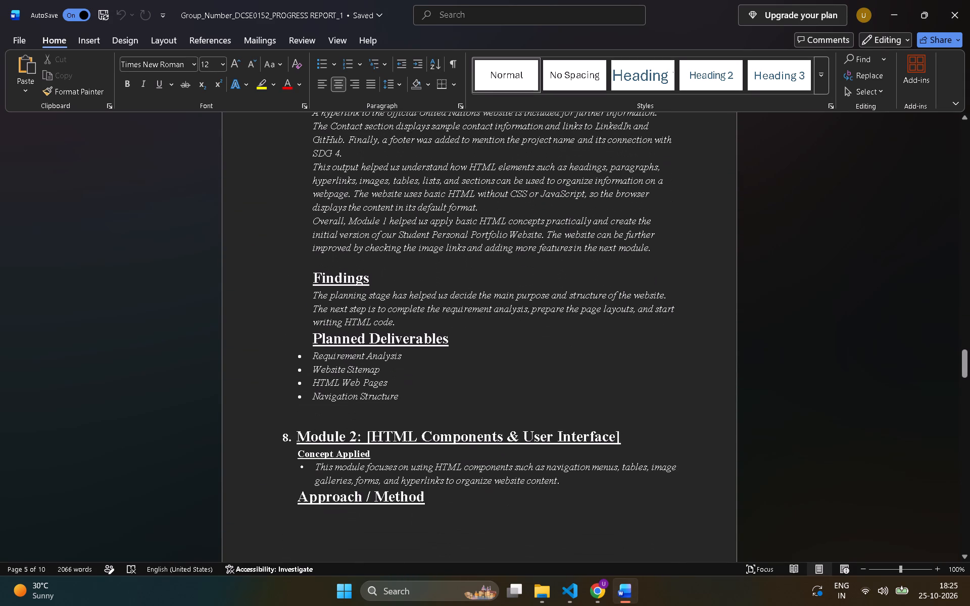
pyautogui.scroll(-2, 556, 463)
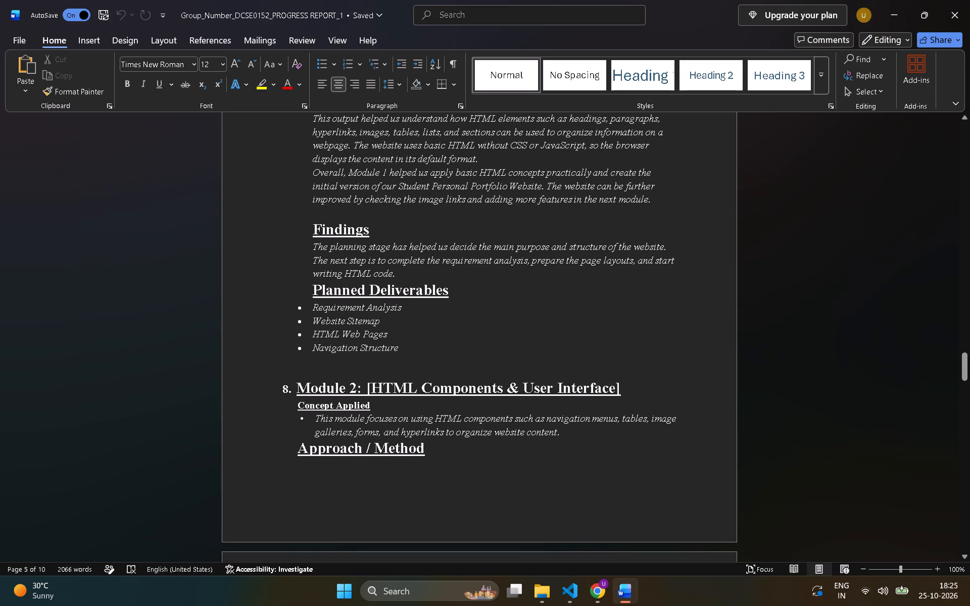
pyautogui.scroll(-1, 556, 463)
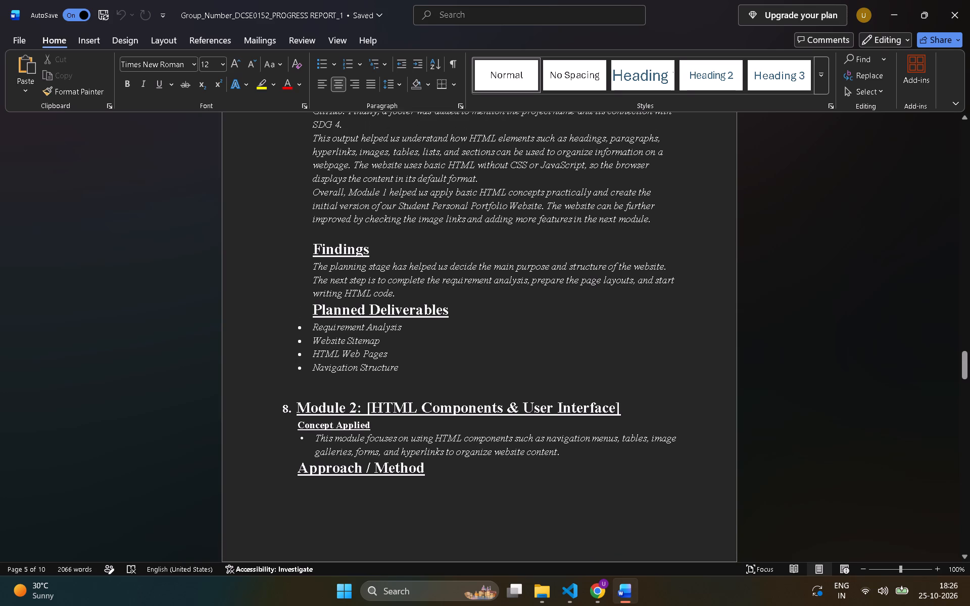
pyautogui.scroll(-1, 545, 418)
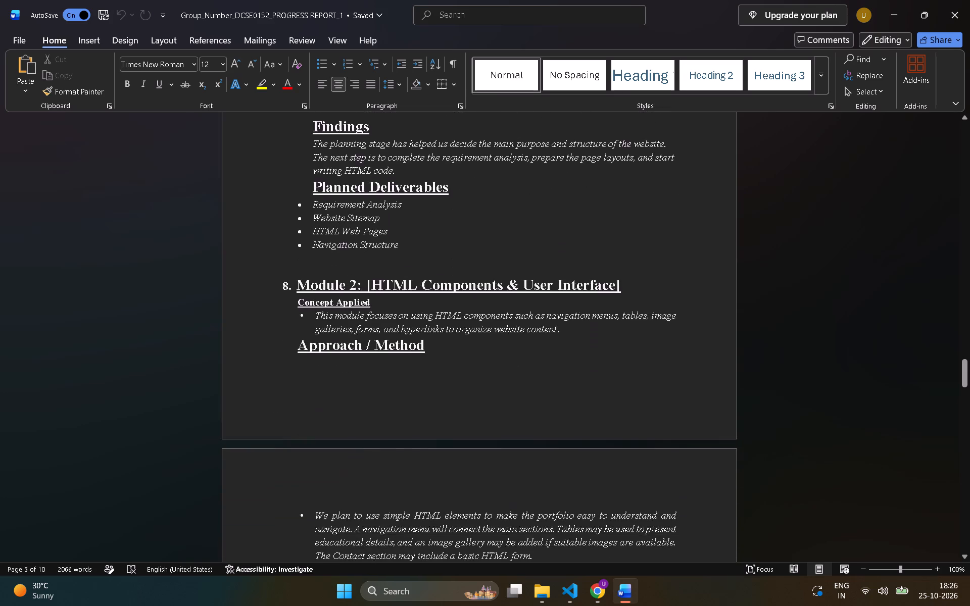
pyautogui.scroll(-1, 545, 418)
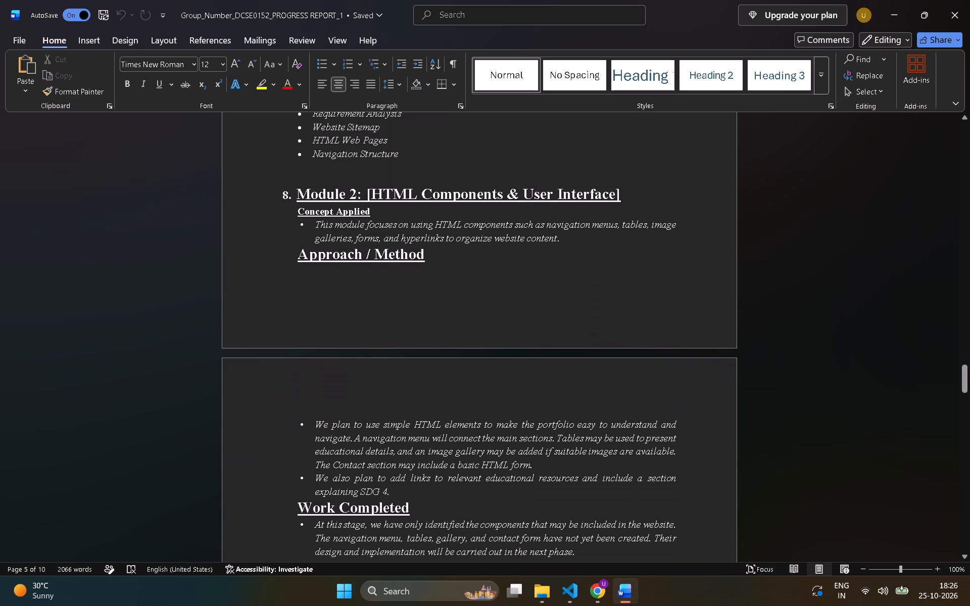
pyautogui.scroll(-2, 545, 418)
# Delete the words "plan to" from the first bullet under Module 2's Approach / Method heading.
pyautogui.click(363, 426)
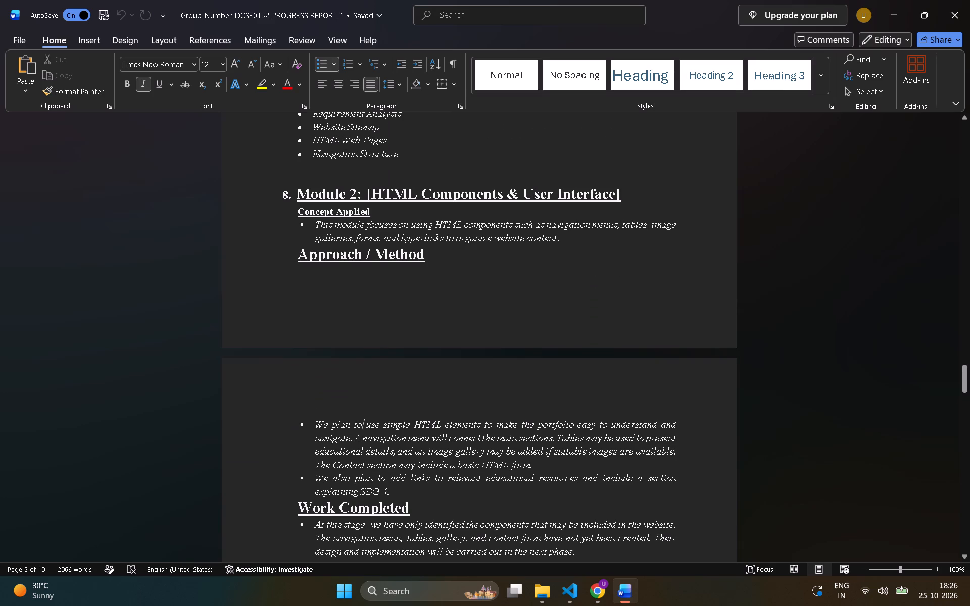
pyautogui.press('BackSpace')
pyautogui.press('BackSpace')
pyautogui.press('BackSpace')
pyautogui.press('BackSpace')
pyautogui.press('BackSpace')
pyautogui.press('BackSpace')
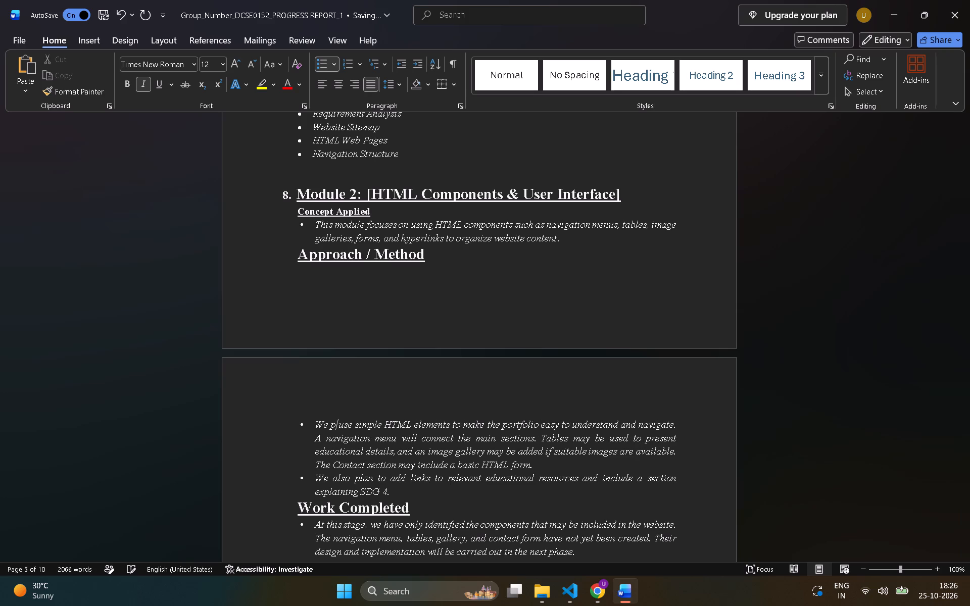
pyautogui.press('BackSpace')
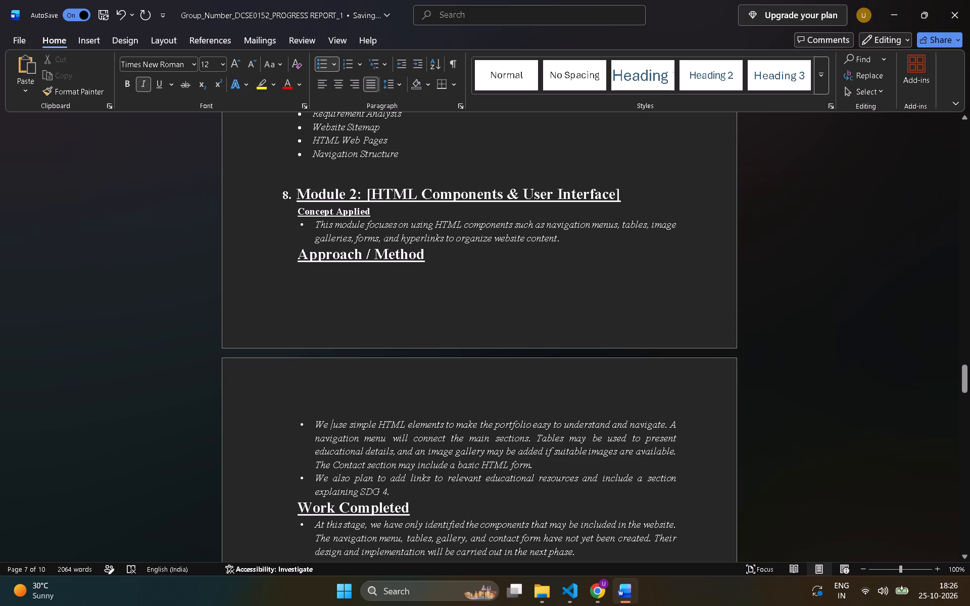
# Search the report for the word "plan".
pyautogui.click(374, 481)
pyautogui.click(871, 55)
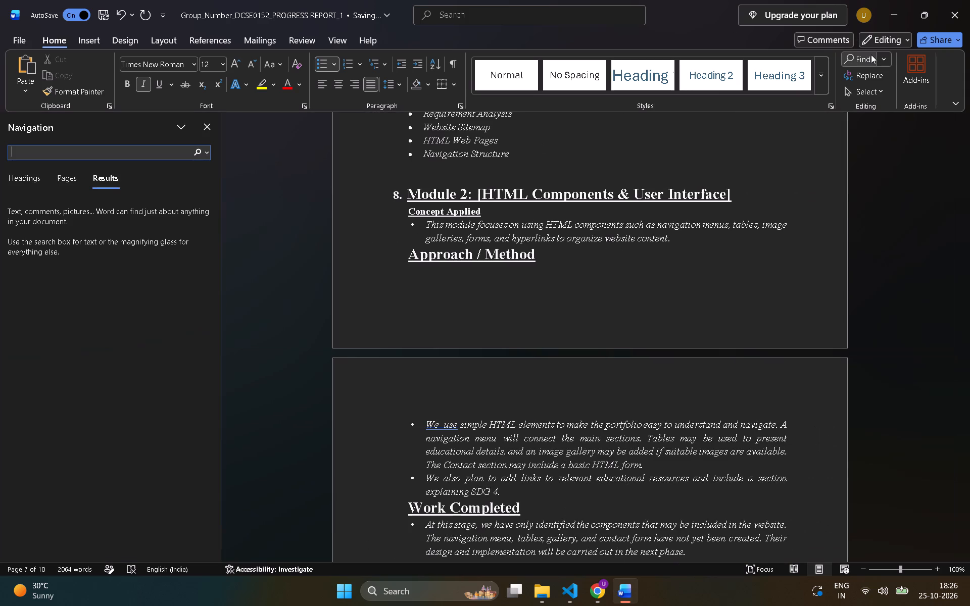
pyautogui.click(149, 154)
pyautogui.write('pla')
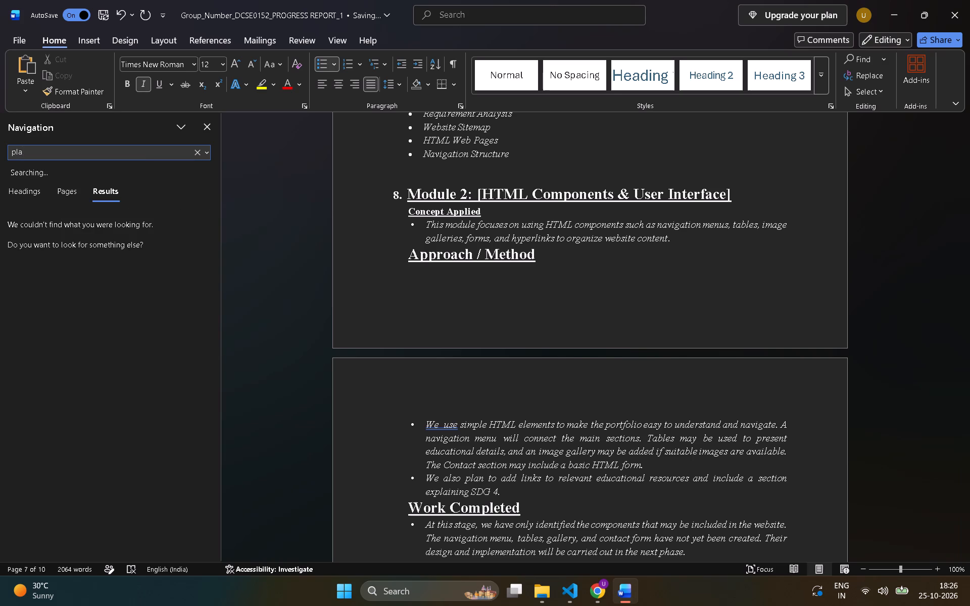
pyautogui.press('n')
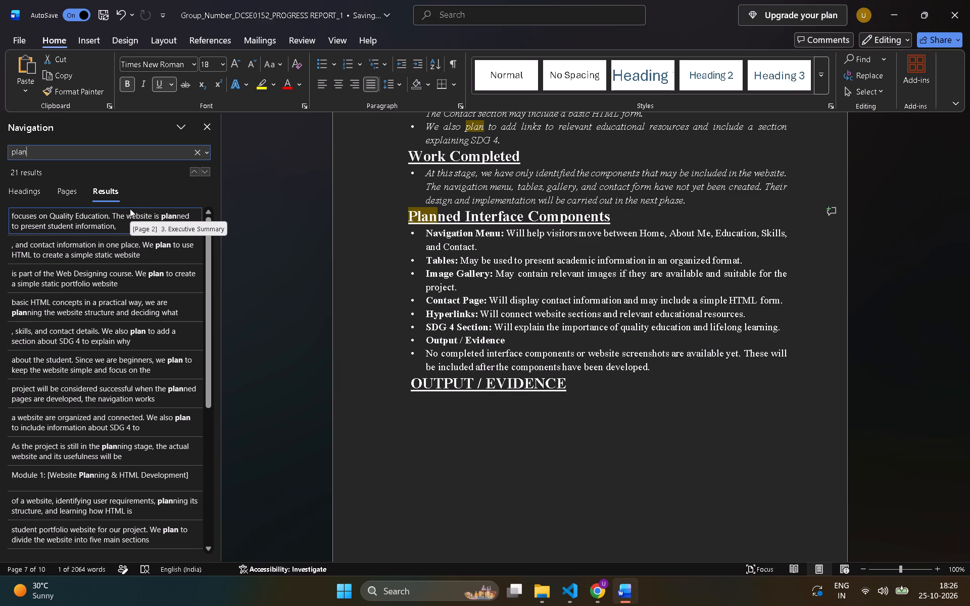
# Use Find and Replace to replace "Plan" in the "Planned Interface Components" heading with a single space.
pyautogui.press('Return')
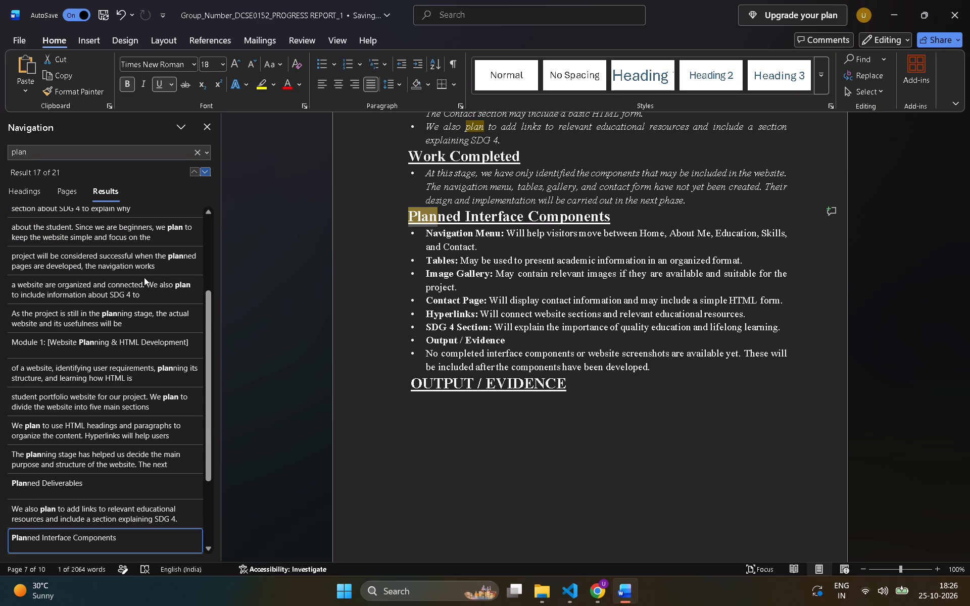
pyautogui.scroll(1, 146, 274)
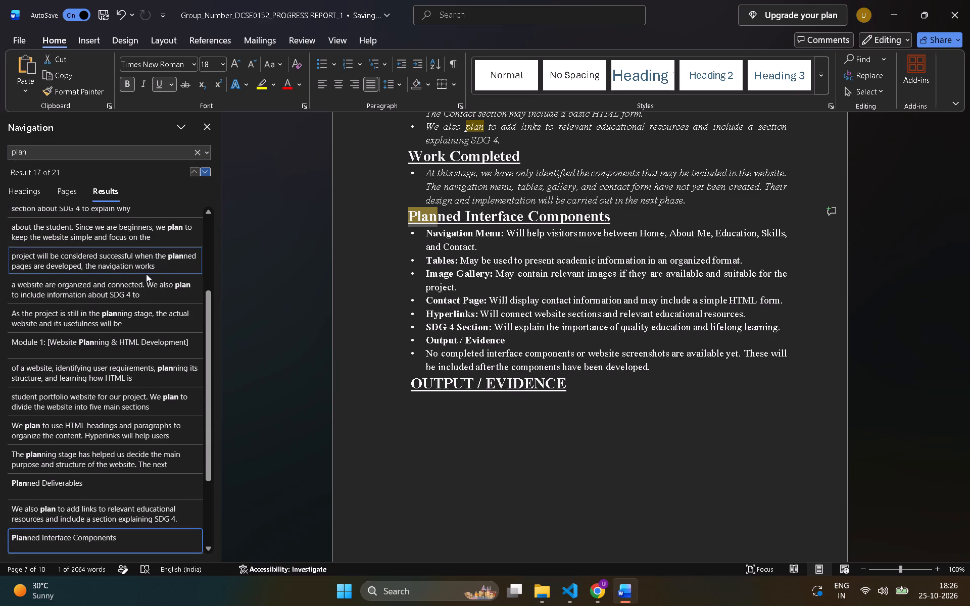
pyautogui.scroll(1, 146, 274)
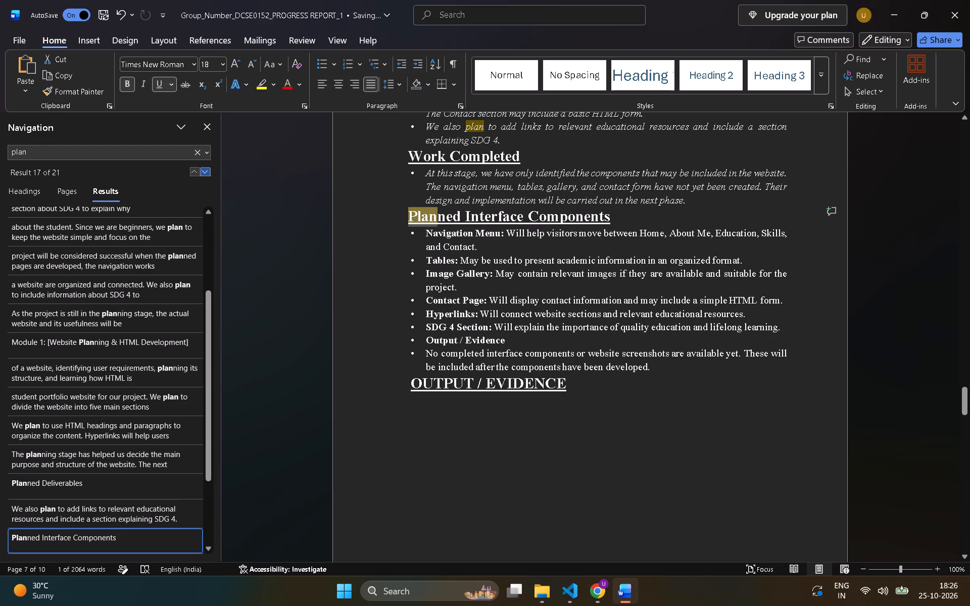
pyautogui.click(875, 77)
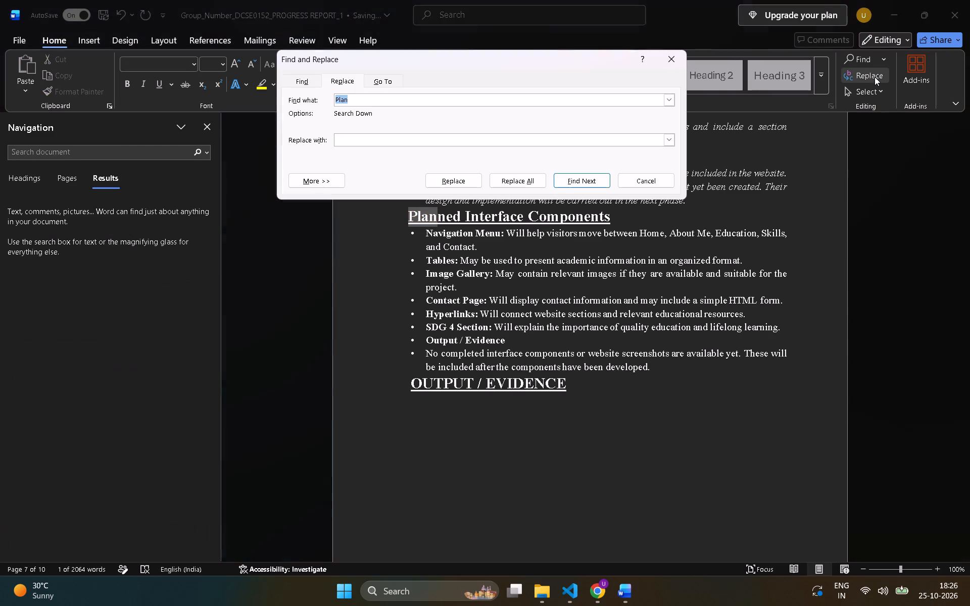
pyautogui.click(544, 110)
pyautogui.click(514, 146)
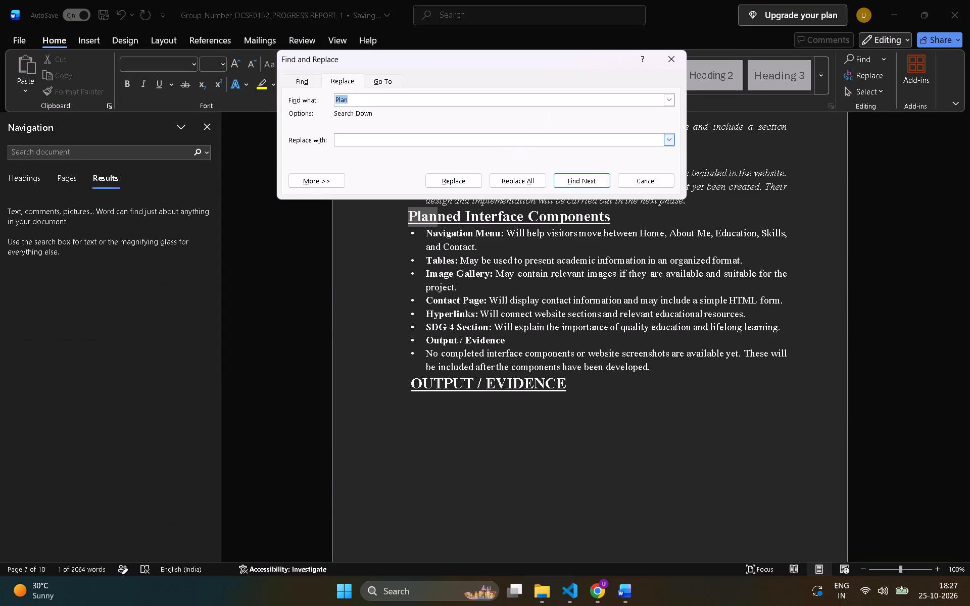
pyautogui.click(505, 133)
pyautogui.click(475, 144)
pyautogui.press('space')
pyautogui.click(463, 183)
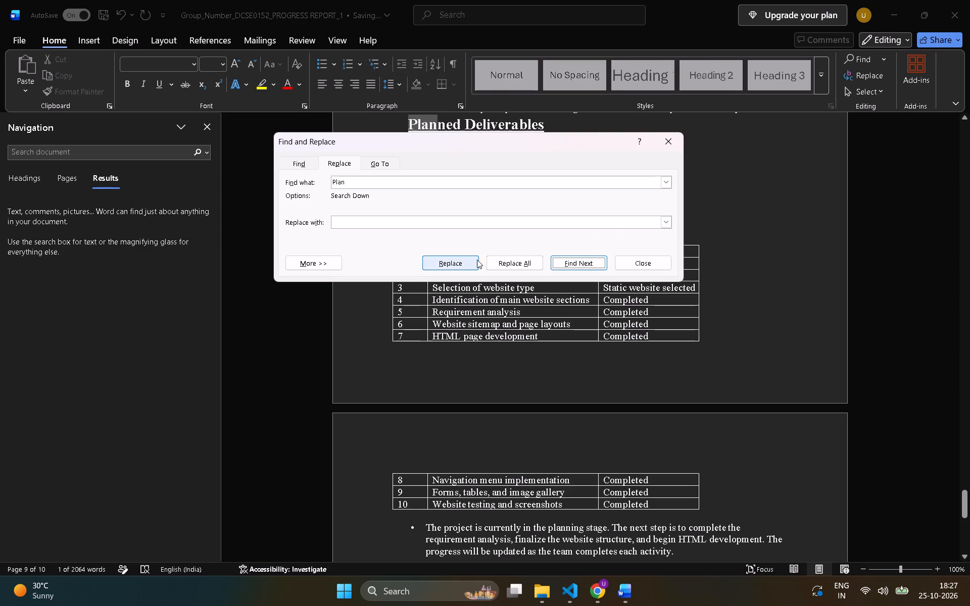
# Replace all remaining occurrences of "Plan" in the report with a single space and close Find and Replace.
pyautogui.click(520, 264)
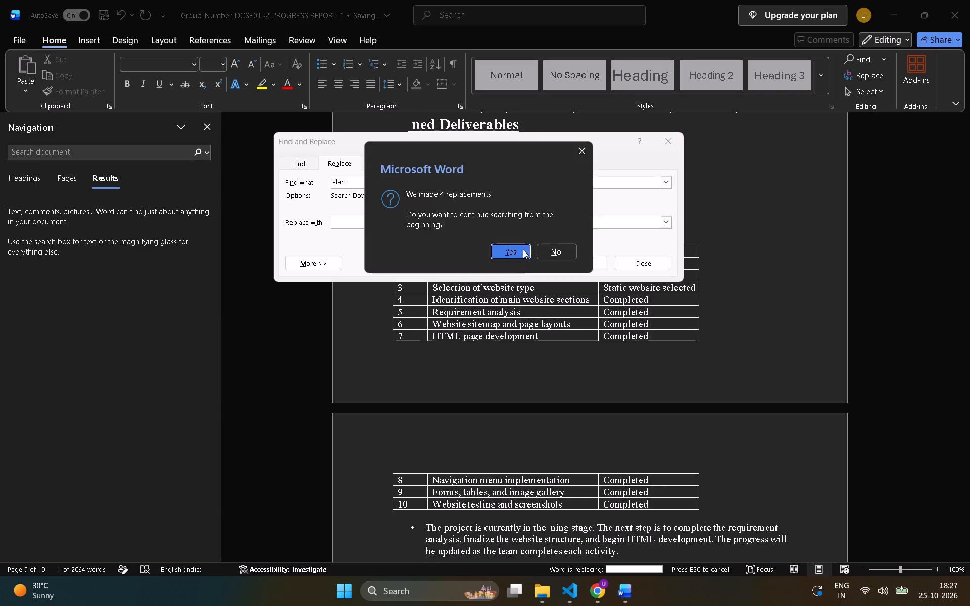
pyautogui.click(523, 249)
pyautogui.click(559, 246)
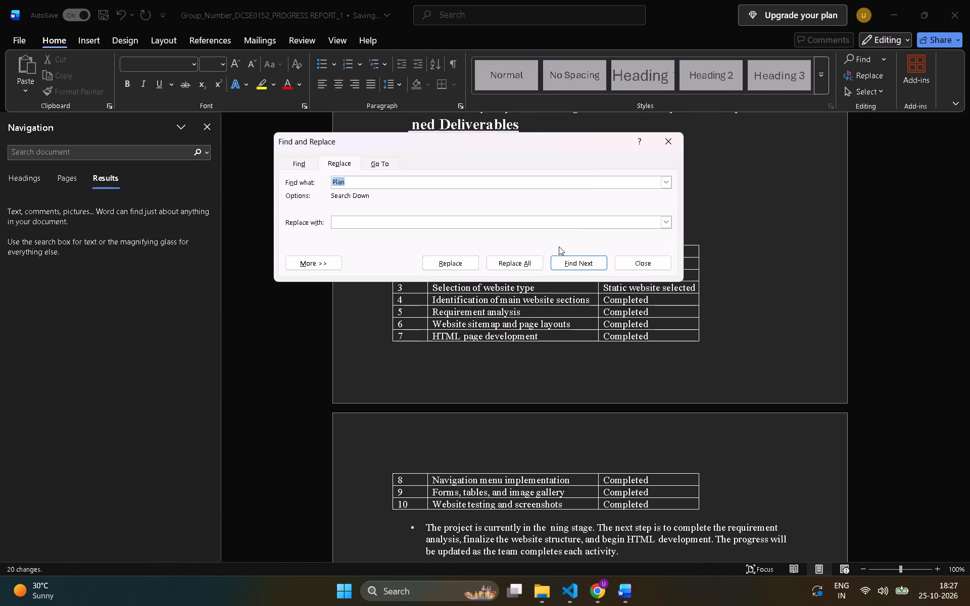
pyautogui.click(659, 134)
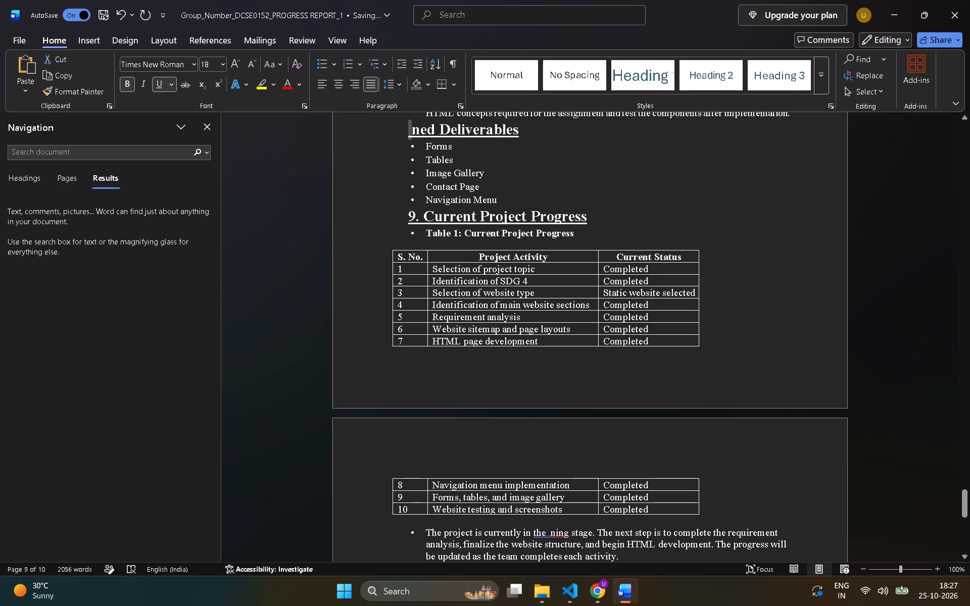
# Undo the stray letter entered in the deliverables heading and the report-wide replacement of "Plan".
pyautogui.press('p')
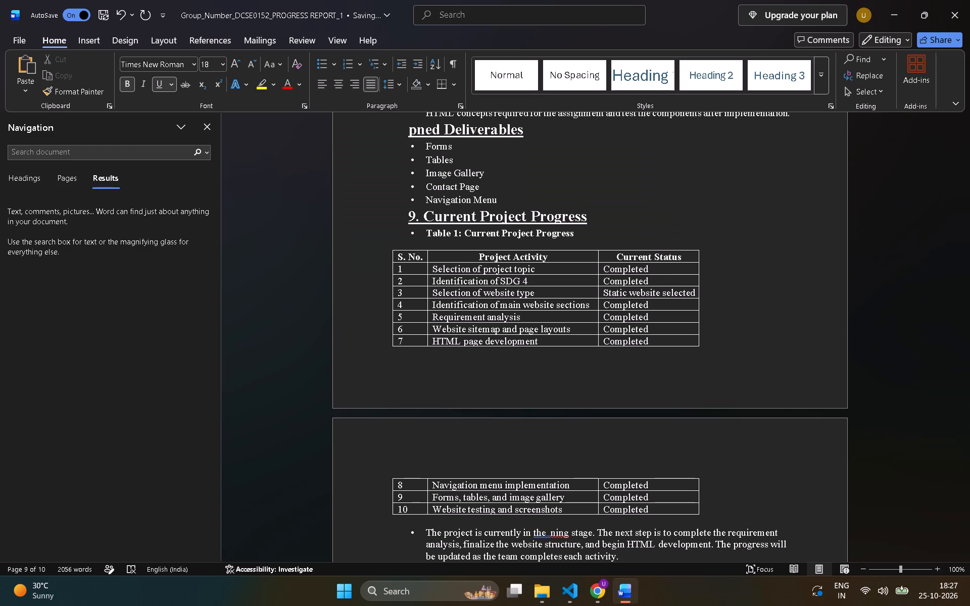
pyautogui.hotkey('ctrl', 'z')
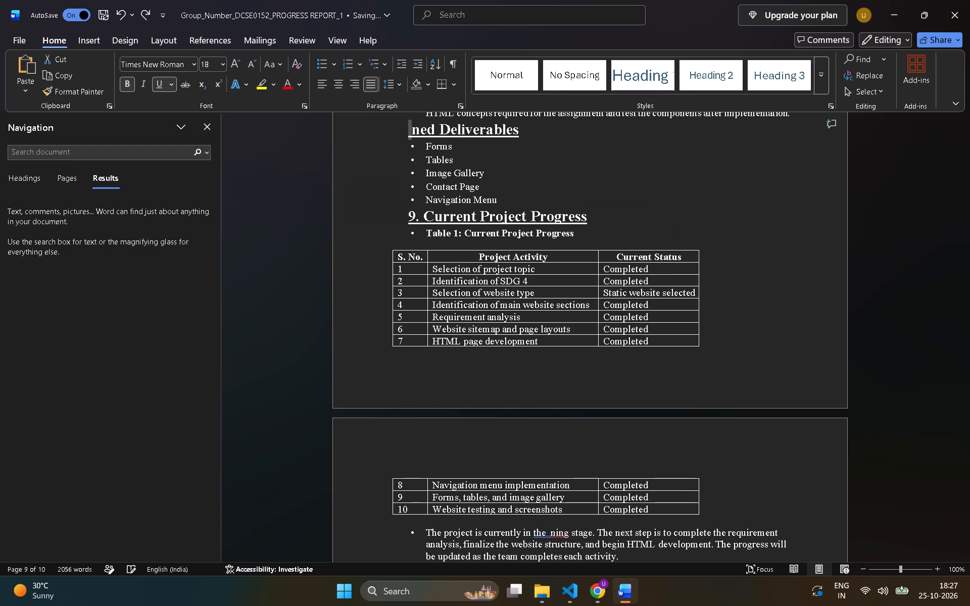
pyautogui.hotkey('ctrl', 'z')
# Look through the report from its cover details to Module 2 to check the wording of the sections.
pyautogui.scroll(2, 639, 189)
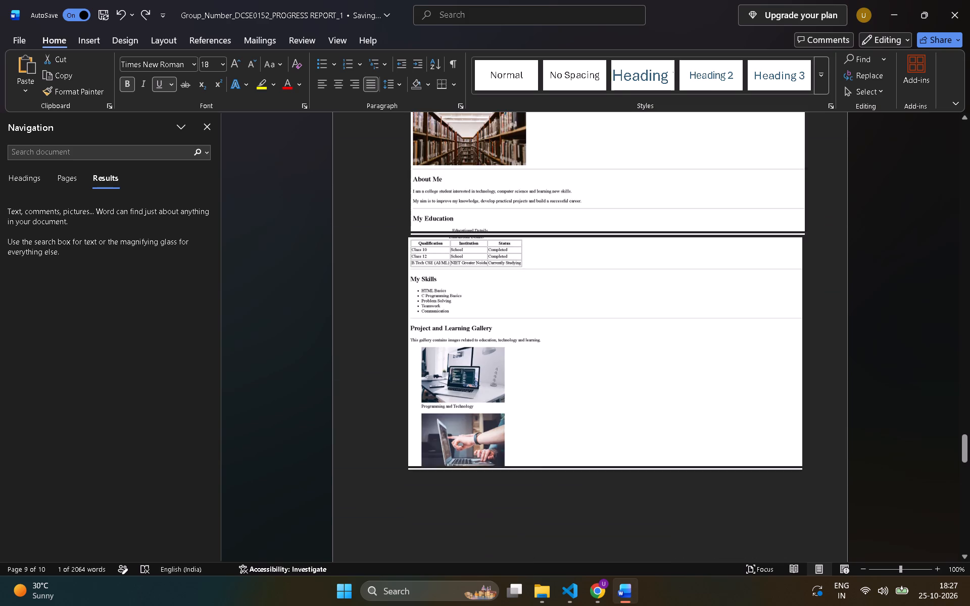
pyautogui.scroll(2, 639, 189)
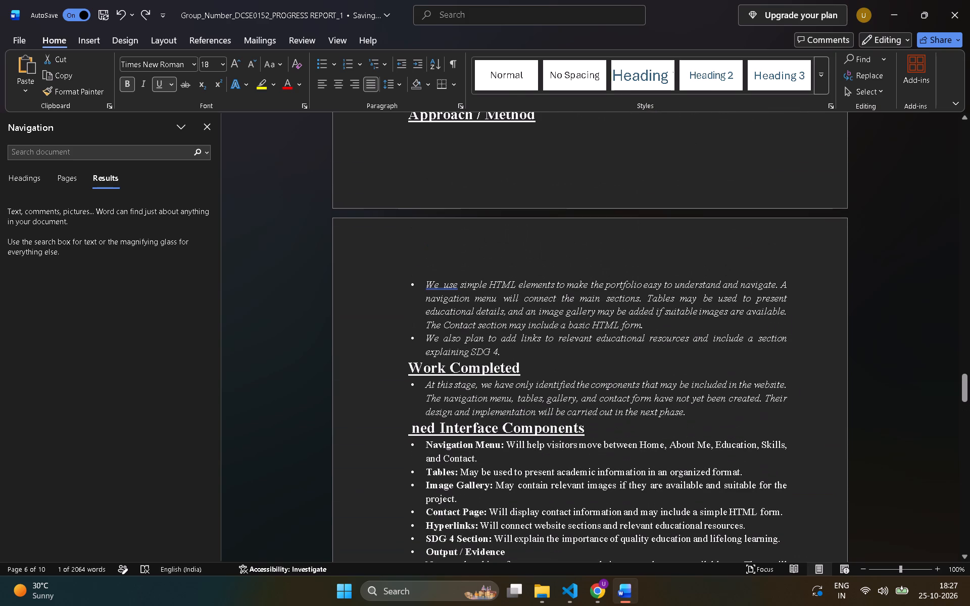
pyautogui.scroll(3, 639, 189)
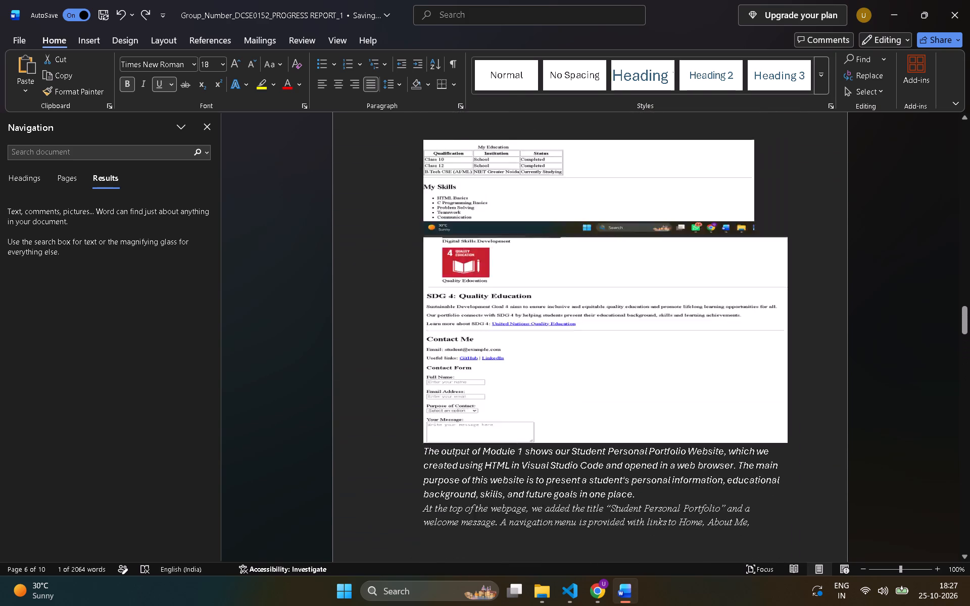
pyautogui.scroll(2, 639, 189)
pyautogui.scroll(-1, 639, 189)
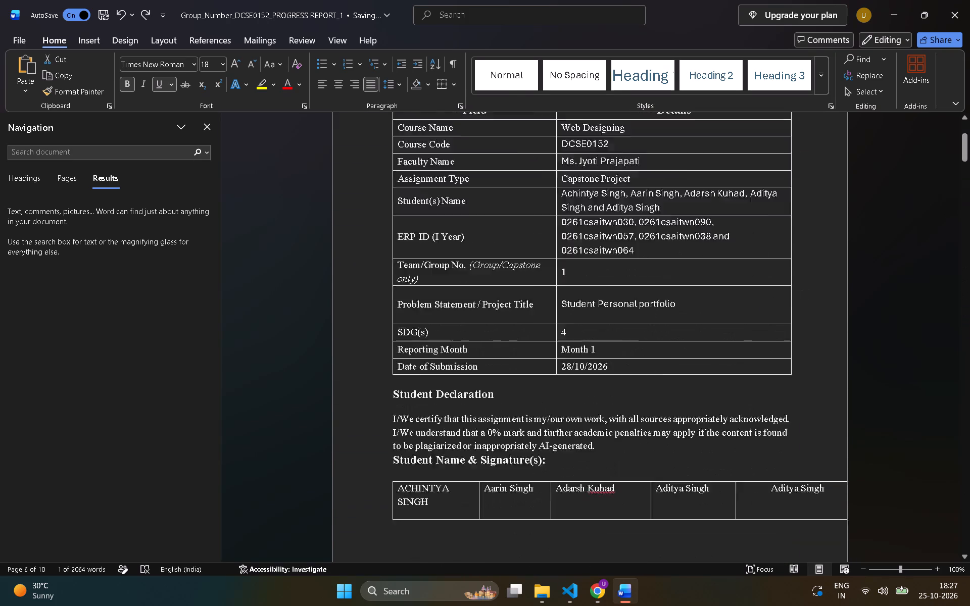
pyautogui.scroll(-3, 639, 189)
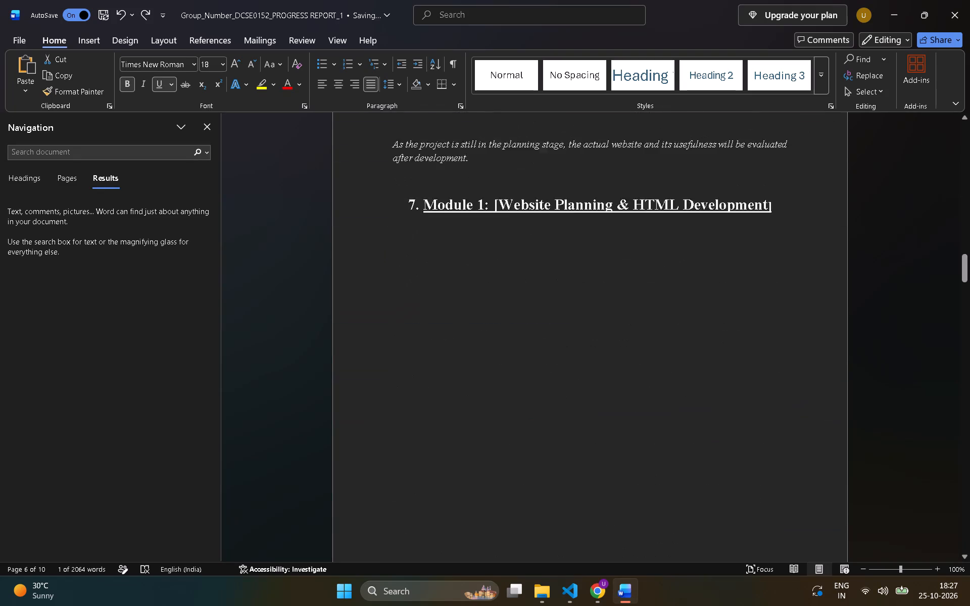
pyautogui.scroll(-1, 639, 189)
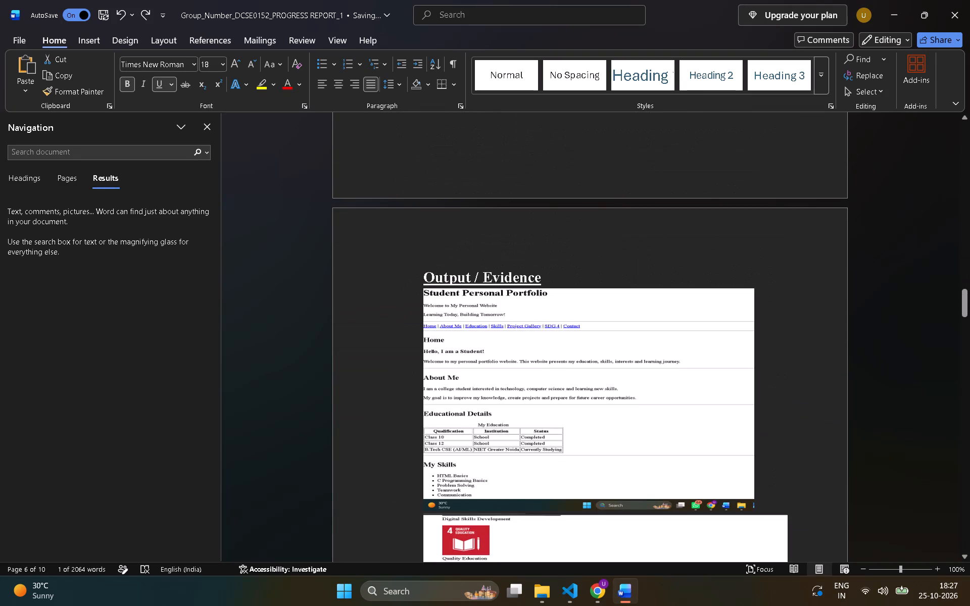
pyautogui.scroll(-1, 607, 381)
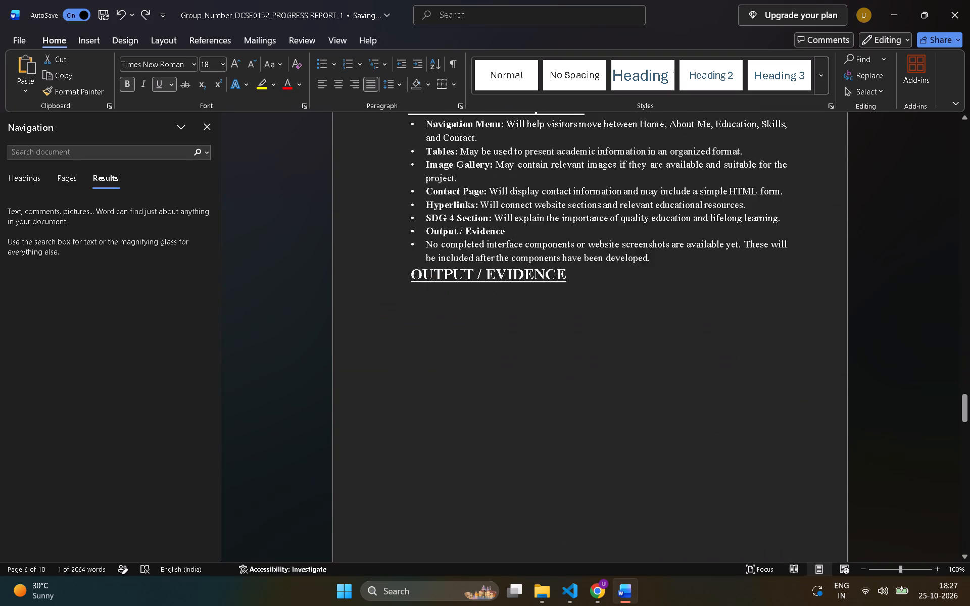
pyautogui.scroll(-2, 607, 381)
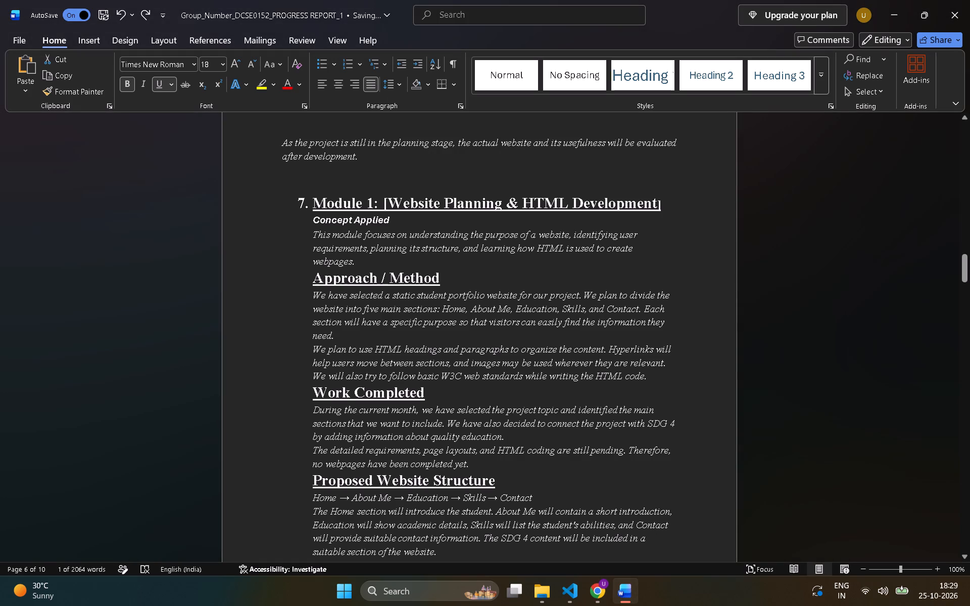
pyautogui.click(513, 448)
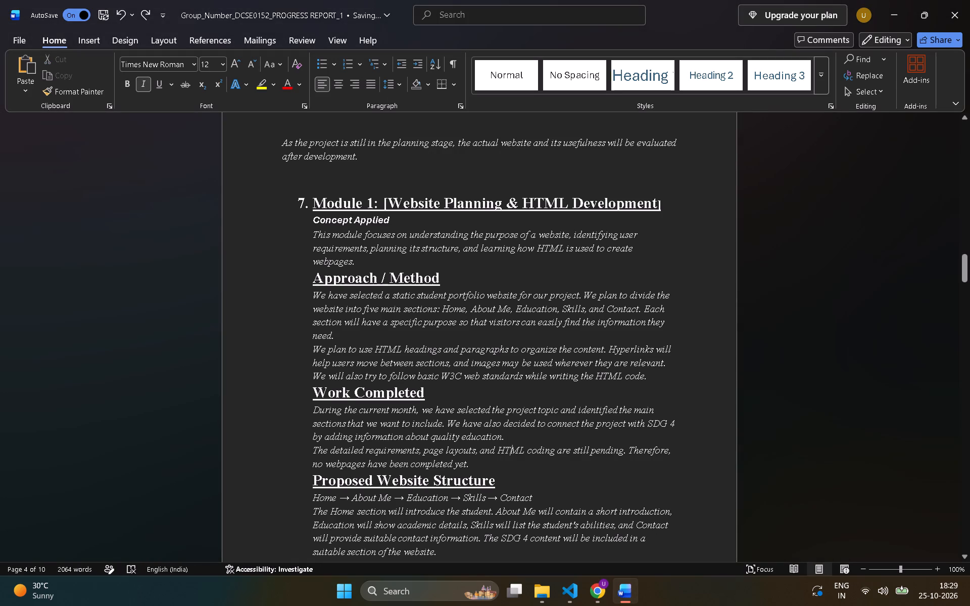
pyautogui.scroll(6, 366, 348)
pyautogui.scroll(-1, 366, 348)
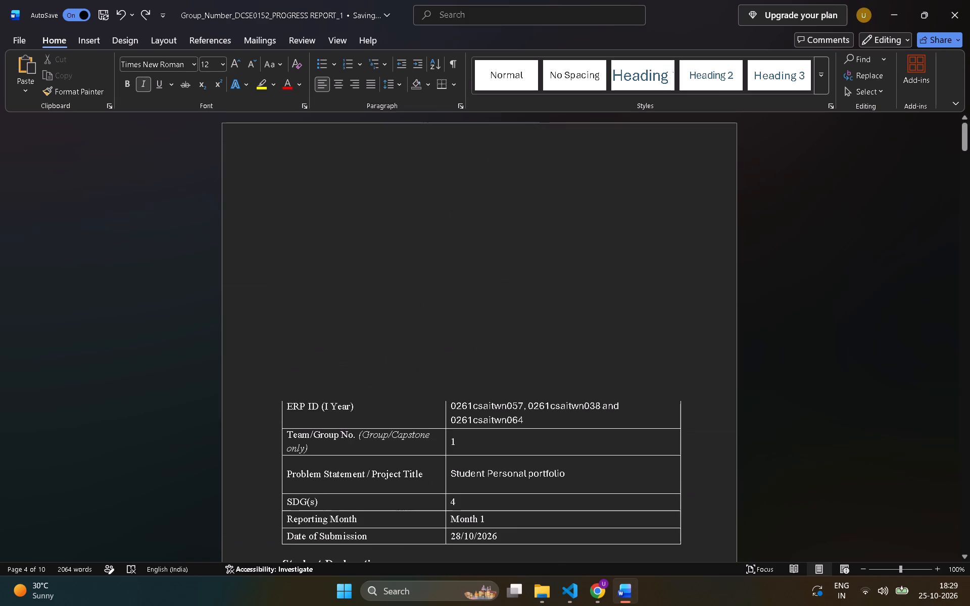
pyautogui.scroll(-2, 366, 348)
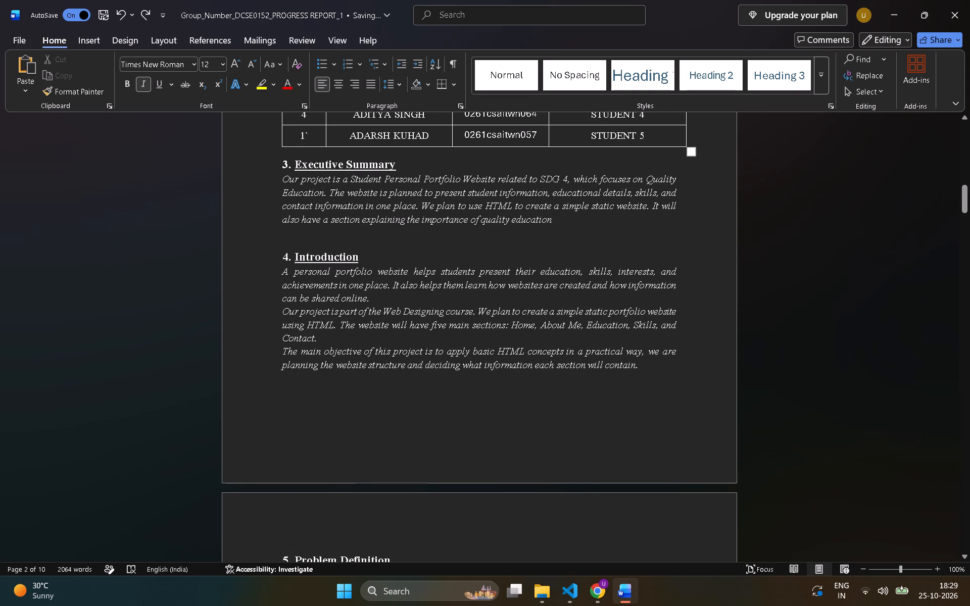
pyautogui.hscroll(1, 367, 345)
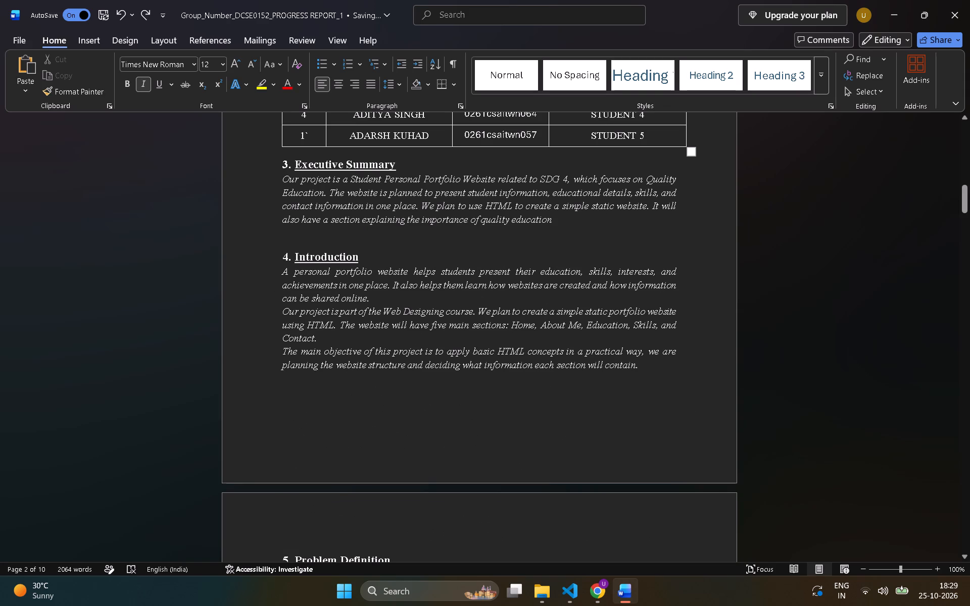
pyautogui.click(507, 313)
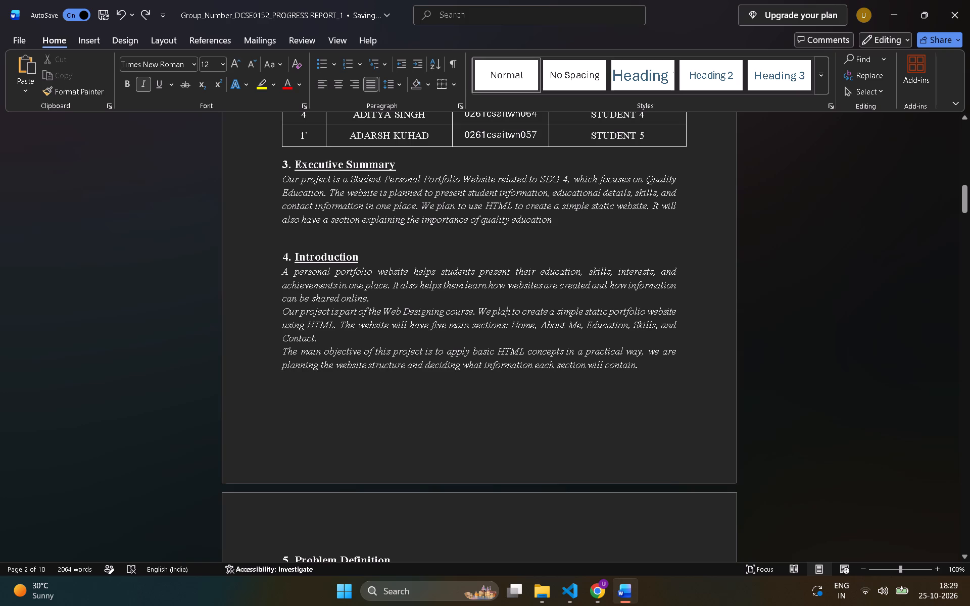
pyautogui.click(519, 314)
pyautogui.press('BackSpace')
pyautogui.press('BackSpace')
pyautogui.press('BackSpace')
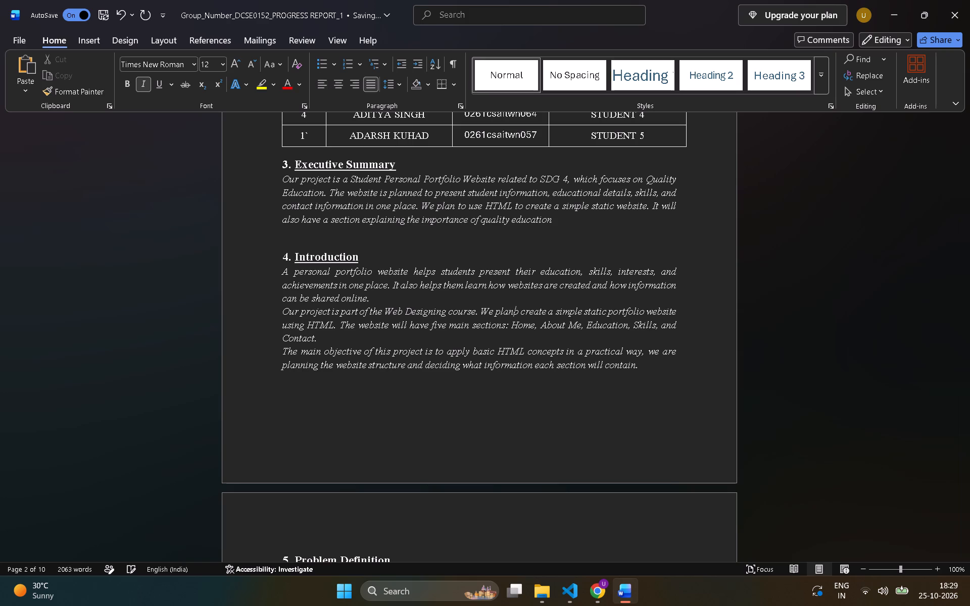
pyautogui.press('BackSpace')
pyautogui.press('BackSpace')
pyautogui.press('BackSpace')
pyautogui.press('Right')
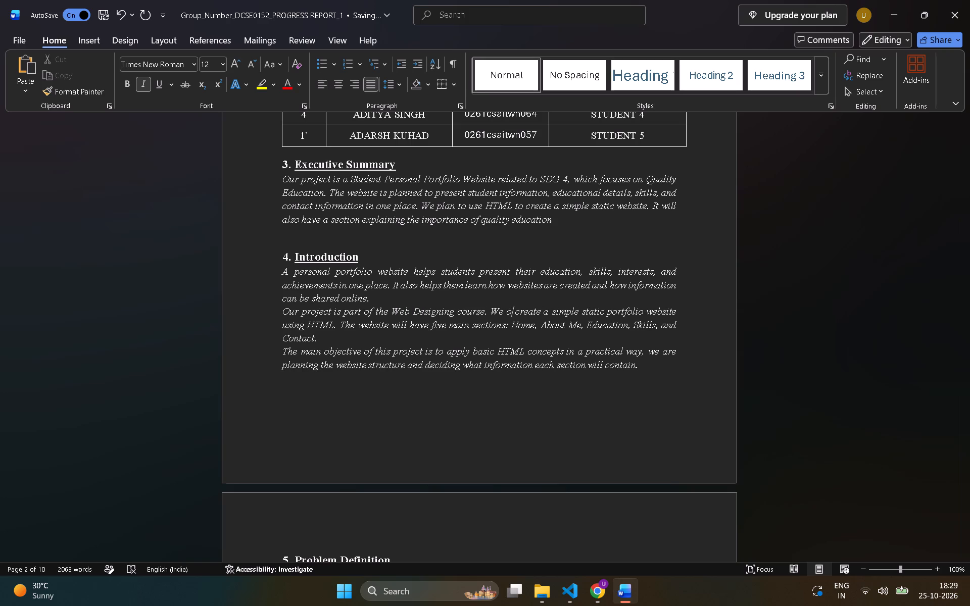
pyautogui.press('BackSpace')
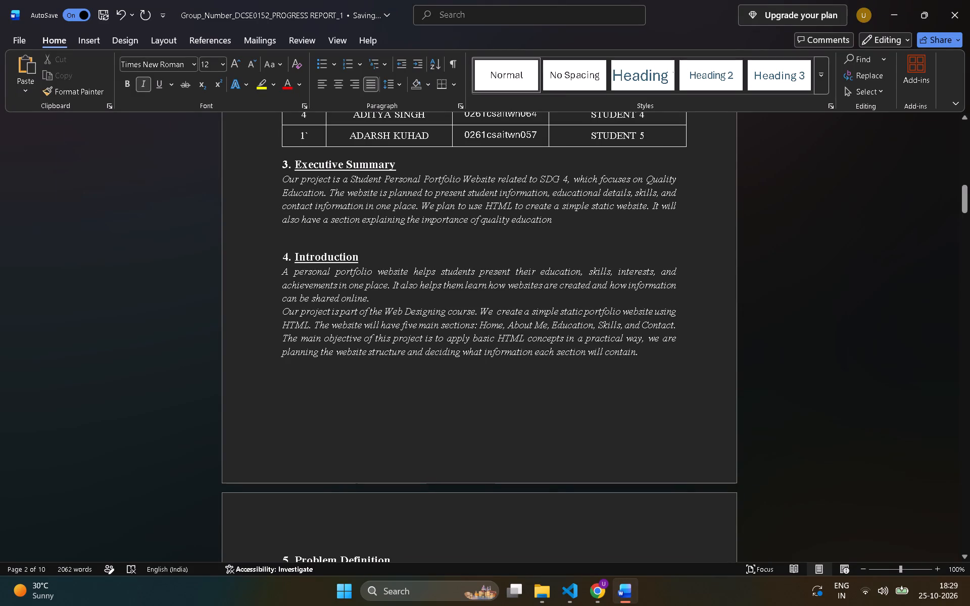
# Read through the Introduction, Problem Definition and Industry / Application Overview sections for outdated planning-stage wording.
pyautogui.hscroll(2, 405, 350)
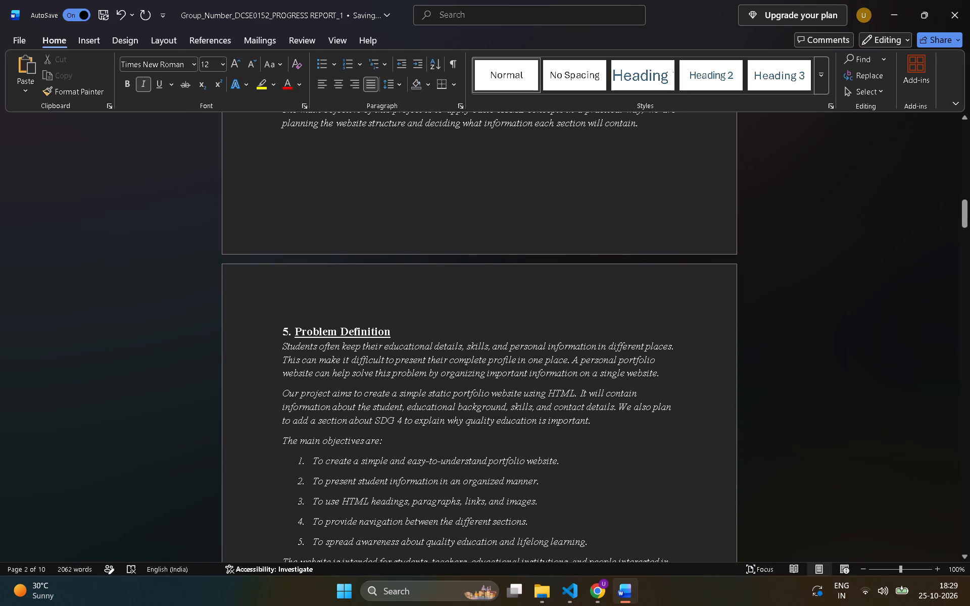
pyautogui.hscroll(2, 405, 350)
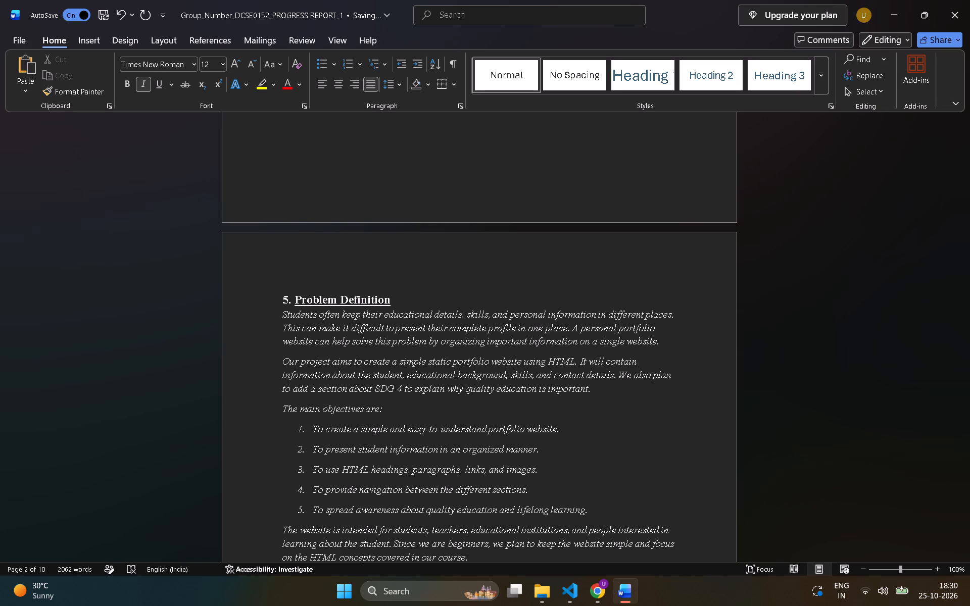
pyautogui.hscroll(1, 405, 350)
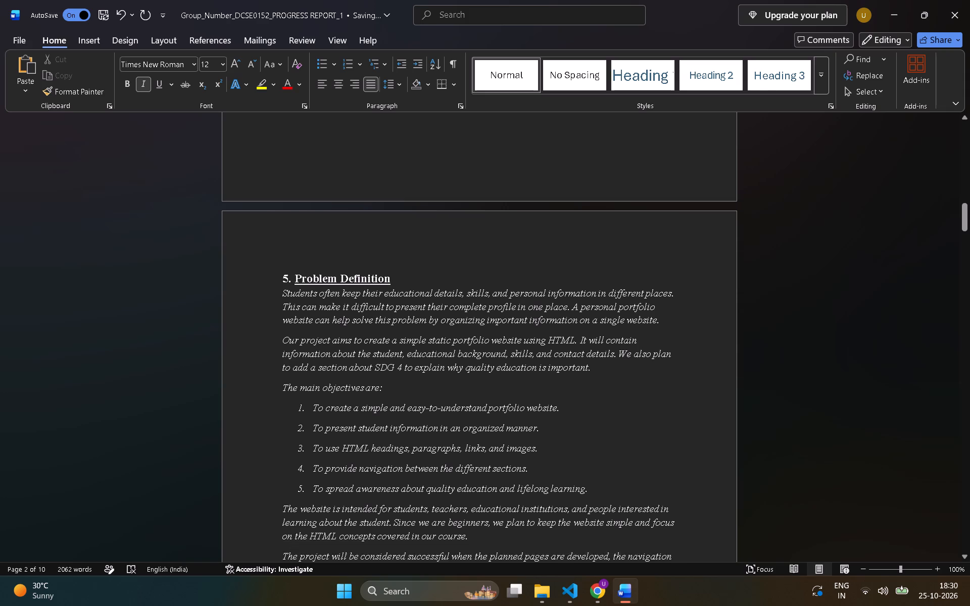
pyautogui.hscroll(1, 405, 350)
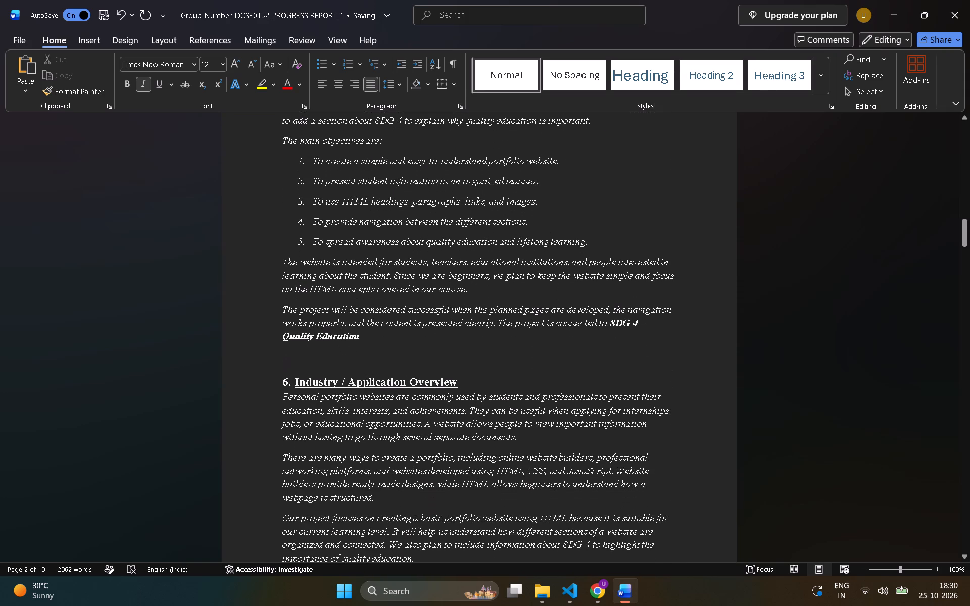
pyautogui.hscroll(2, 405, 350)
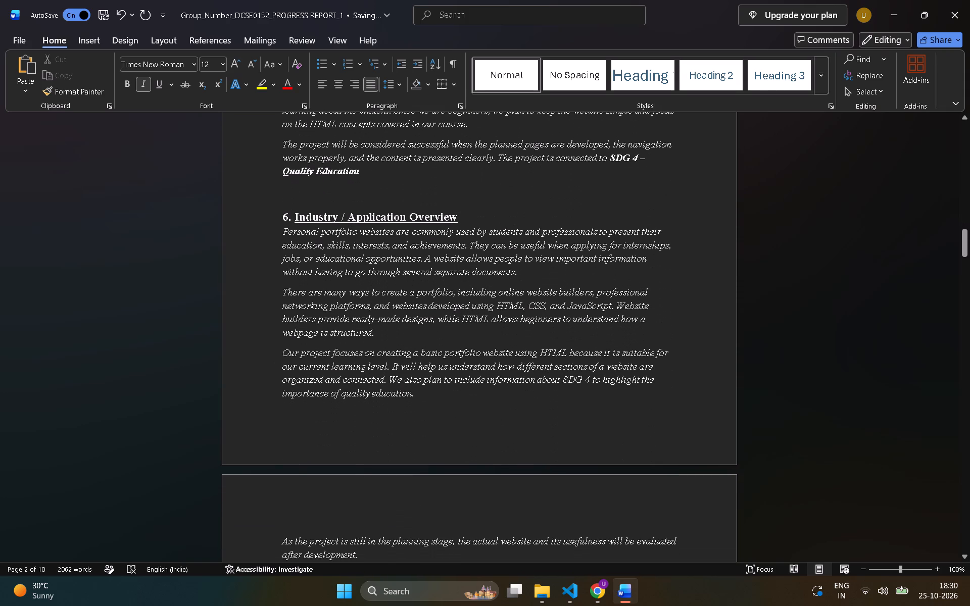
pyautogui.hscroll(2, 405, 350)
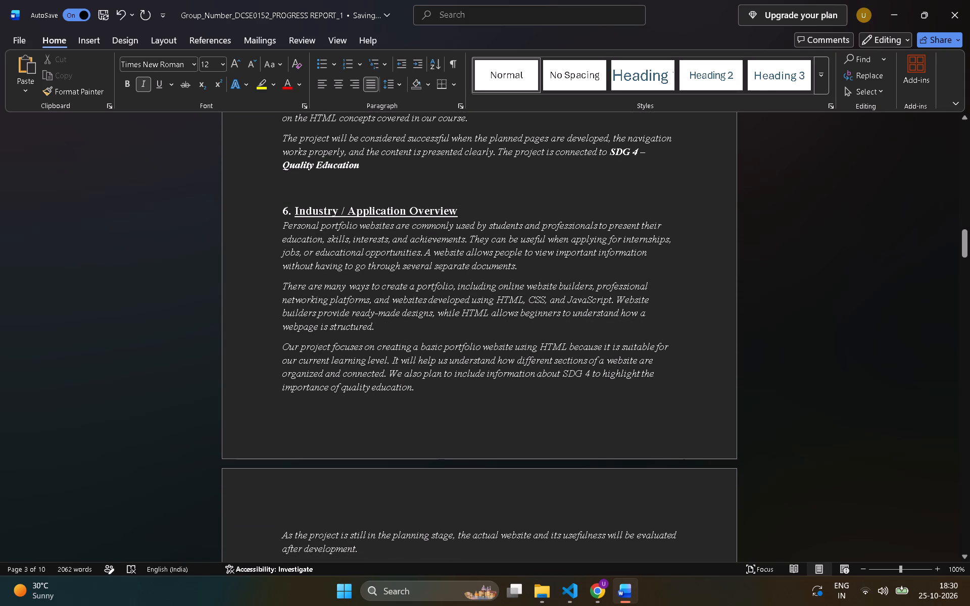
pyautogui.hscroll(2, 405, 350)
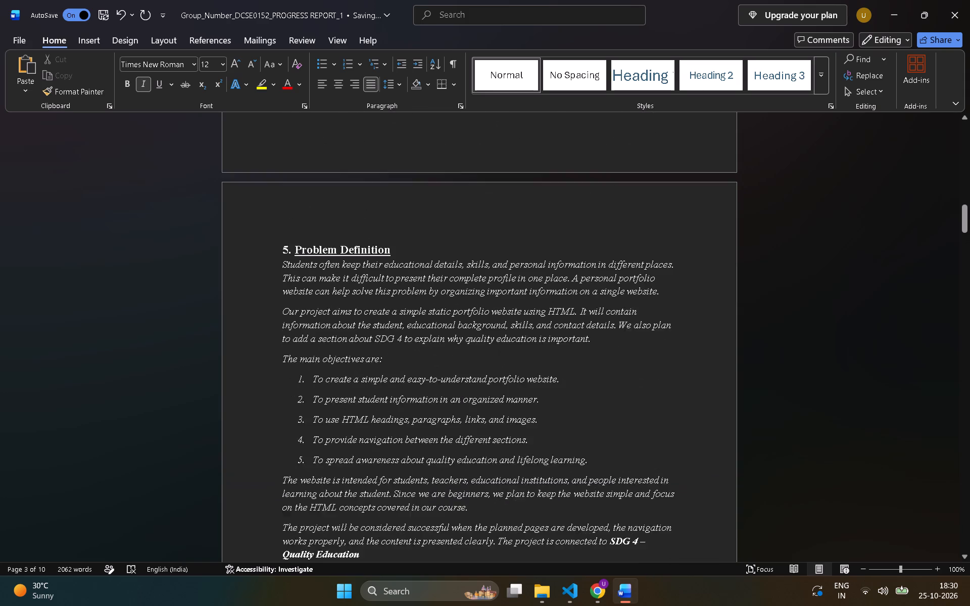
pyautogui.hscroll(1, 405, 350)
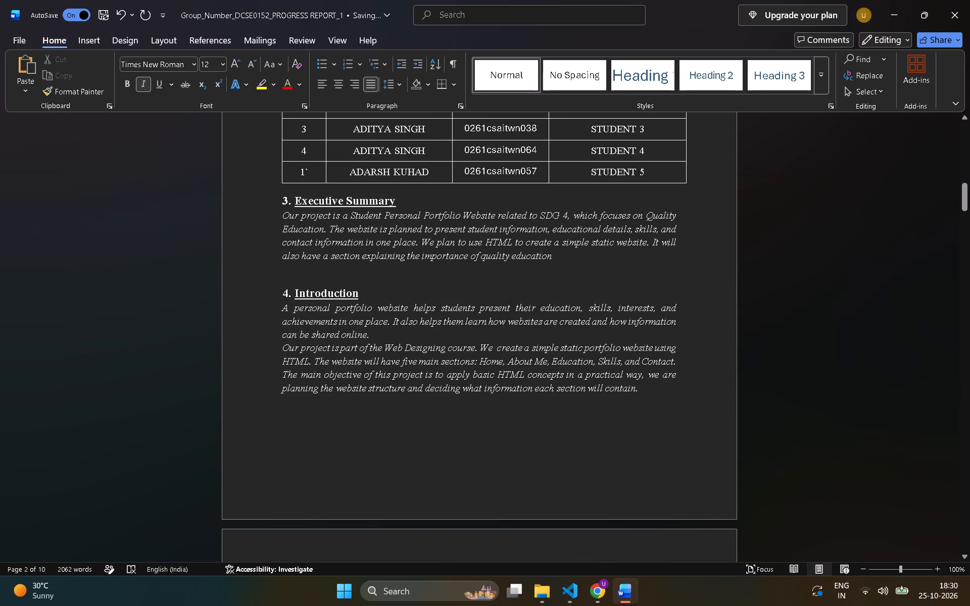
pyautogui.hscroll(1, 405, 350)
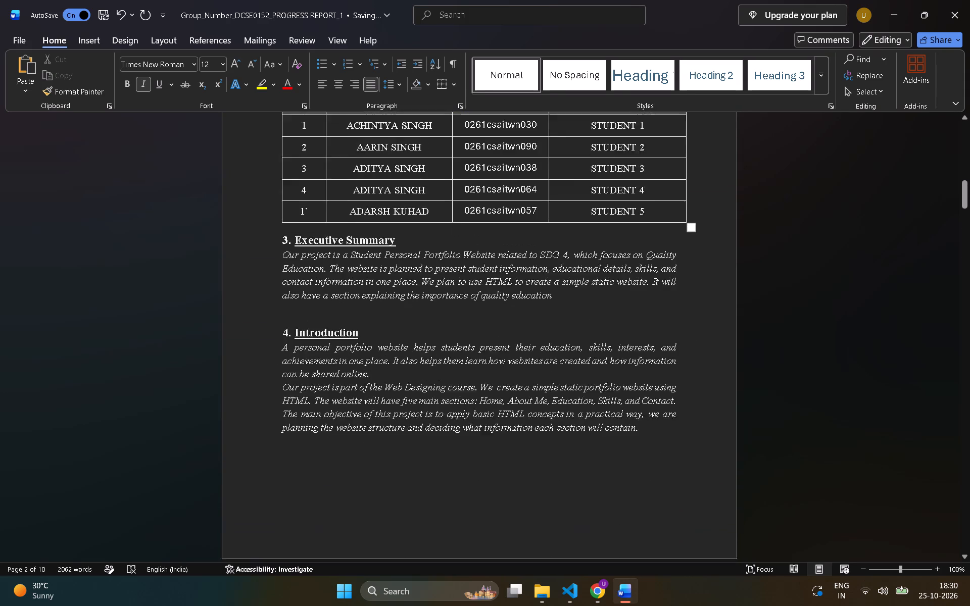
pyautogui.hscroll(2, 405, 350)
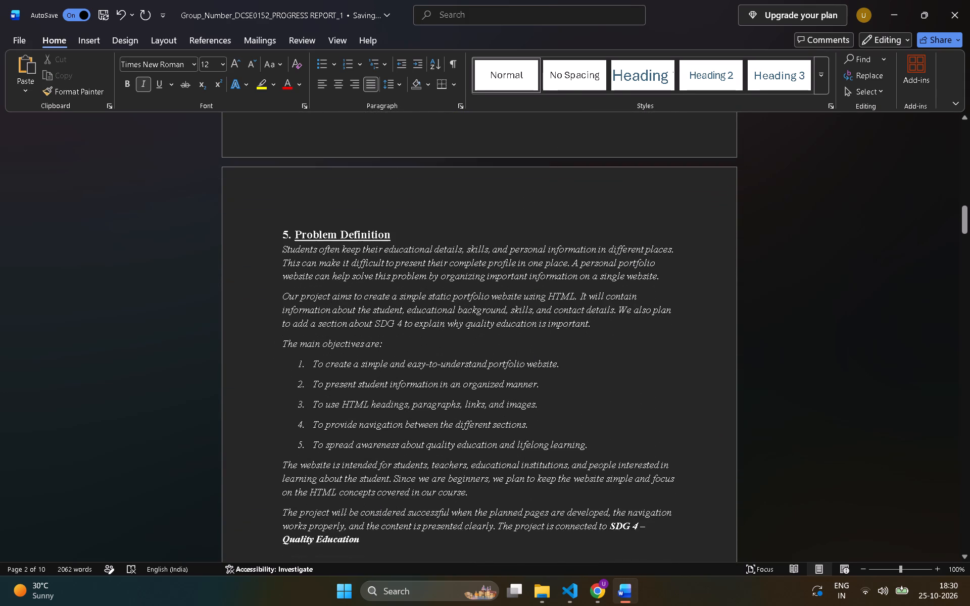
pyautogui.hscroll(1, 405, 350)
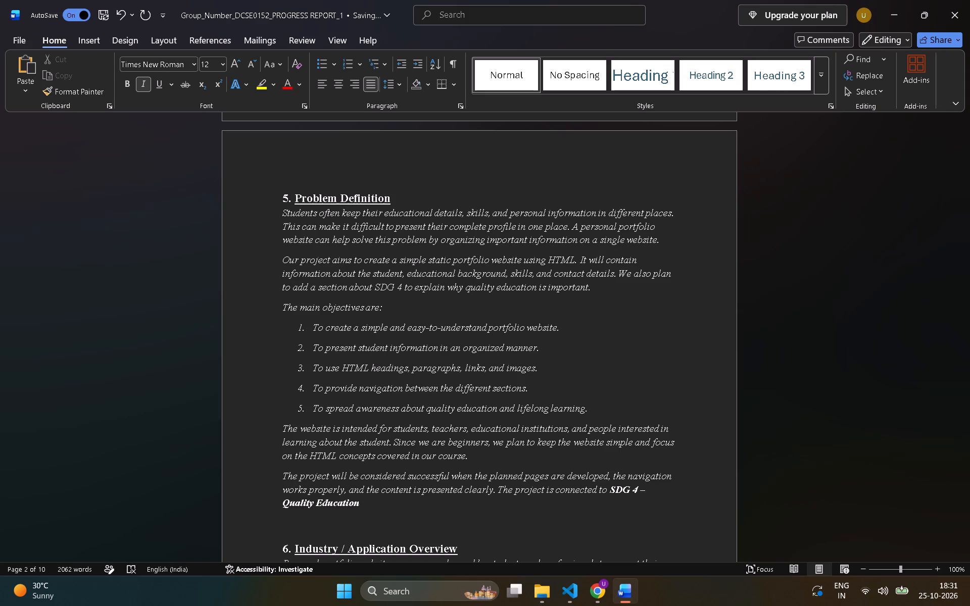
pyautogui.hscroll(1, 405, 350)
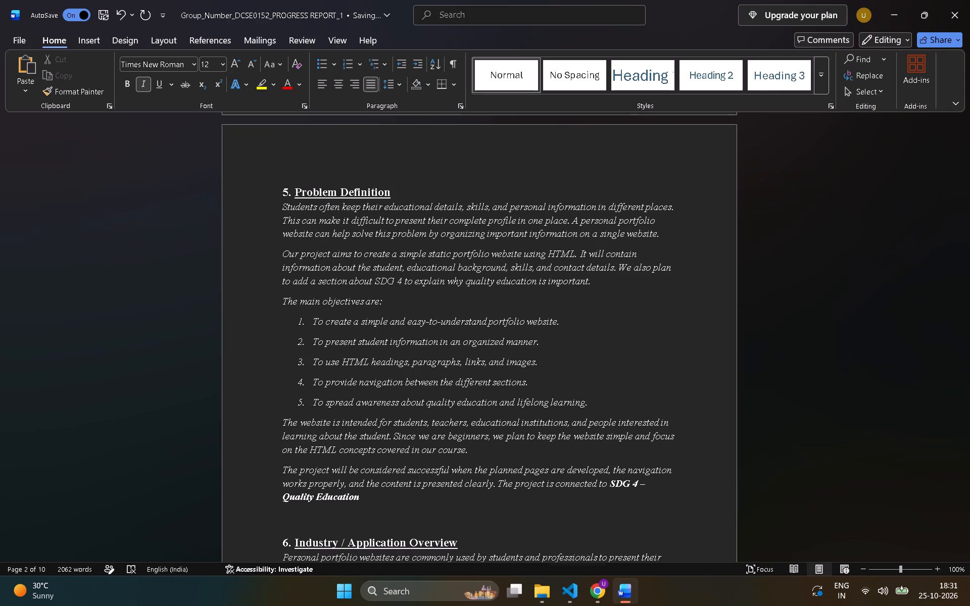
pyautogui.hscroll(1, 405, 350)
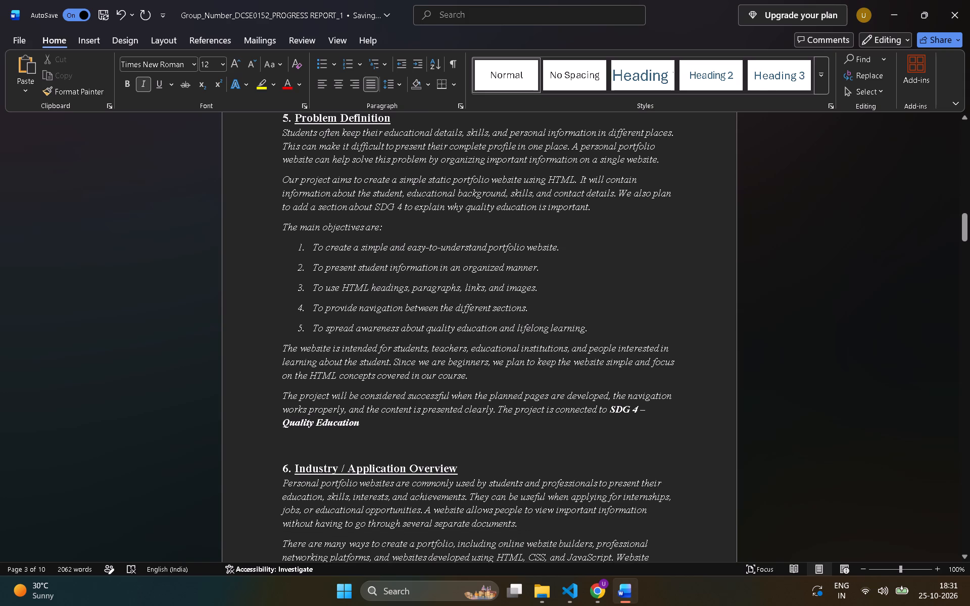
# Delete "The project will be considered successful when" from the last Problem Definition paragraph, keeping the remaining text as its own paragraph.
pyautogui.scroll(-1, 592, 309)
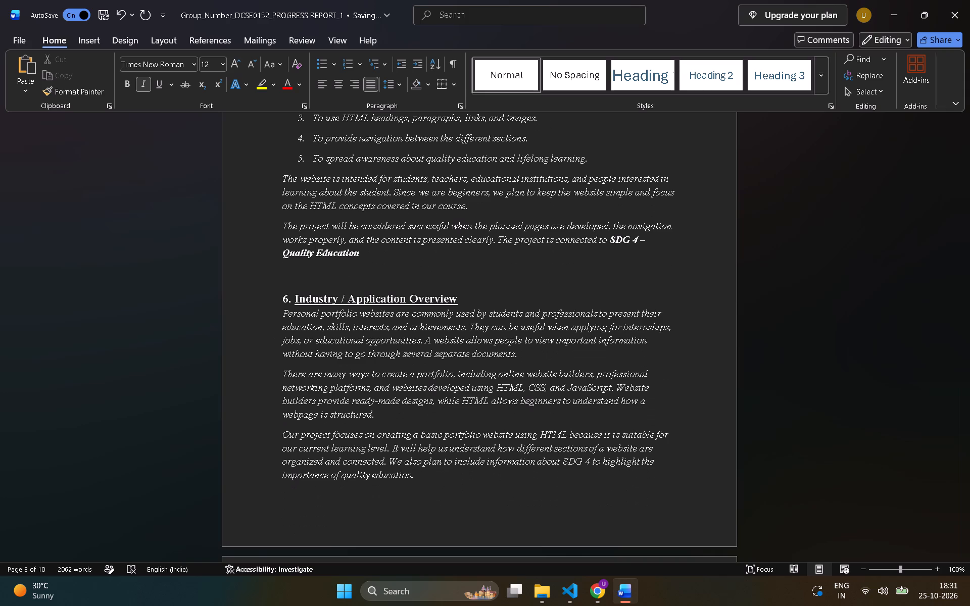
pyautogui.click(475, 227)
pyautogui.press('BackSpace')
pyautogui.press('BackSpace')
pyautogui.press('BackSpace')
pyautogui.press('BackSpace')
pyautogui.press('BackSpace')
pyautogui.press('BackSpace')
pyautogui.press('BackSpace')
pyautogui.press('BackSpace')
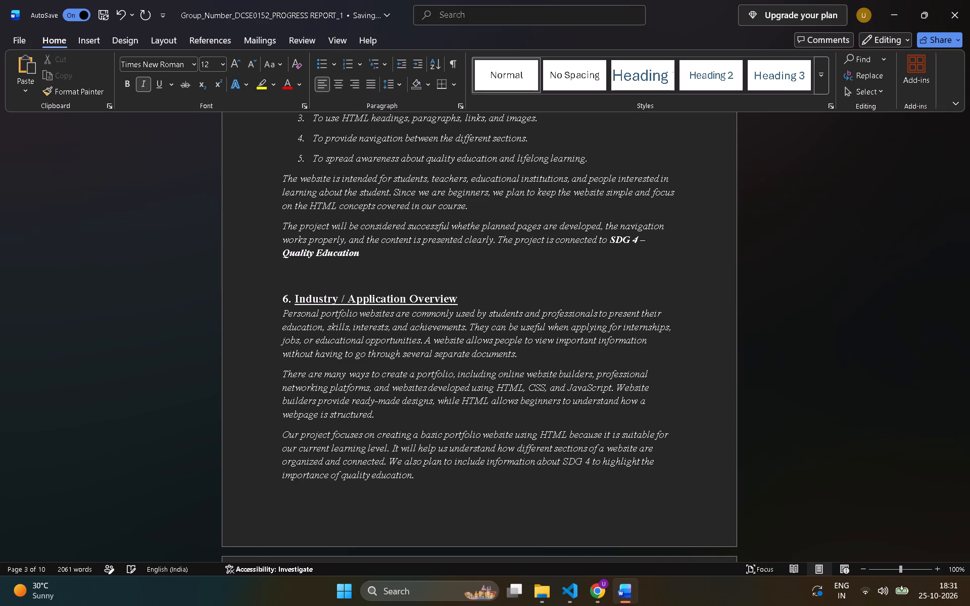
pyautogui.press('BackSpace')
pyautogui.press('BackSpace')
pyautogui.press('BackSpace')
pyautogui.press('BackSpace')
pyautogui.press('BackSpace')
pyautogui.press('BackSpace')
pyautogui.press('BackSpace')
pyautogui.press('BackSpace')
pyautogui.press('BackSpace')
pyautogui.press('BackSpace')
pyautogui.press('BackSpace')
pyautogui.press('BackSpace')
pyautogui.press('BackSpace')
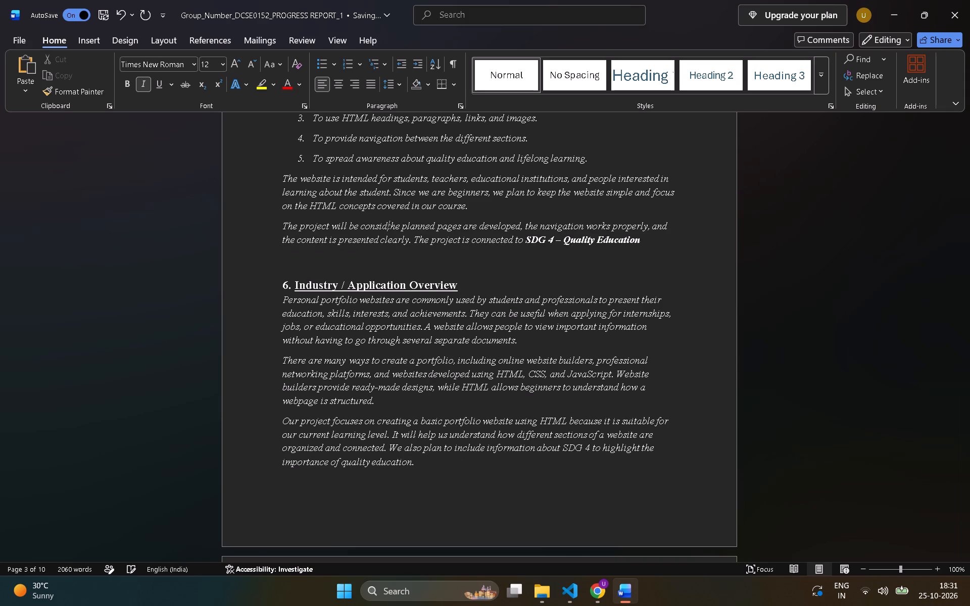
pyautogui.press('BackSpace')
pyautogui.press('BackSpace')
pyautogui.press('BackSpace')
pyautogui.press('BackSpace')
pyautogui.press('BackSpace')
pyautogui.press('BackSpace')
pyautogui.press('BackSpace')
pyautogui.press('BackSpace')
pyautogui.press('BackSpace')
pyautogui.press('BackSpace')
pyautogui.press('BackSpace')
pyautogui.press('BackSpace')
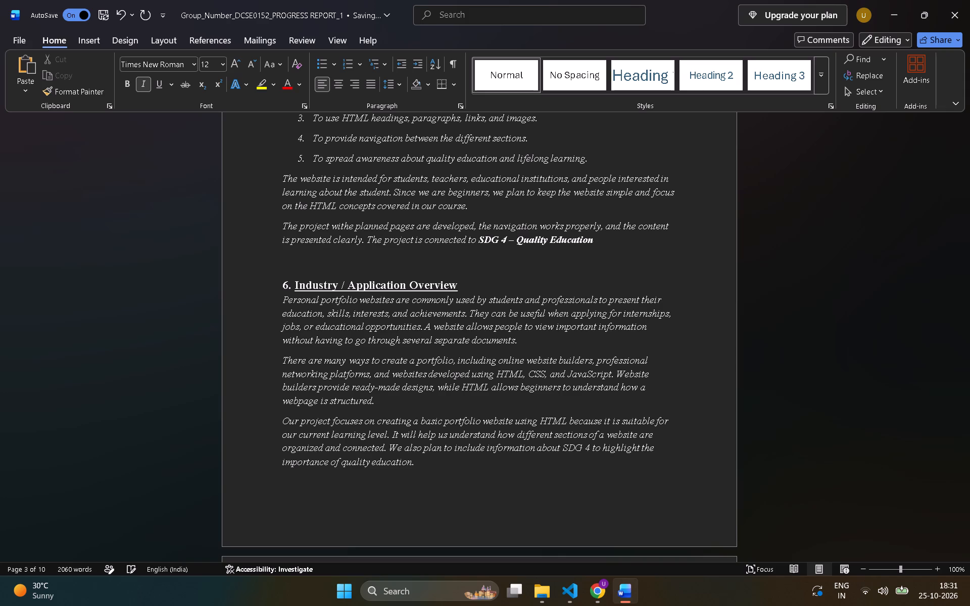
pyautogui.press('BackSpace')
pyautogui.press('BackSpace')
pyautogui.press('BackSpace')
pyautogui.press('BackSpace')
pyautogui.press('BackSpace')
pyautogui.press('BackSpace')
pyautogui.press('BackSpace')
pyautogui.press('BackSpace')
pyautogui.press('BackSpace')
pyautogui.press('BackSpace')
pyautogui.press('BackSpace')
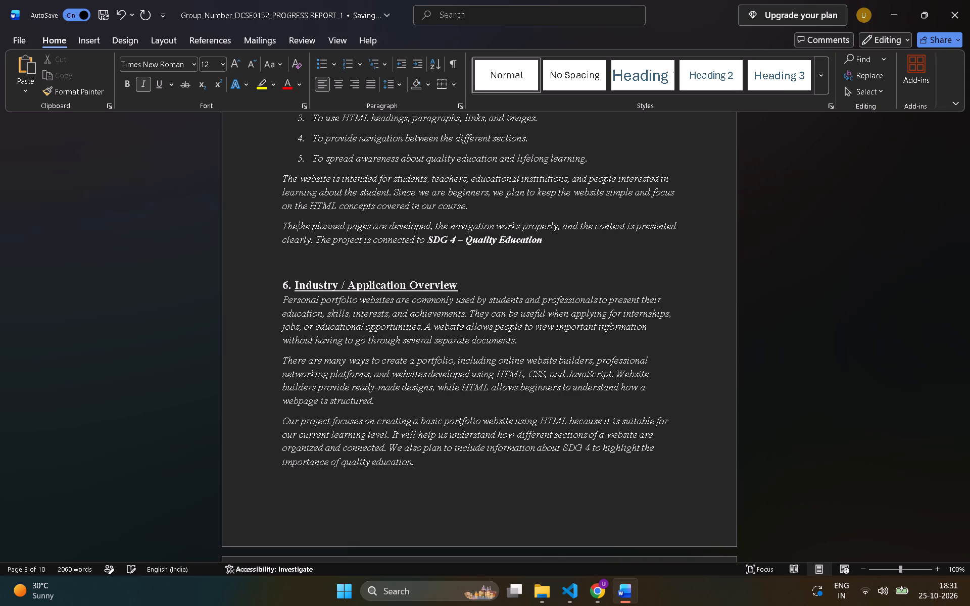
pyautogui.press('BackSpace')
pyautogui.press('BackSpace')
pyautogui.press('BackSpace')
pyautogui.press('BackSpace')
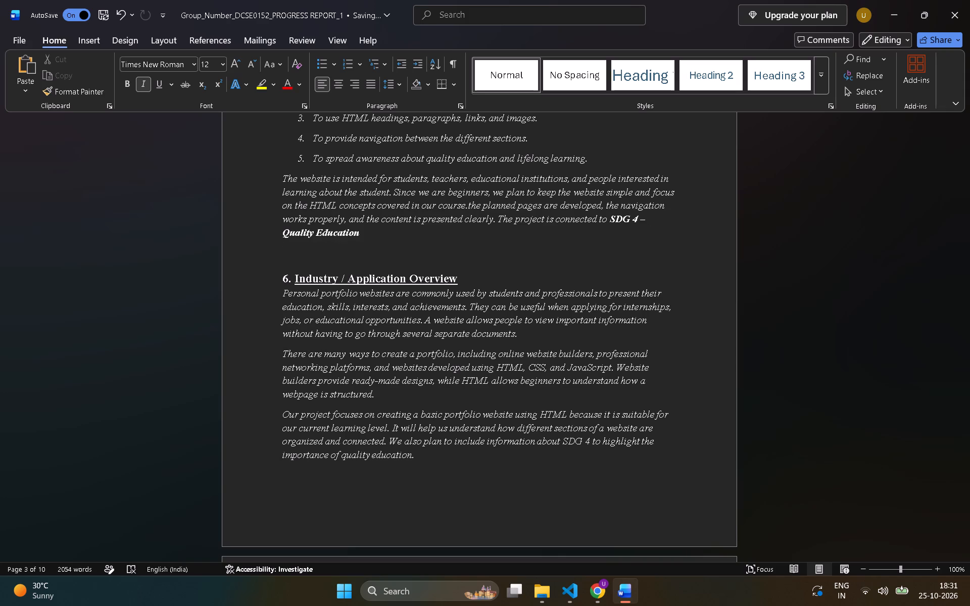
pyautogui.hotkey('ctrl', 'z')
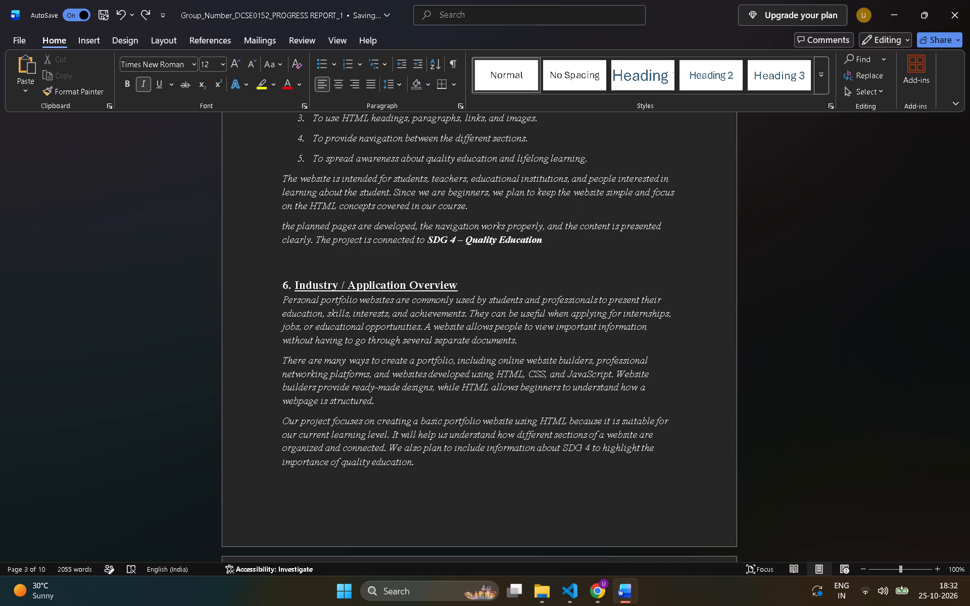
# Capitalise the first word of that paragraph so it begins "The planned pages are developed".
pyautogui.press('Right')
pyautogui.press('BackSpace')
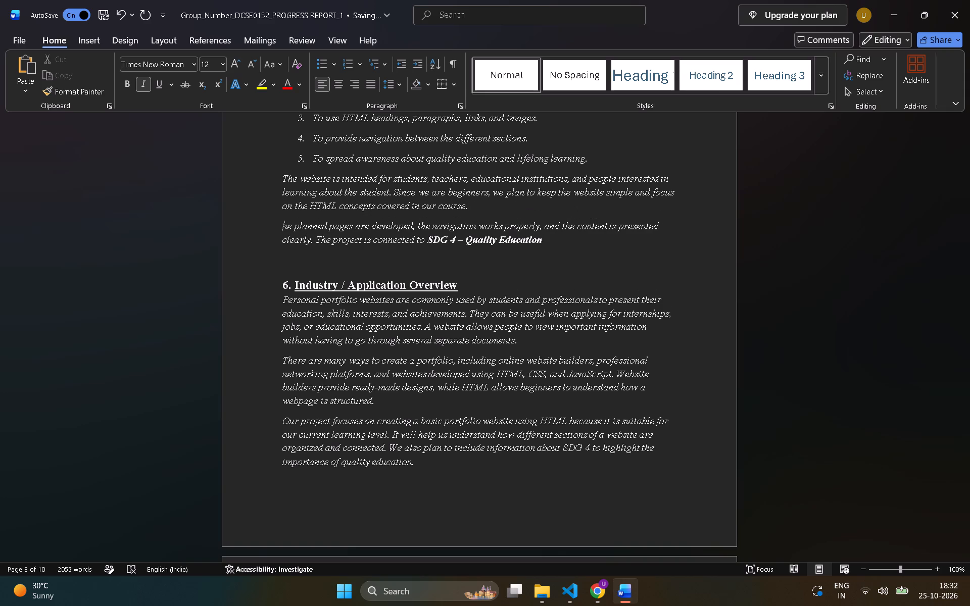
pyautogui.press('t')
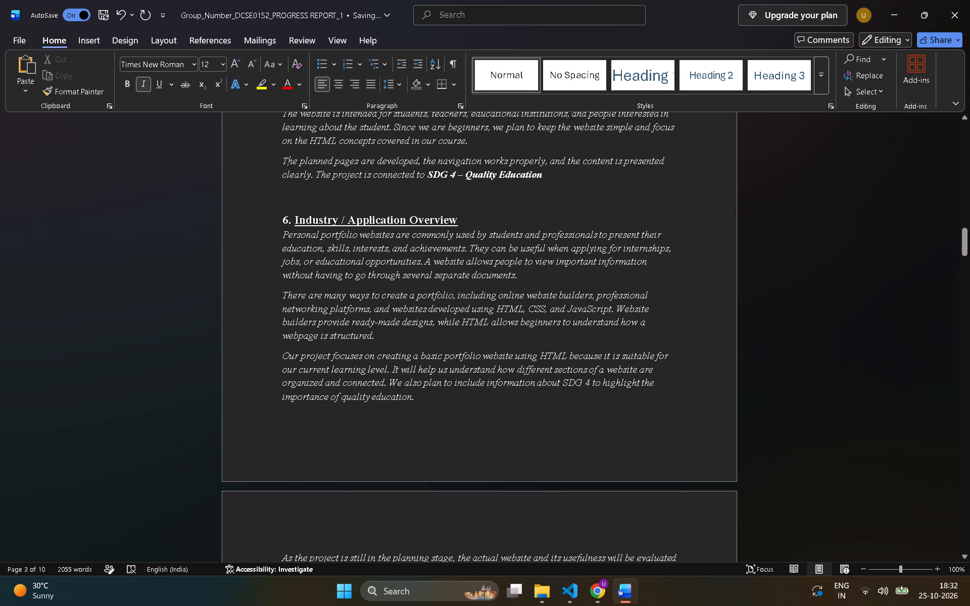
# Delete "plan to" from the Industry / Application Overview sentence about including information about SDG 4.
pyautogui.click(453, 384)
pyautogui.press('BackSpace')
pyautogui.press('BackSpace')
pyautogui.press('BackSpace')
pyautogui.press('BackSpace')
pyautogui.press('BackSpace')
pyautogui.press('BackSpace')
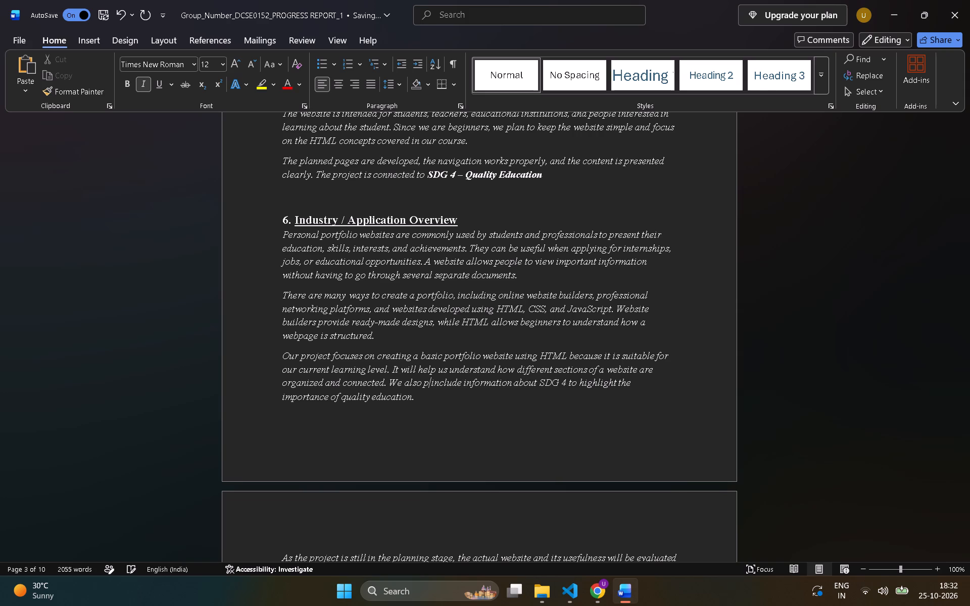
pyautogui.press('BackSpace')
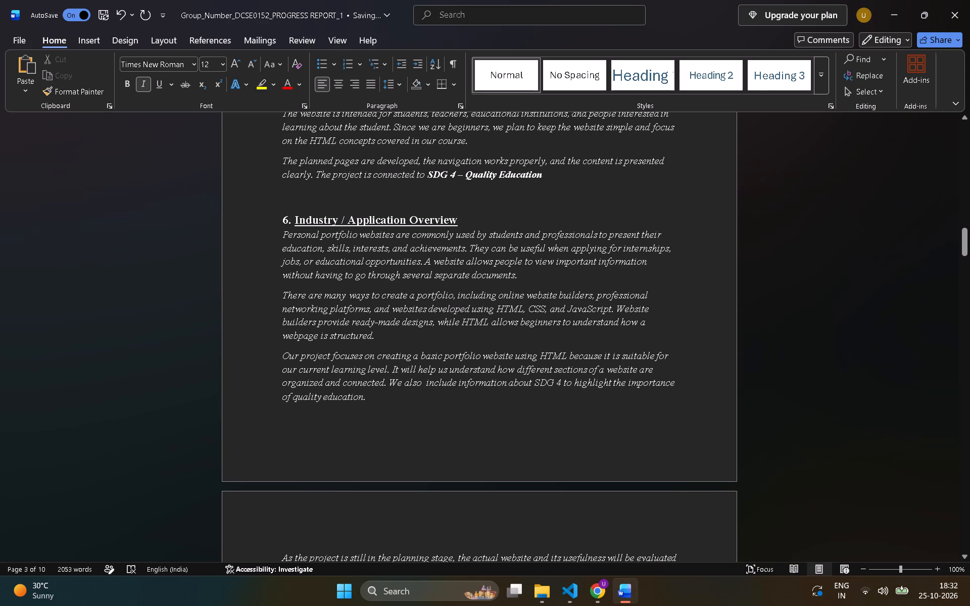
# Delete "As the project is still in the planning stage" from the section's closing sentence and join the remaining text to the preceding paragraph.
pyautogui.scroll(-2, 441, 365)
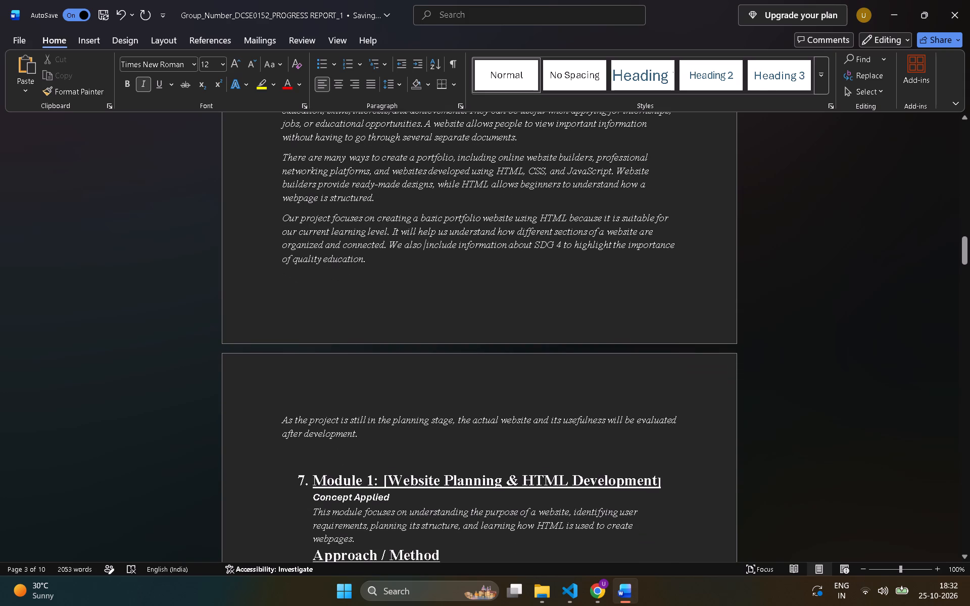
pyautogui.scroll(-1, 441, 365)
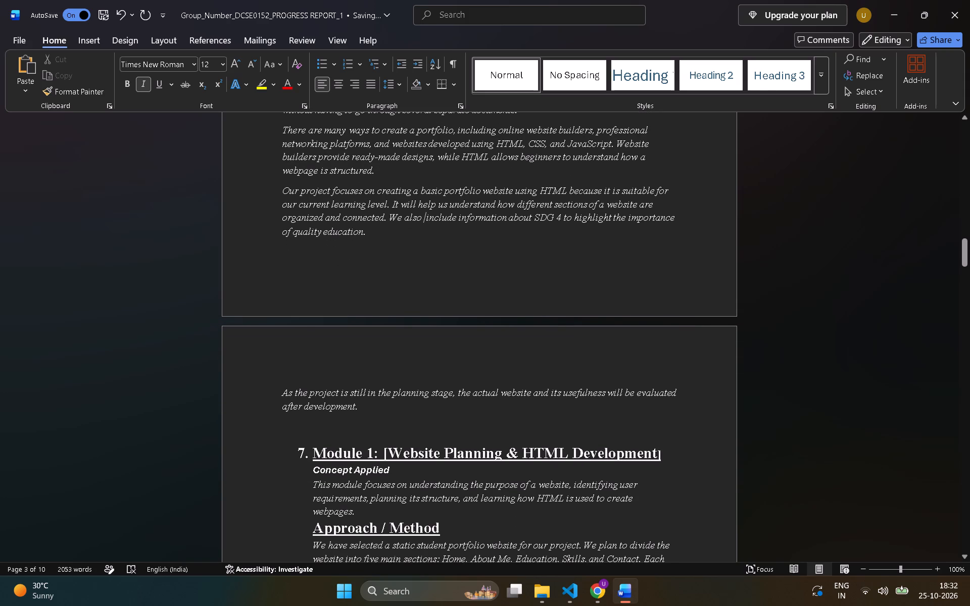
pyautogui.click(454, 397)
pyautogui.click(454, 397)
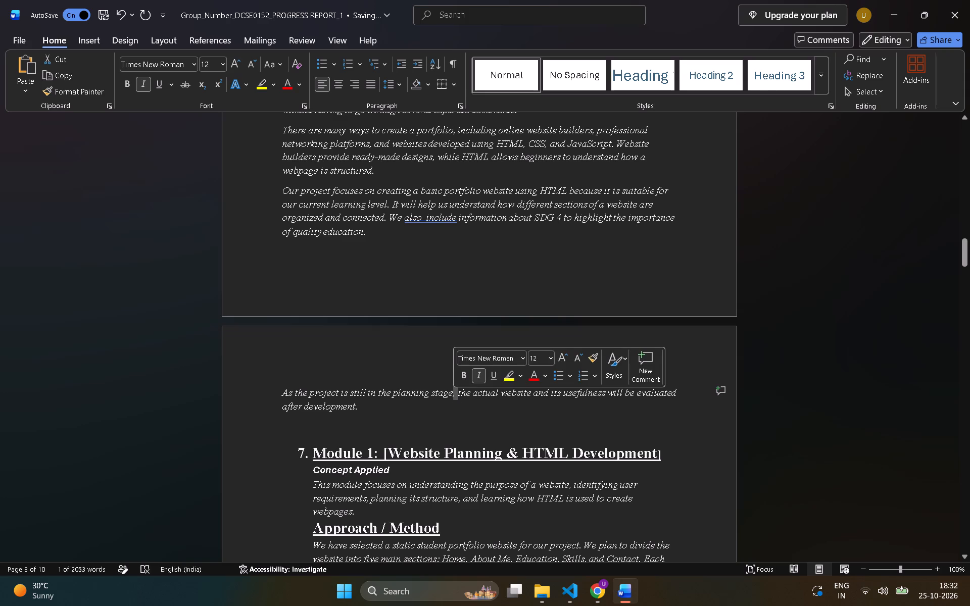
pyautogui.click(452, 394)
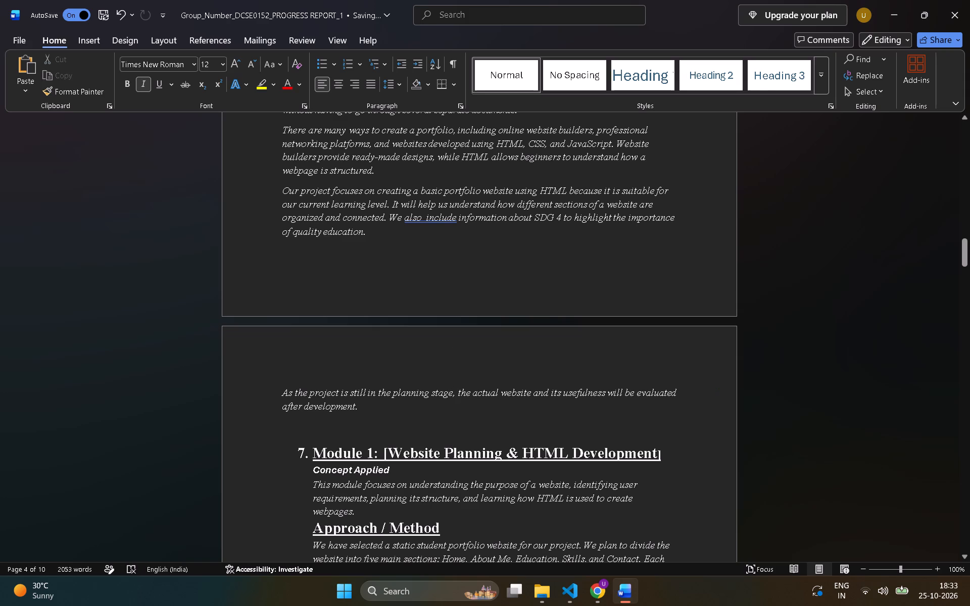
pyautogui.press('Right')
pyautogui.press('BackSpace')
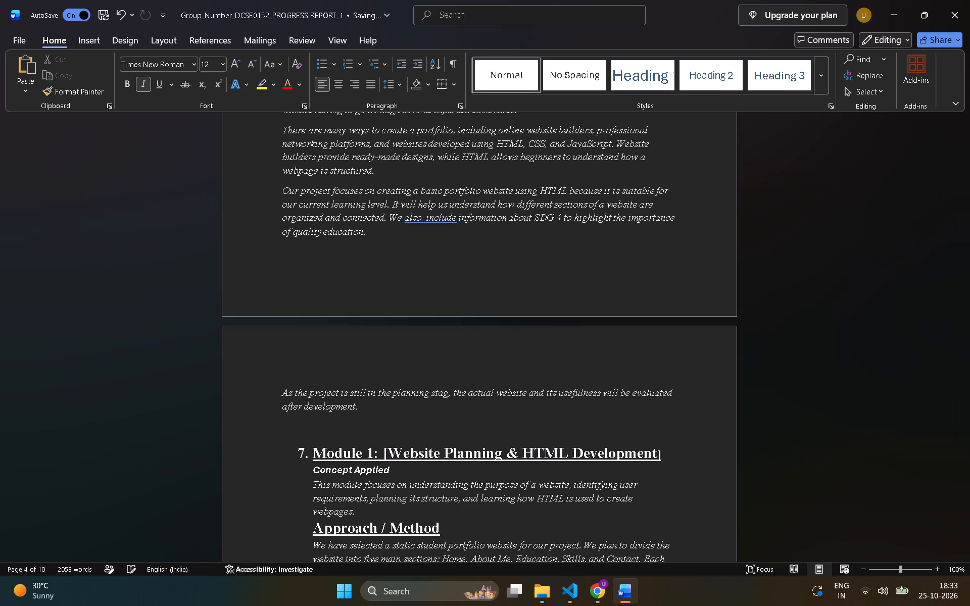
pyautogui.press('BackSpace')
pyautogui.press('BackSpace')
pyautogui.press('BackSpace')
pyautogui.press('BackSpace')
pyautogui.press('BackSpace')
pyautogui.press('BackSpace')
pyautogui.press('BackSpace')
pyautogui.press('BackSpace')
pyautogui.press('BackSpace')
pyautogui.press('BackSpace')
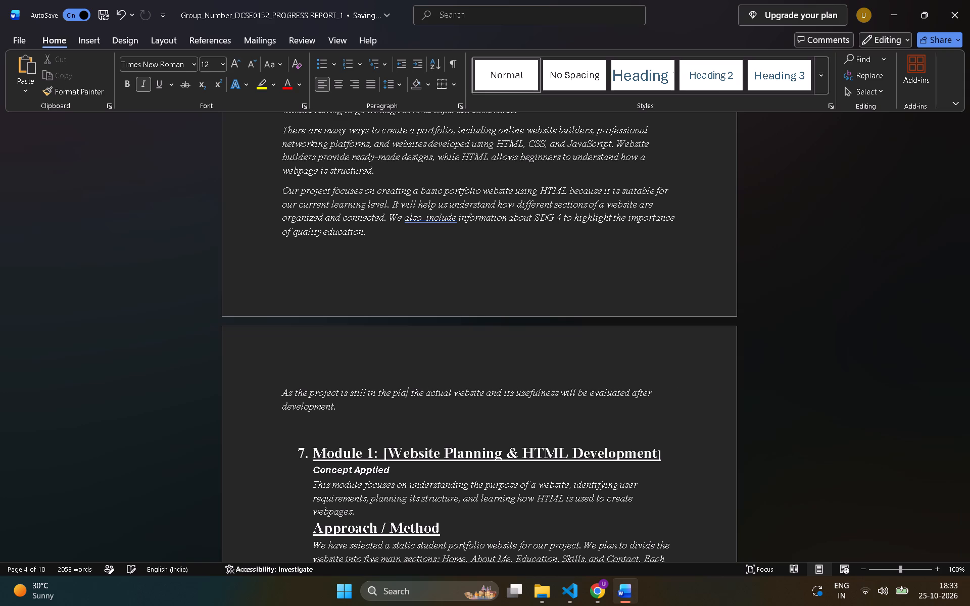
pyautogui.press('BackSpace')
pyautogui.press('BackSpace')
pyautogui.press('BackSpace')
pyautogui.press('BackSpace')
pyautogui.press('BackSpace')
pyautogui.press('BackSpace')
pyautogui.press('BackSpace')
pyautogui.press('BackSpace')
pyautogui.press('BackSpace')
pyautogui.press('BackSpace')
pyautogui.press('BackSpace')
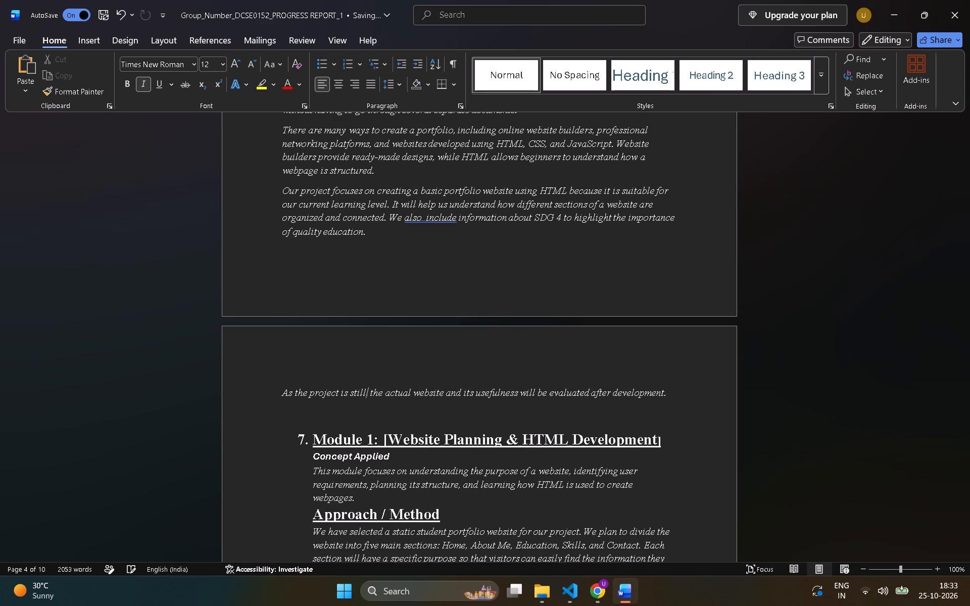
pyautogui.press('BackSpace')
pyautogui.press('BackSpace')
pyautogui.press('BackSpace')
pyautogui.press('BackSpace')
pyautogui.press('BackSpace')
pyautogui.press('BackSpace')
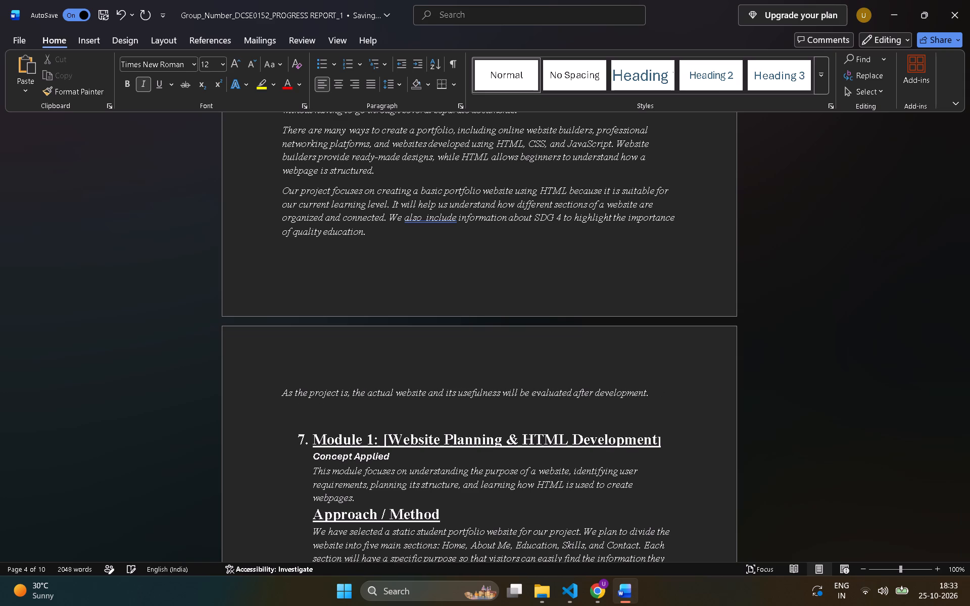
pyautogui.press('BackSpace')
pyautogui.press('BackSpace')
pyautogui.press('BackSpace')
pyautogui.press('BackSpace')
pyautogui.press('BackSpace')
pyautogui.press('BackSpace')
pyautogui.press('BackSpace')
pyautogui.press('BackSpace')
pyautogui.press('BackSpace')
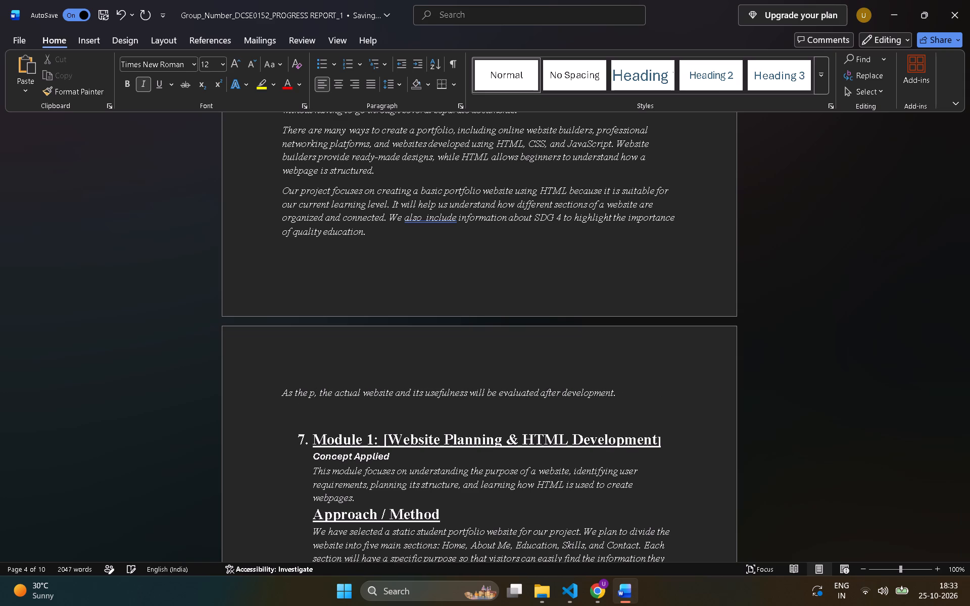
pyautogui.press('BackSpace')
pyautogui.press('BackSpace')
pyautogui.press('BackSpace')
pyautogui.press('BackSpace')
pyautogui.press('BackSpace')
pyautogui.press('BackSpace')
pyautogui.press('BackSpace')
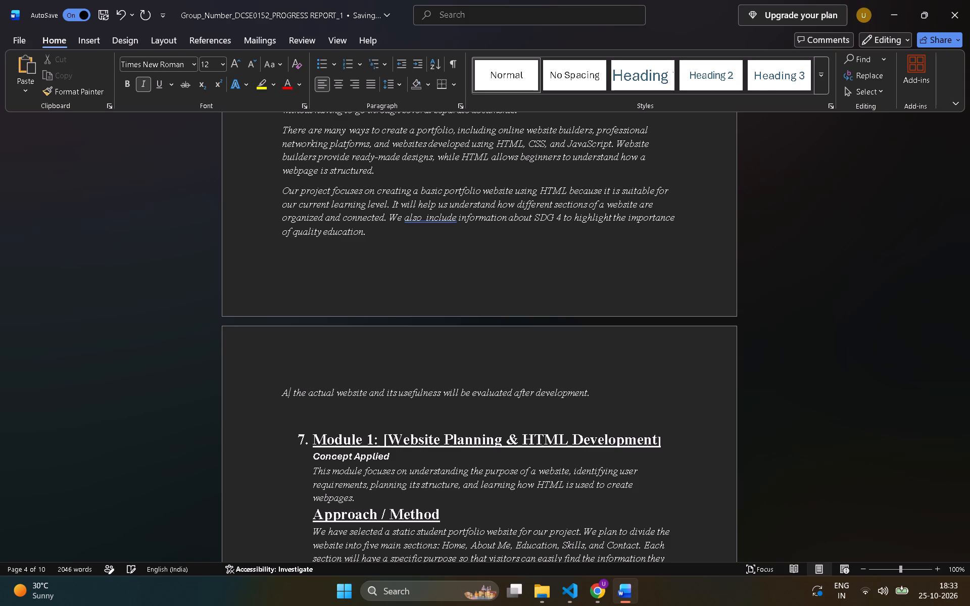
pyautogui.press('BackSpace')
pyautogui.press('BackSpace')
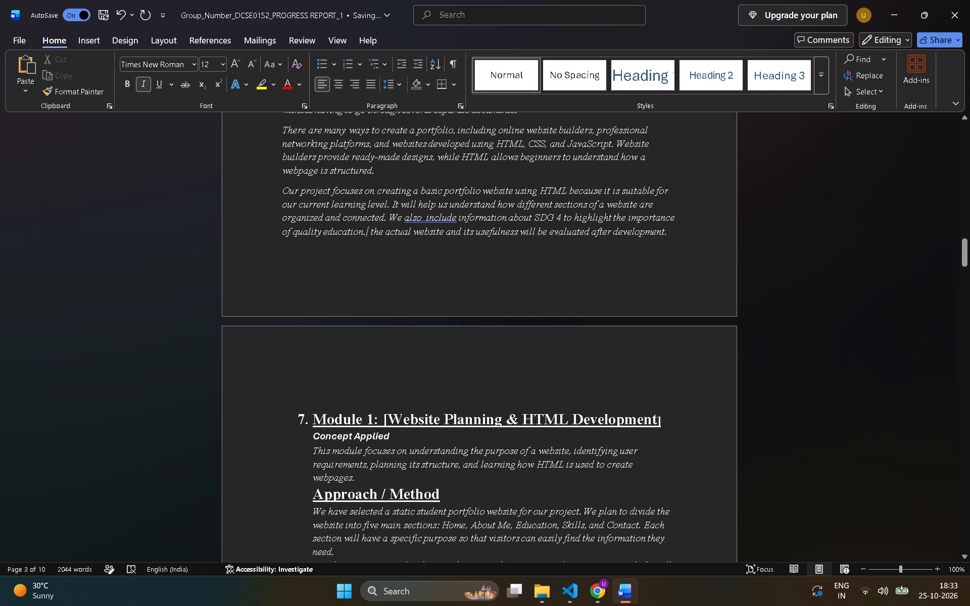
# Delete "after development" and the full stop from the end of the sentence about the website and its usefulness being evaluated.
pyautogui.click(664, 233)
pyautogui.press('BackSpace')
pyautogui.press('BackSpace')
pyautogui.press('BackSpace')
pyautogui.press('BackSpace')
pyautogui.press('BackSpace')
pyautogui.press('BackSpace')
pyautogui.press('BackSpace')
pyautogui.press('BackSpace')
pyautogui.press('BackSpace')
pyautogui.press('BackSpace')
pyautogui.press('BackSpace')
pyautogui.press('BackSpace')
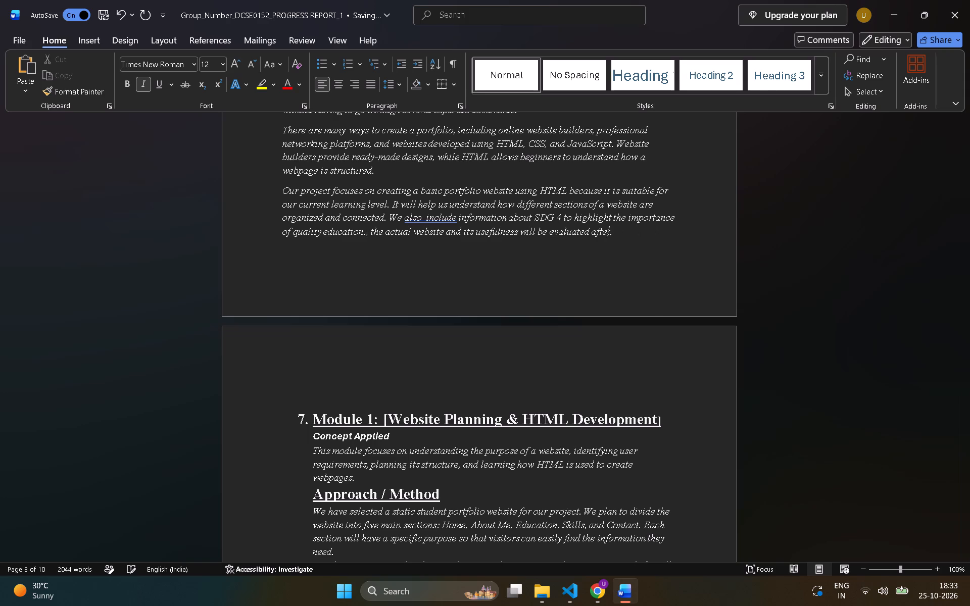
pyautogui.press('BackSpace')
pyautogui.press('BackSpace')
pyautogui.press('BackSpace')
pyautogui.press('BackSpace')
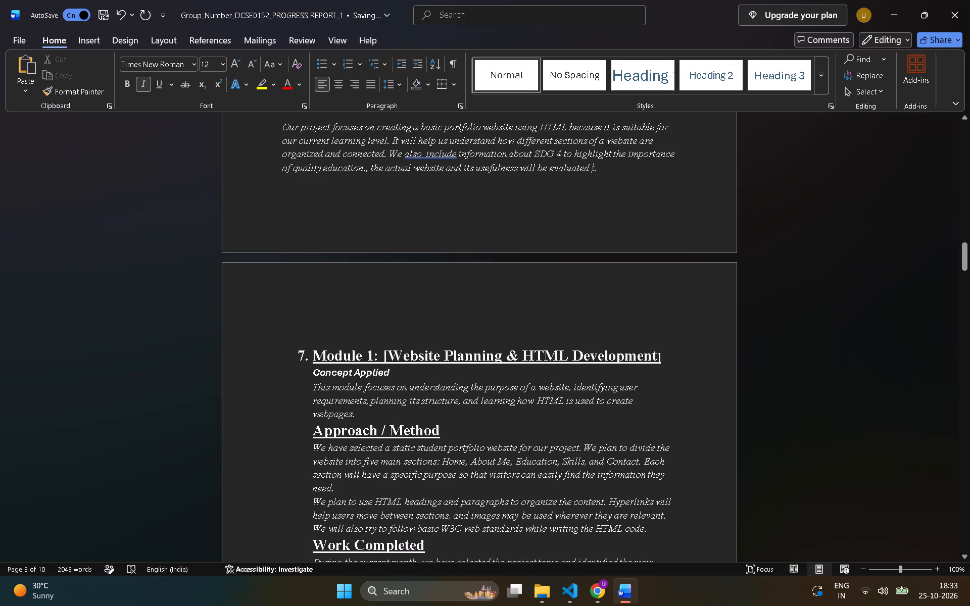
pyautogui.click(596, 171)
pyautogui.press('BackSpace')
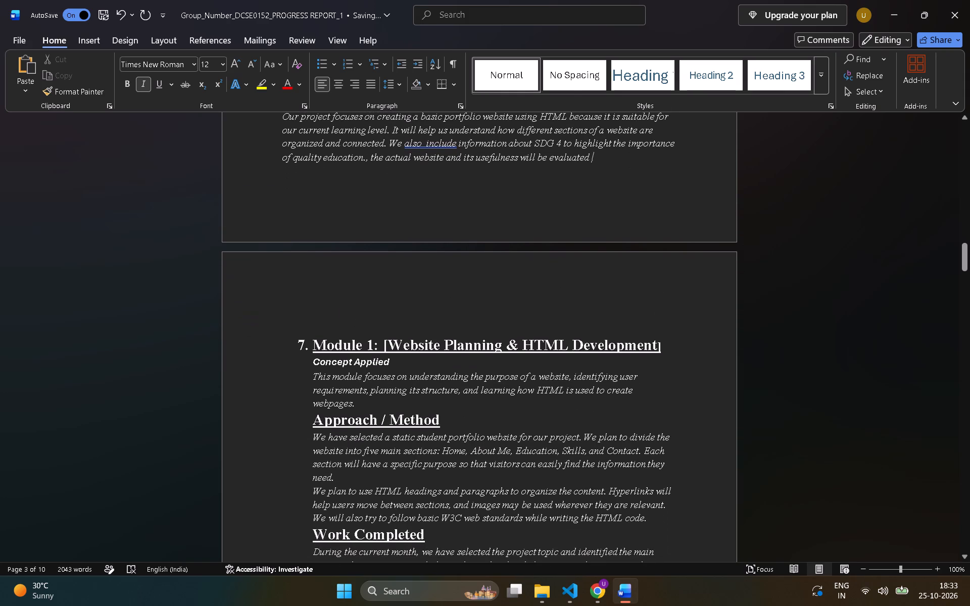
# Read through the Module 1 section on Website Planning & HTML Development for outdated planning-stage wording.
pyautogui.scroll(-1, 489, 284)
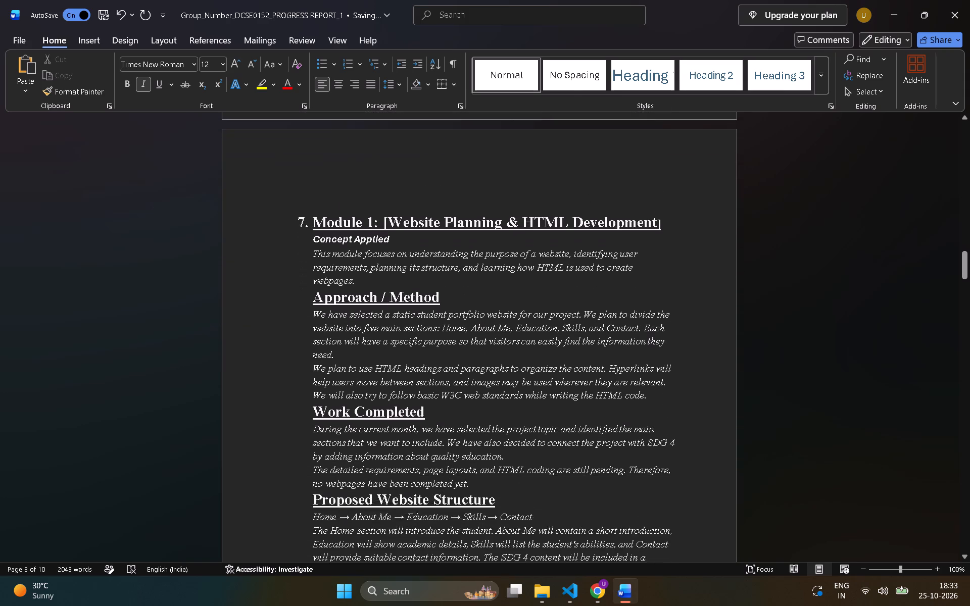
pyautogui.scroll(-1, 489, 284)
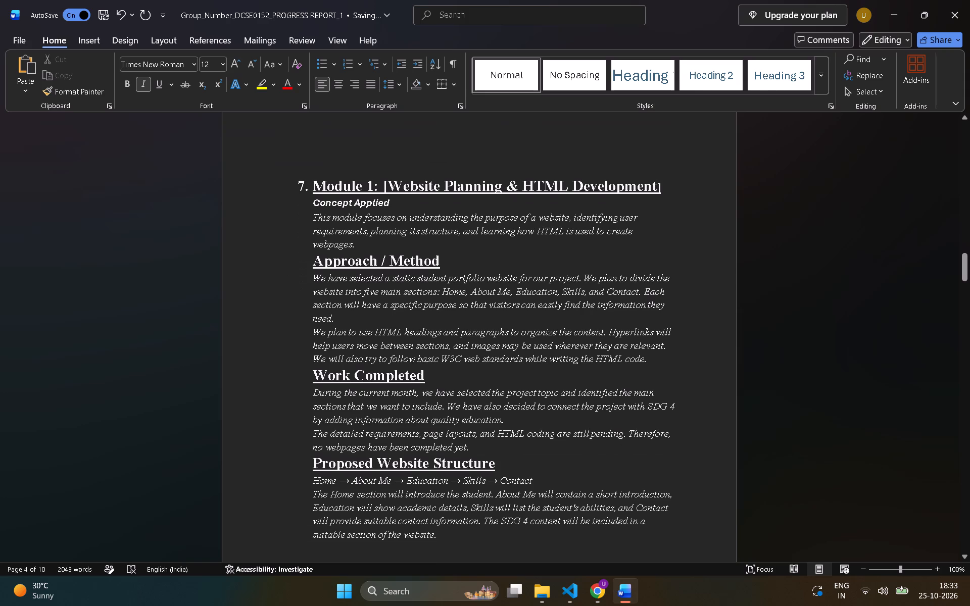
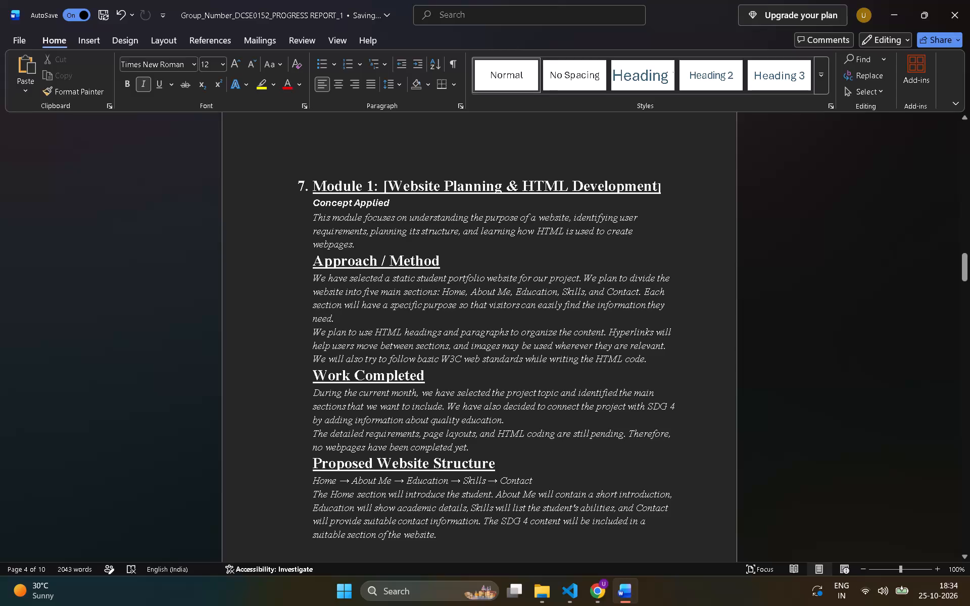
# Replace "still pending" with "done" in Module 1's Work Completed sentence about detailed requirements, page layouts and HTML coding.
pyautogui.click(623, 435)
pyautogui.press('BackSpace')
pyautogui.press('BackSpace')
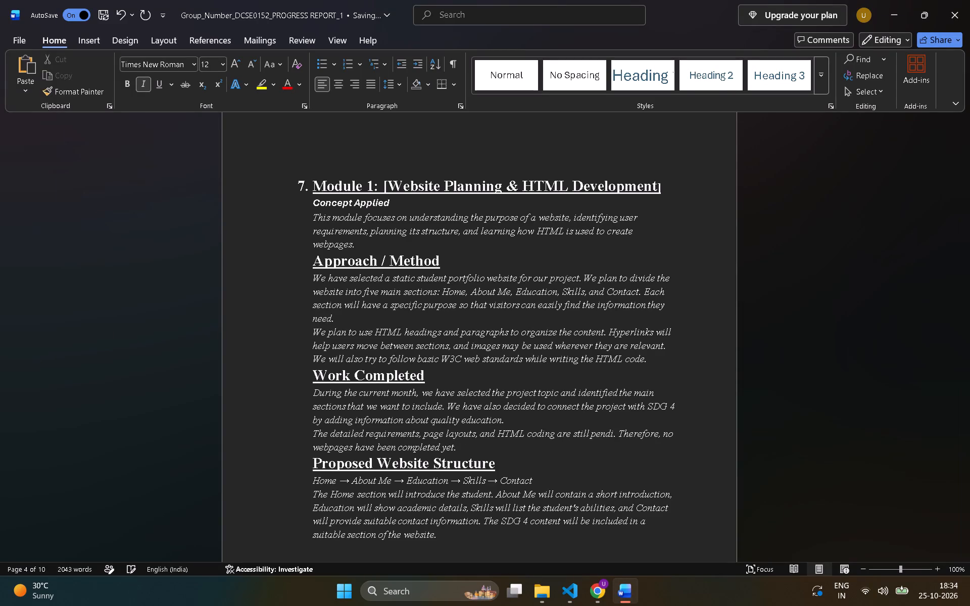
pyautogui.press('BackSpace')
pyautogui.press('BackSpace')
pyautogui.press('BackSpace')
pyautogui.press('BackSpace')
pyautogui.press('BackSpace')
pyautogui.press('BackSpace')
pyautogui.press('BackSpace')
pyautogui.press('BackSpace')
pyautogui.press('BackSpace')
pyautogui.press('BackSpace')
pyautogui.press('BackSpace')
pyautogui.write('done')
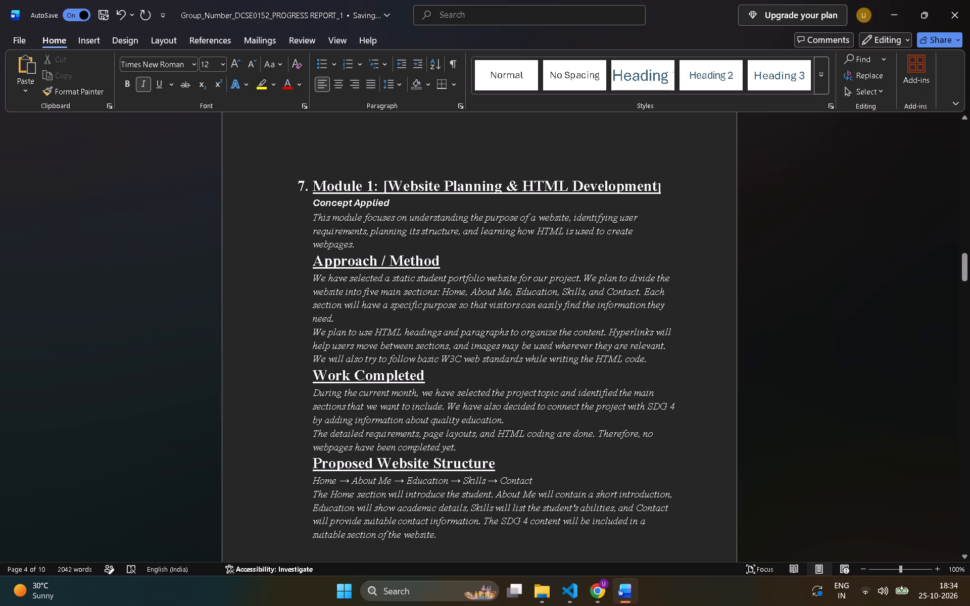
# Delete "no" before "webpages have been completed yet" in Module 1's Work Completed section.
pyautogui.click(458, 444)
pyautogui.click(654, 438)
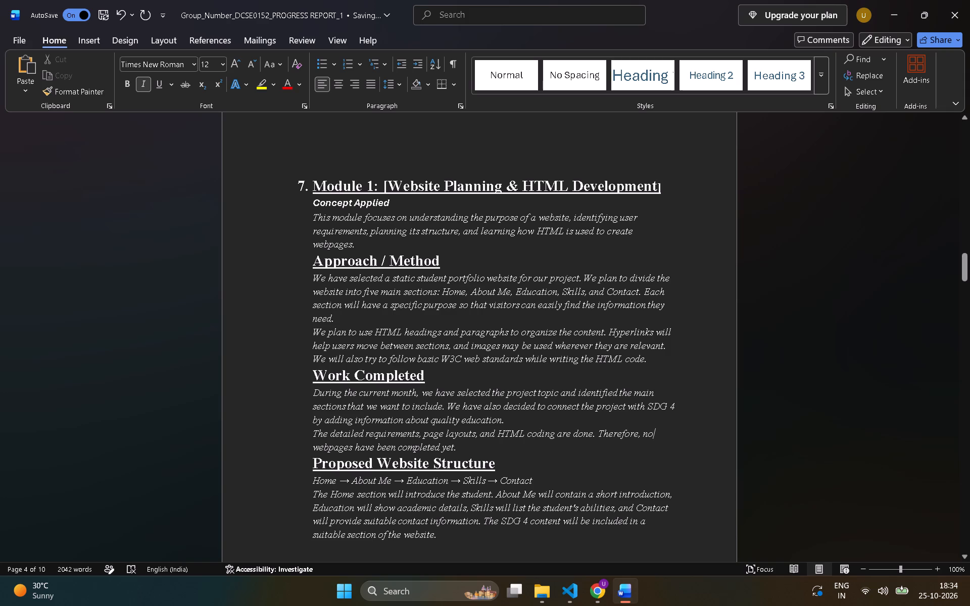
pyautogui.press('BackSpace')
pyautogui.press('BackSpace')
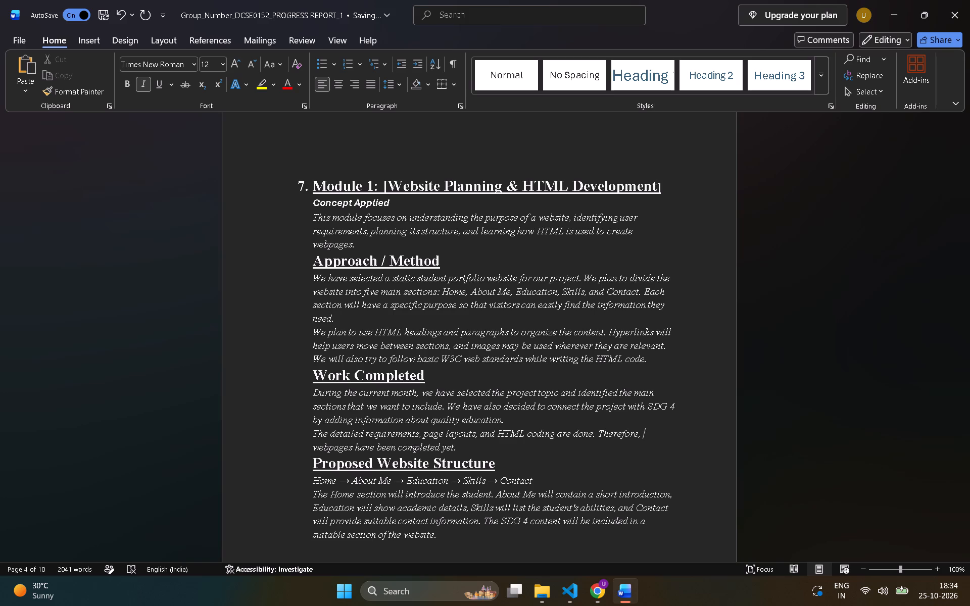
# Read through Module 1's Proposed Website Structure and Output / Evidence text down to Findings for outdated planning-stage wording.
pyautogui.scroll(-1, 578, 435)
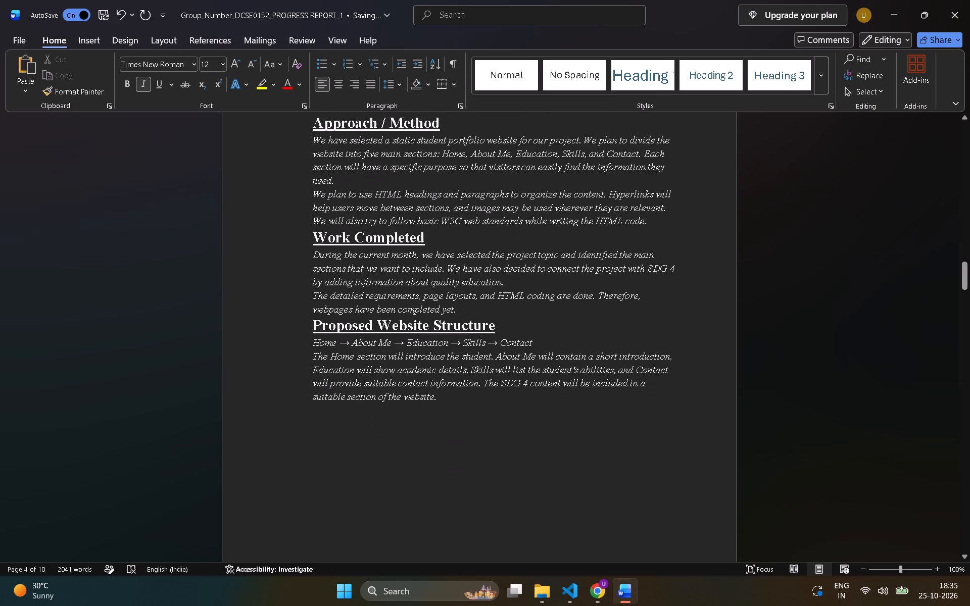
pyautogui.scroll(-1, 578, 435)
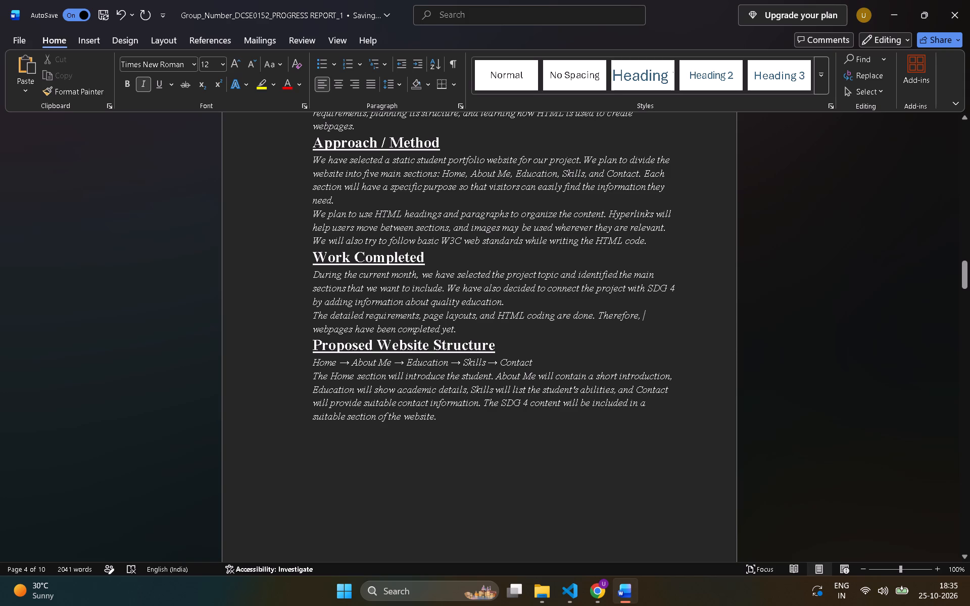
pyautogui.scroll(-1, 524, 447)
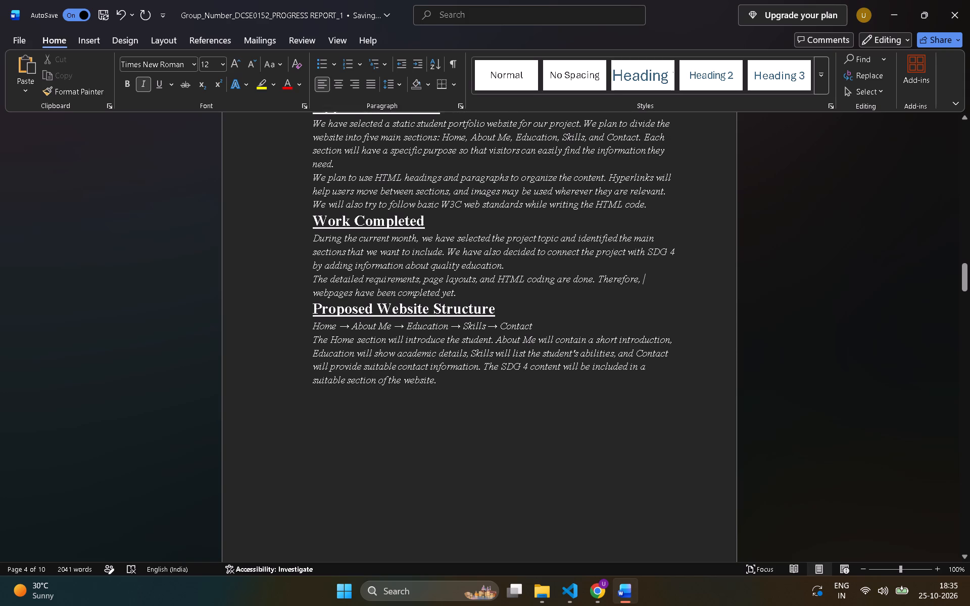
pyautogui.scroll(-1, 524, 447)
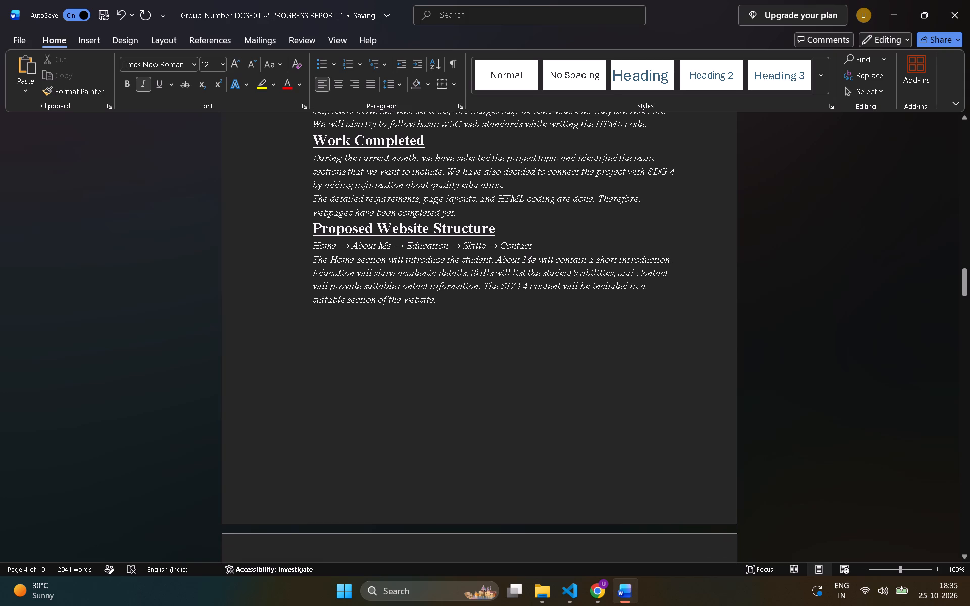
pyautogui.scroll(-1, 524, 447)
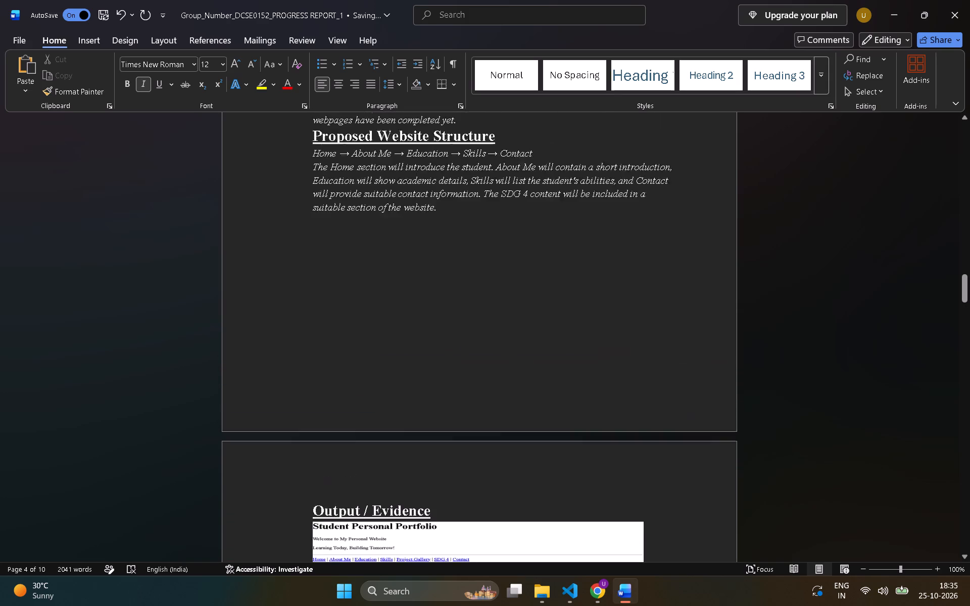
pyautogui.scroll(-2, 524, 447)
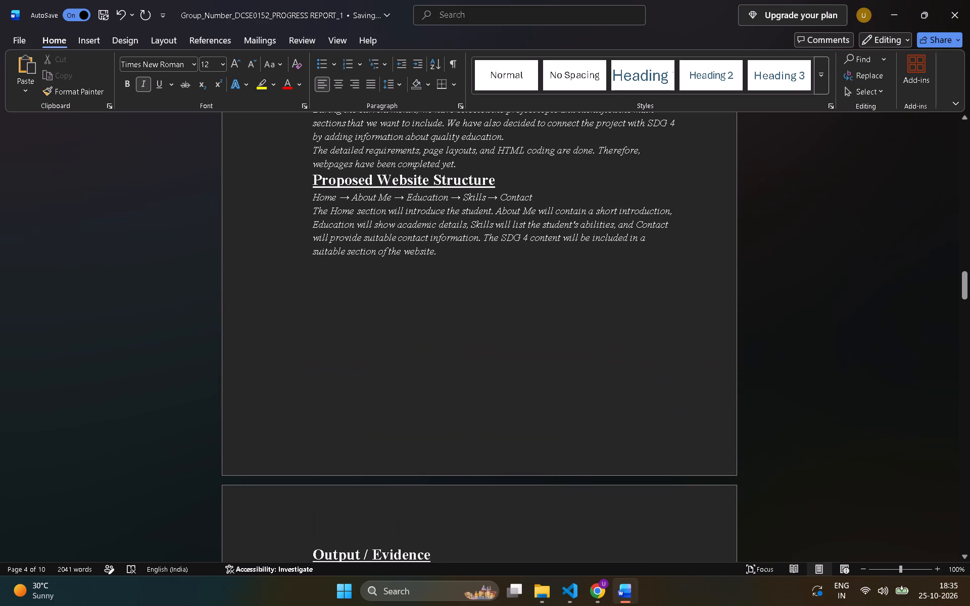
pyautogui.scroll(-1, 524, 447)
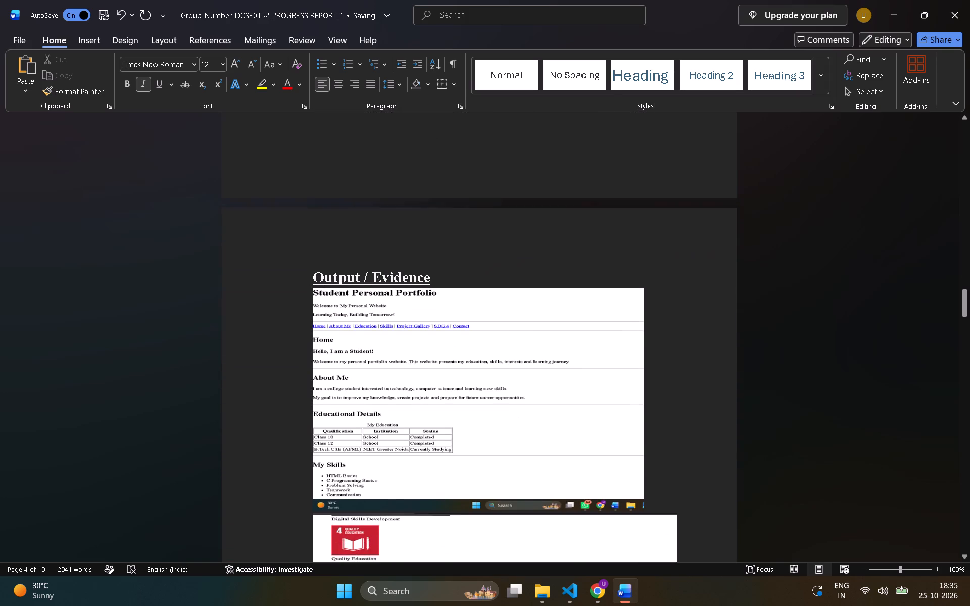
pyautogui.scroll(-1, 524, 447)
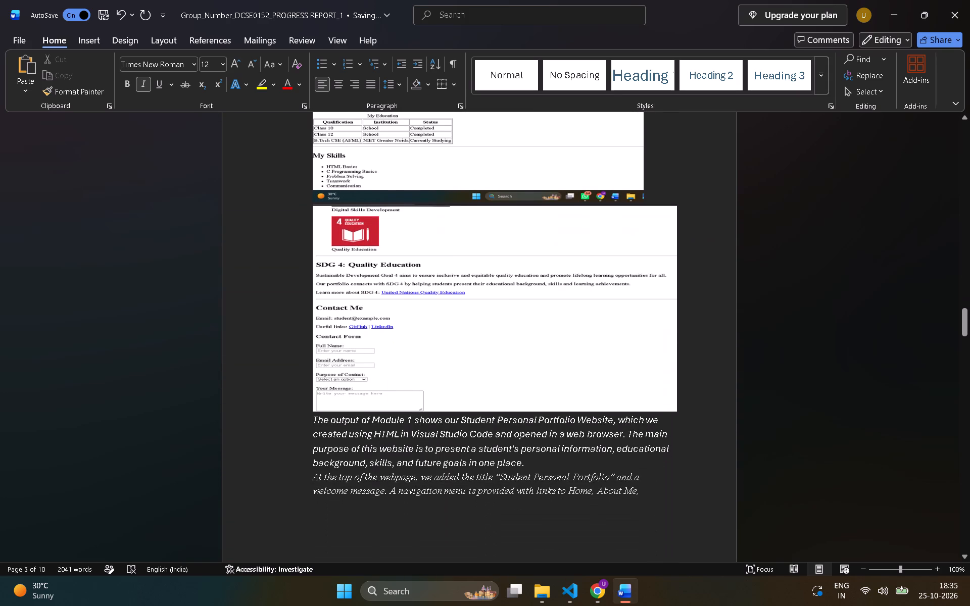
pyautogui.scroll(-1, 528, 440)
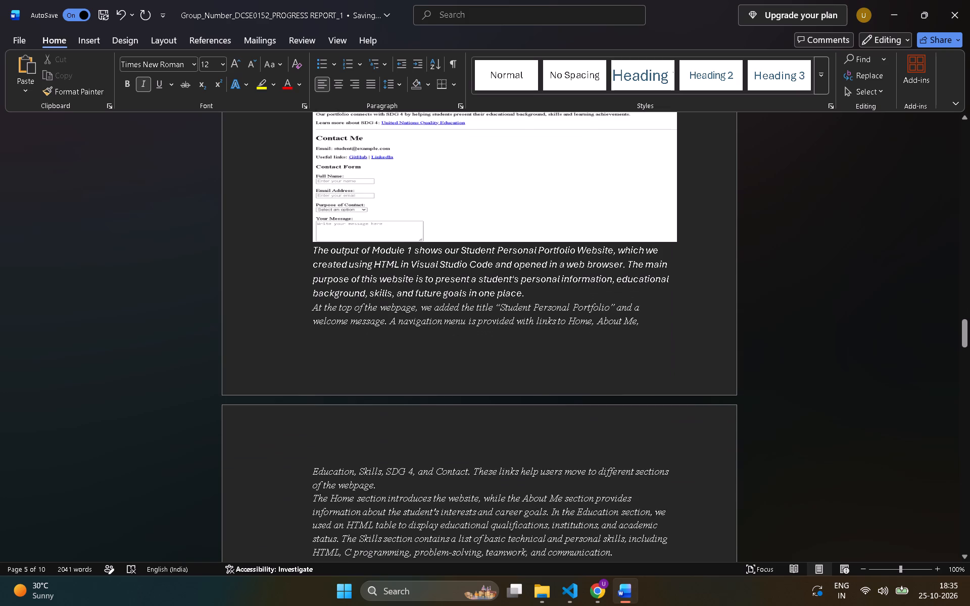
pyautogui.scroll(-2, 528, 440)
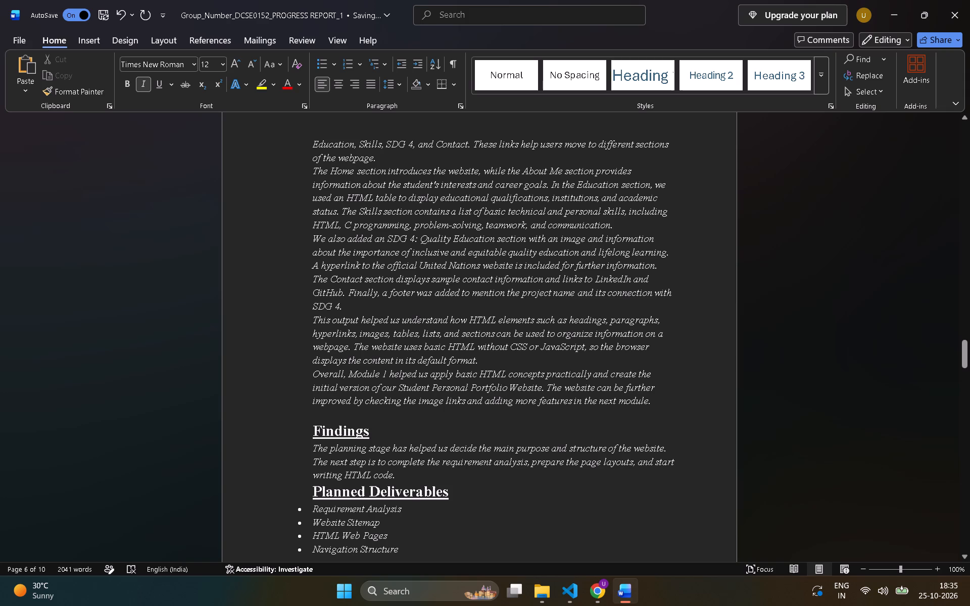
# Delete Module 1's Findings heading together with its text about the planning stage and the next step.
pyautogui.moveTo(314, 461); pyautogui.dragTo(380, 480)
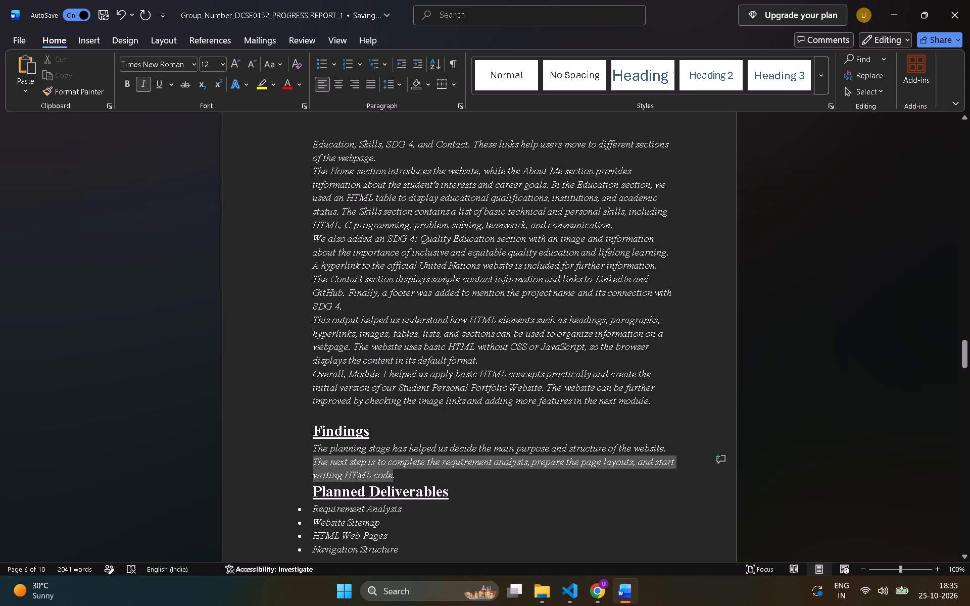
pyautogui.moveTo(380, 480); pyautogui.dragTo(397, 476)
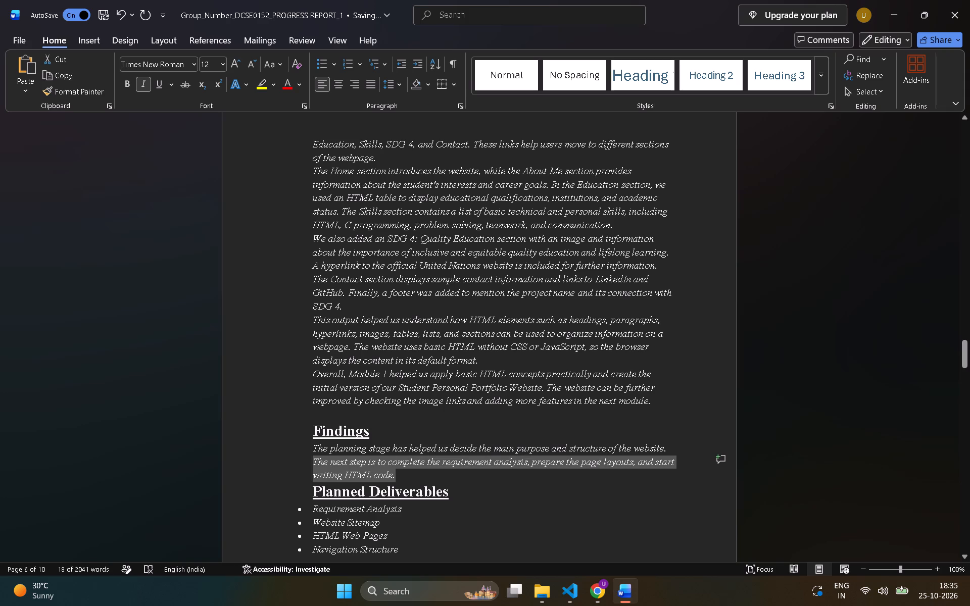
pyautogui.moveTo(312, 427); pyautogui.dragTo(386, 480)
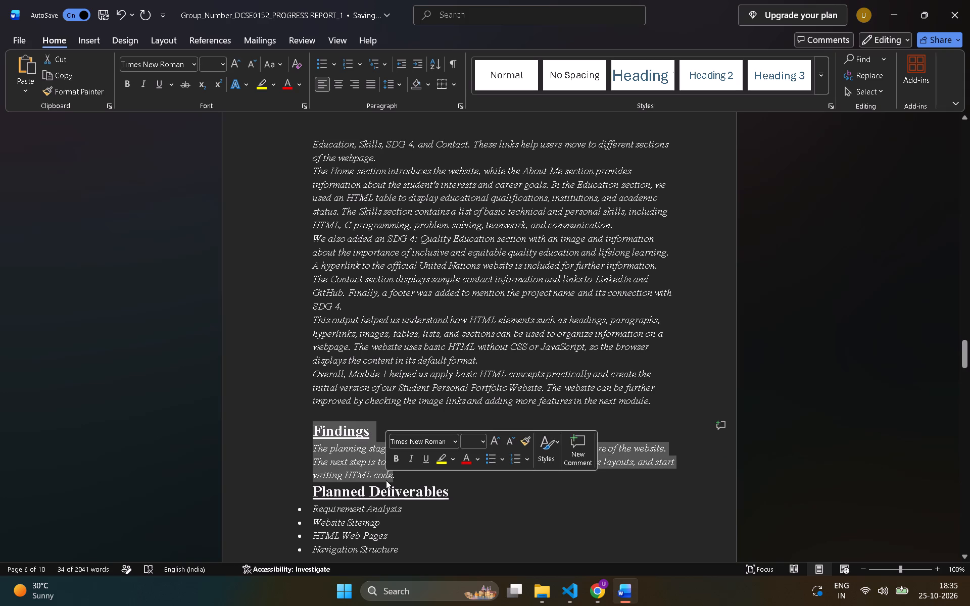
pyautogui.press('BackSpace')
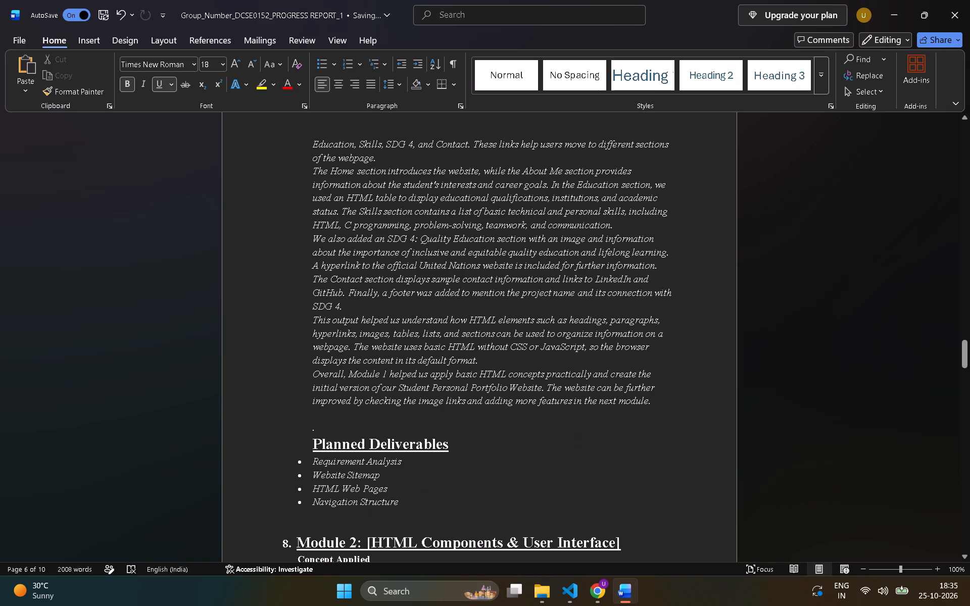
# Remove the stray full stop and the empty lines between Module 1's Overall paragraph and the Planned Deliverables heading.
pyautogui.hscroll(1, 381, 481)
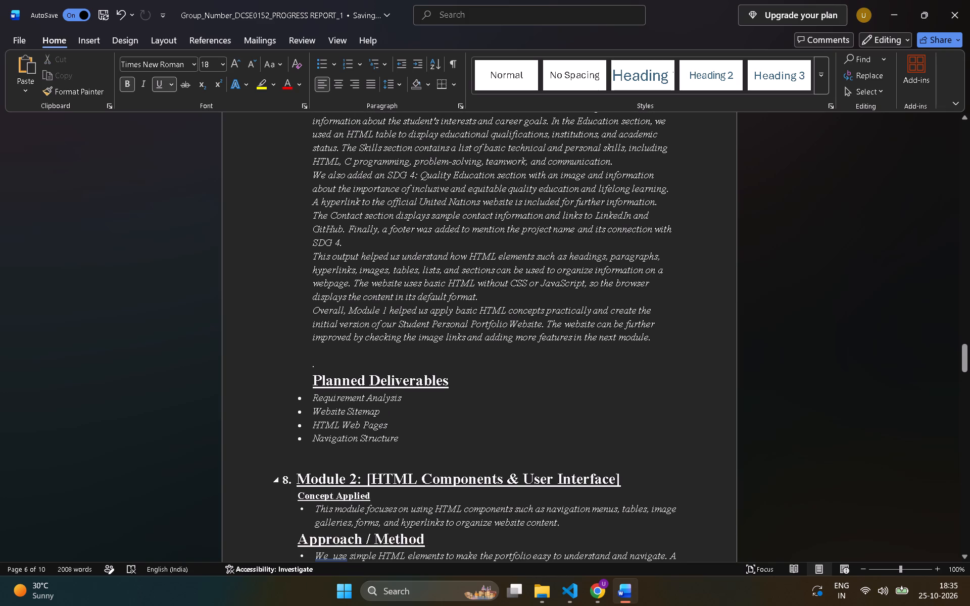
pyautogui.hscroll(2, 381, 481)
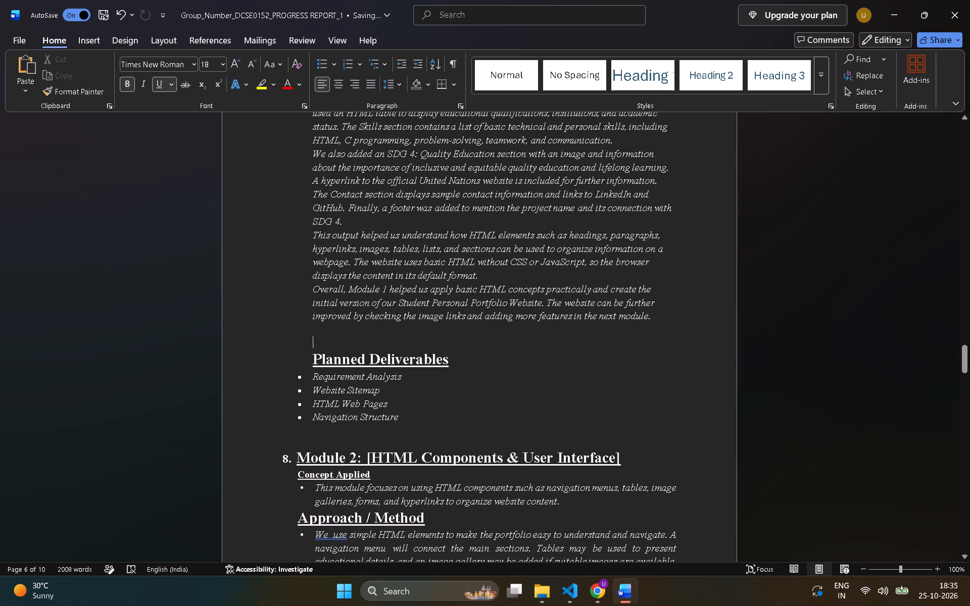
pyautogui.hscroll(1, 381, 481)
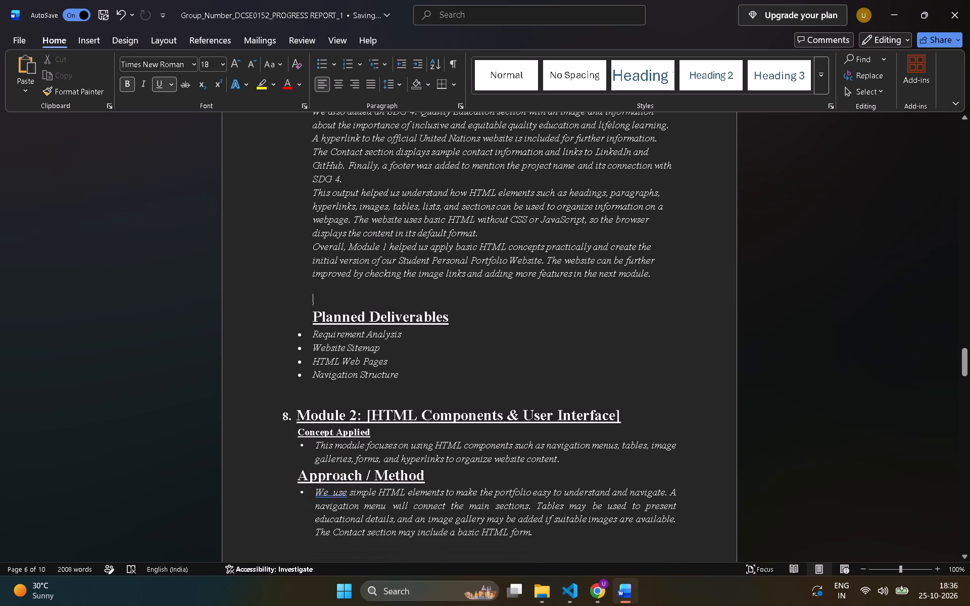
pyautogui.hscroll(2, 381, 481)
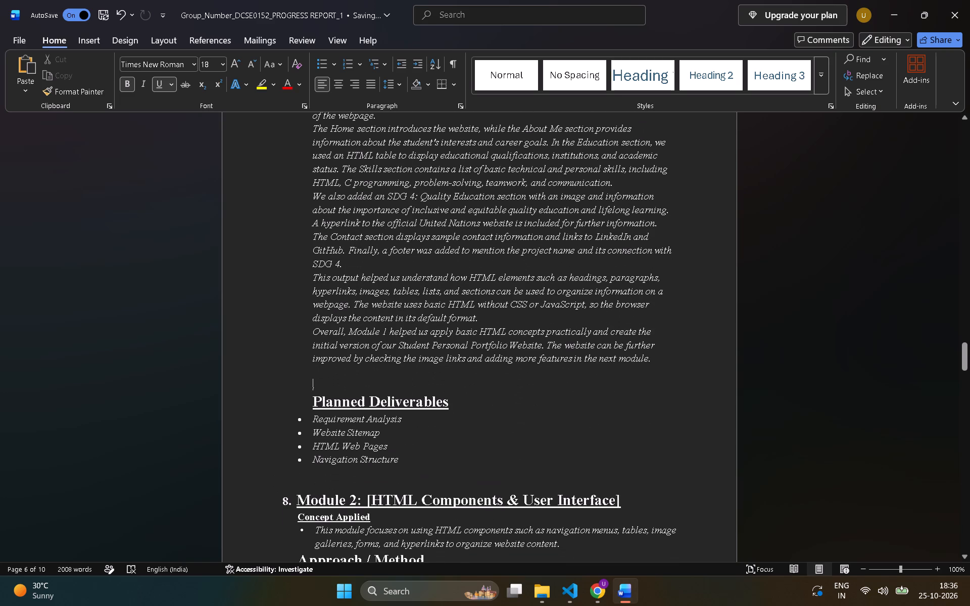
pyautogui.click(276, 418)
pyautogui.click(317, 389)
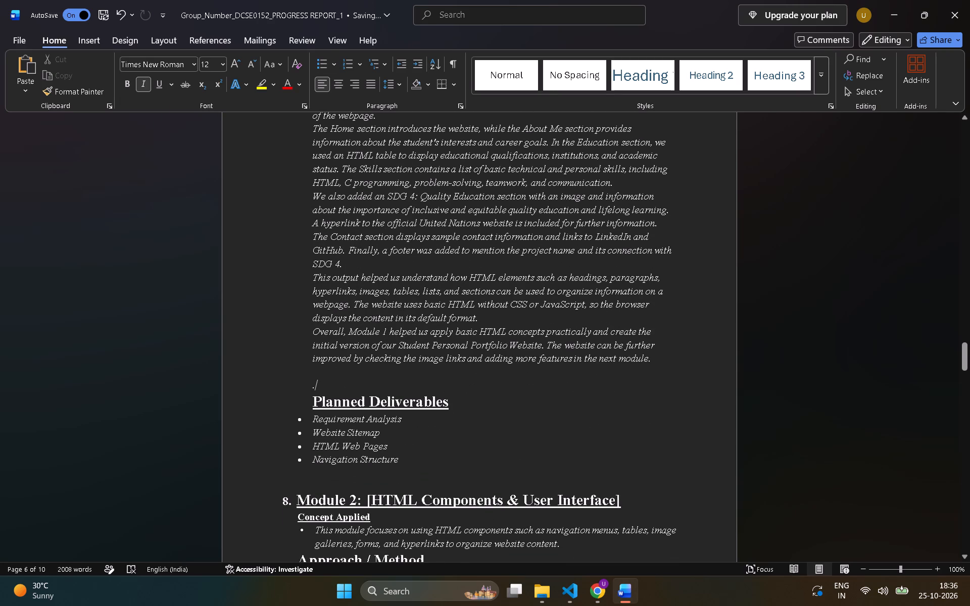
pyautogui.press('BackSpace')
pyautogui.press('BackSpace')
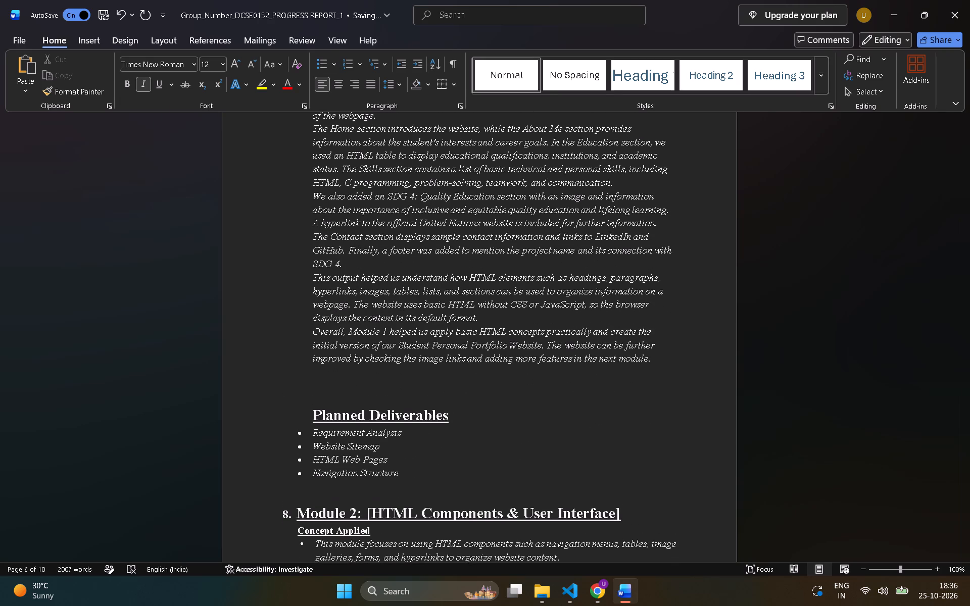
pyautogui.press('BackSpace')
pyautogui.press('BackSpace')
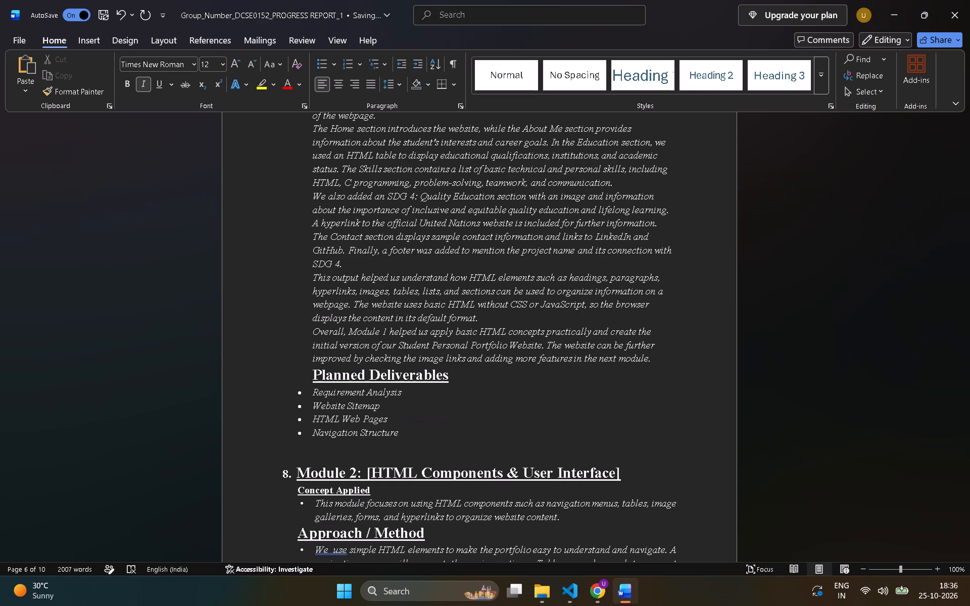
# Read through the Module 2 section on HTML Components & User Interface for outdated planning-stage wording.
pyautogui.scroll(-1, 372, 395)
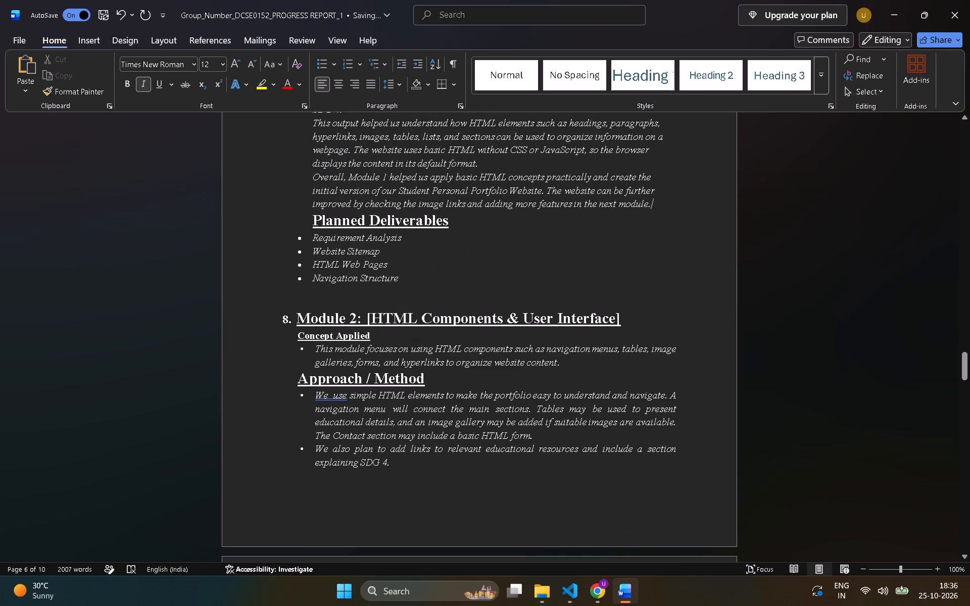
pyautogui.scroll(-3, 372, 395)
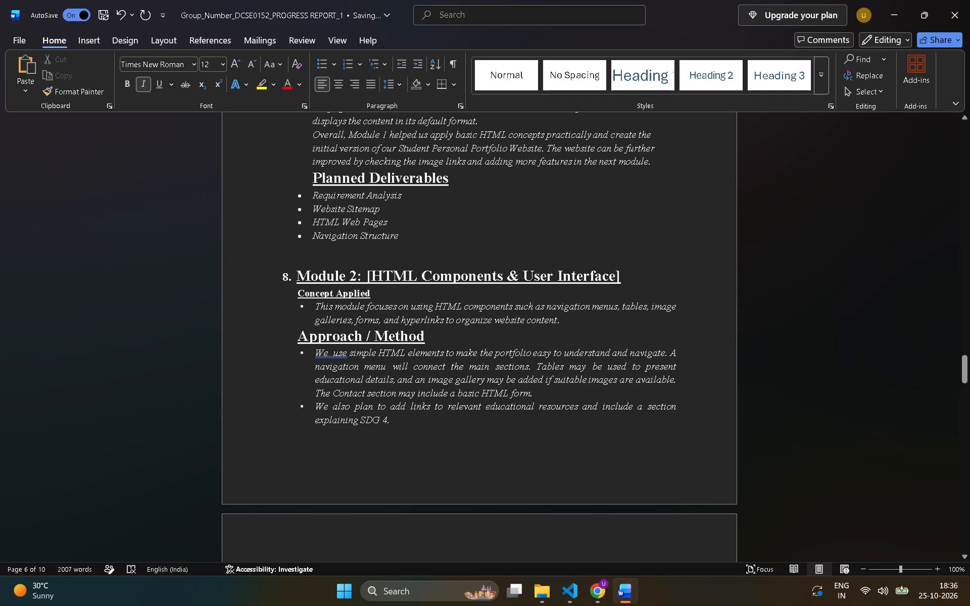
pyautogui.scroll(-3, 372, 395)
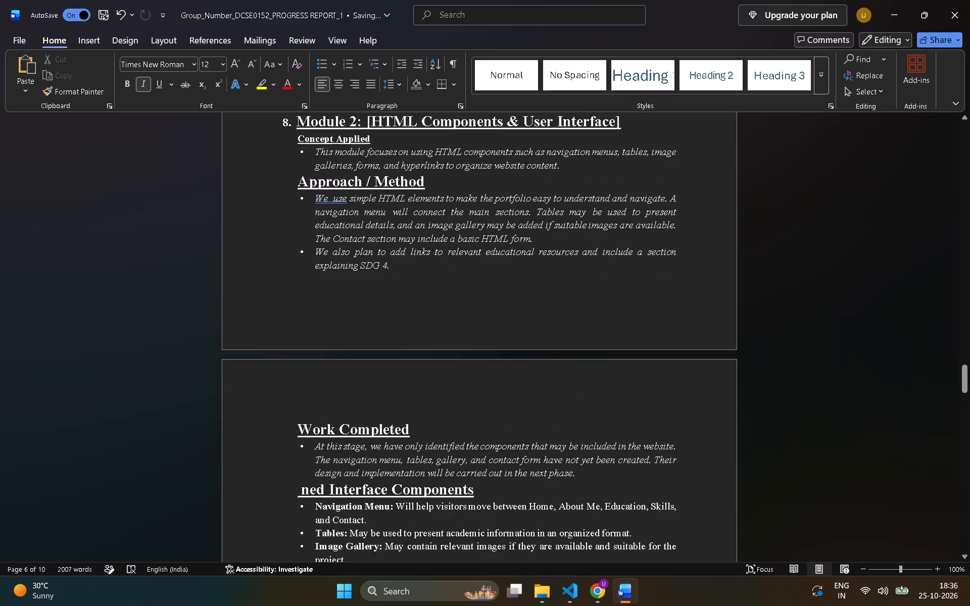
pyautogui.scroll(-3, 372, 395)
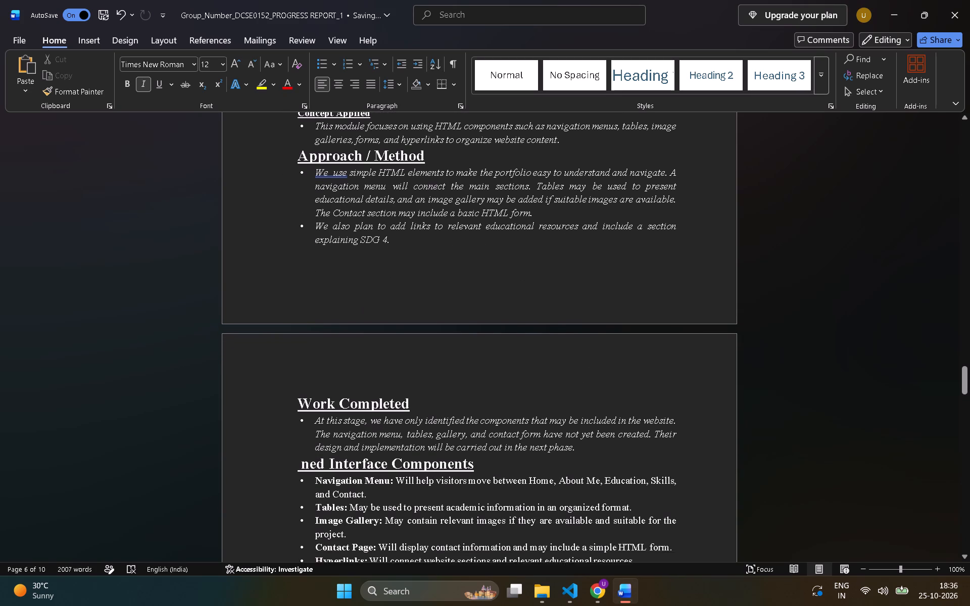
pyautogui.scroll(-1, 372, 395)
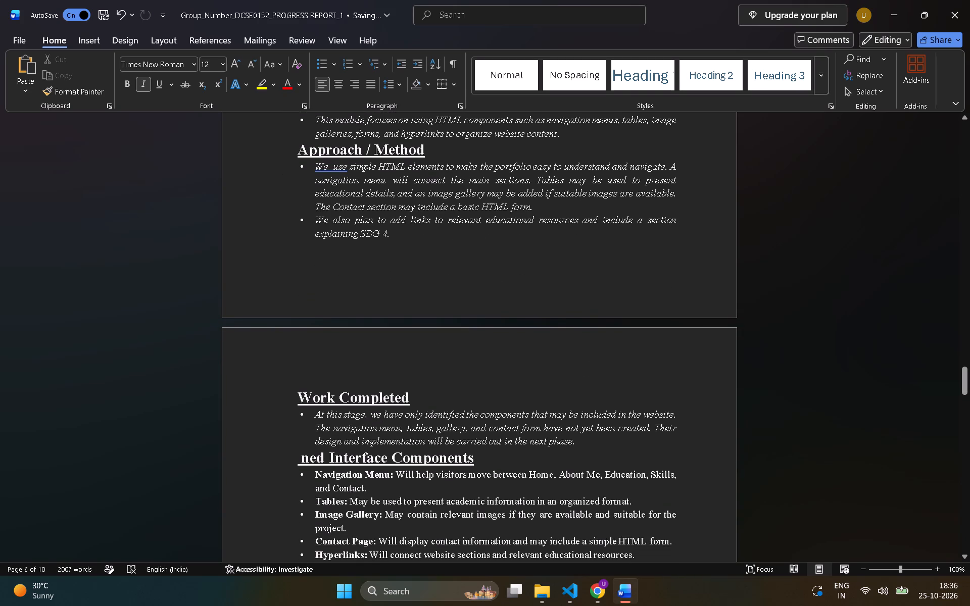
pyautogui.scroll(-1, 372, 395)
# Delete the clause saying only components that may be included were identified, after "At this stage" in Module 2's Work Completed.
pyautogui.moveTo(368, 416); pyautogui.dragTo(544, 413)
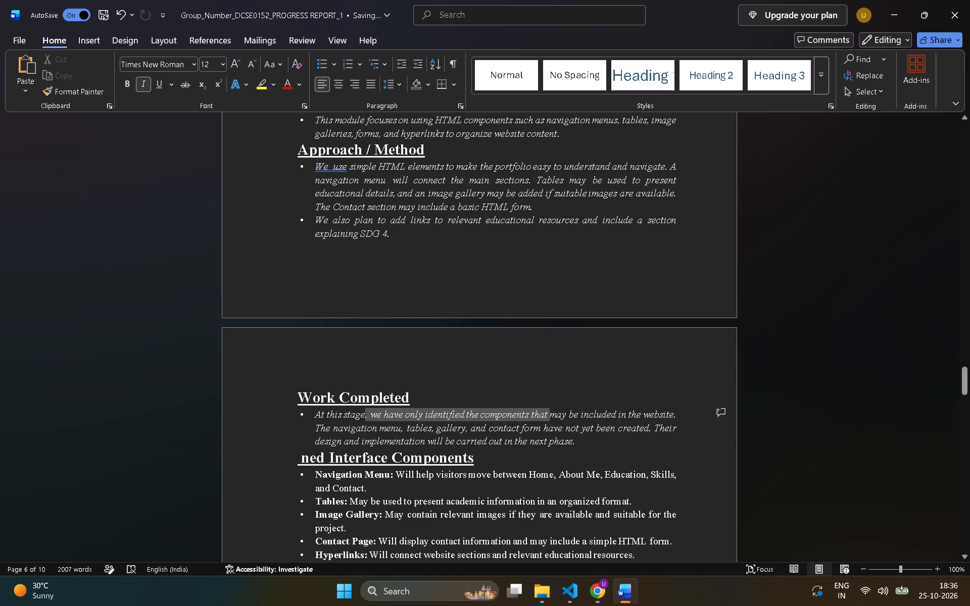
pyautogui.moveTo(544, 413); pyautogui.dragTo(590, 411)
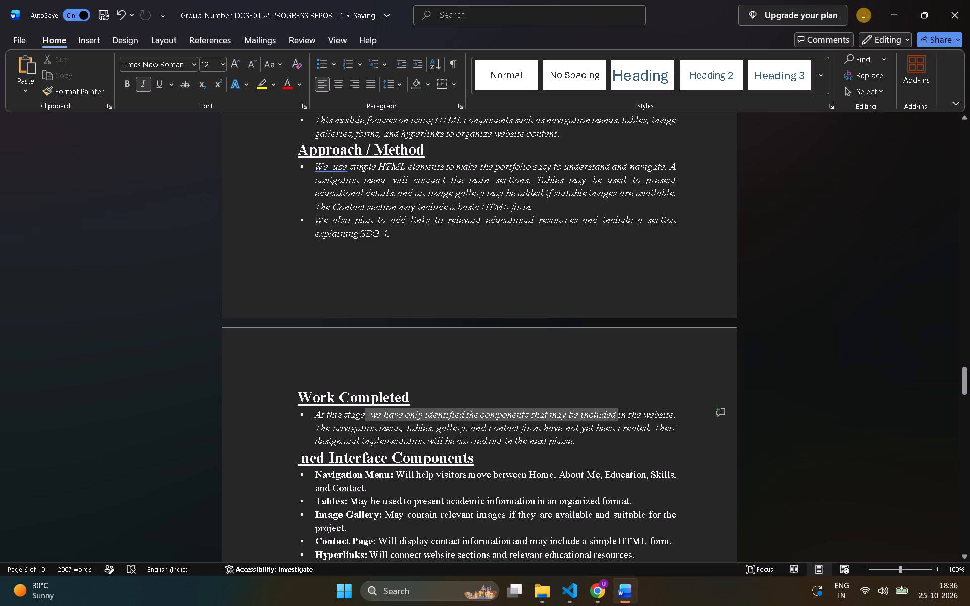
pyautogui.moveTo(590, 411); pyautogui.dragTo(686, 409)
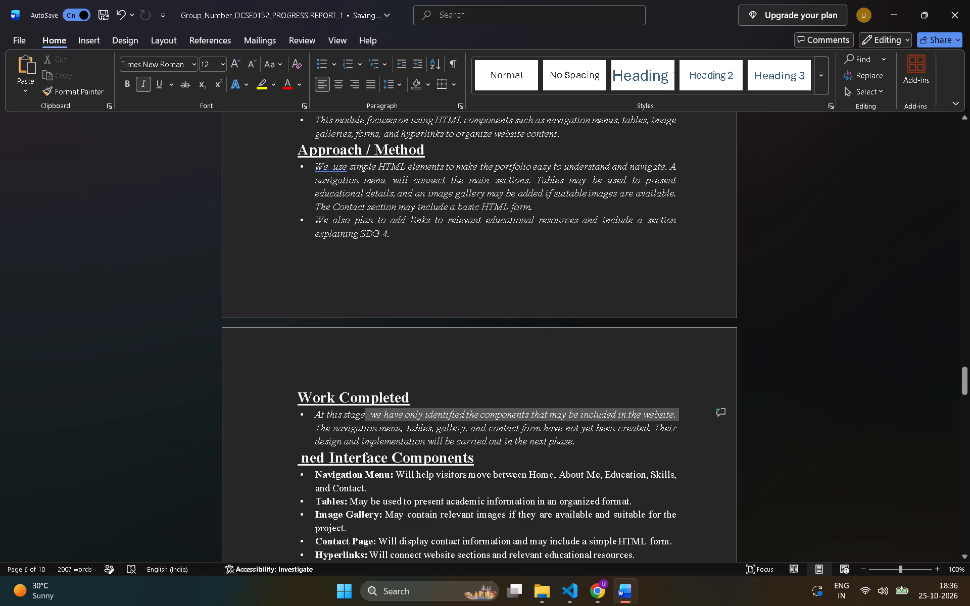
pyautogui.moveTo(686, 409); pyautogui.dragTo(673, 414)
pyautogui.press('BackSpace')
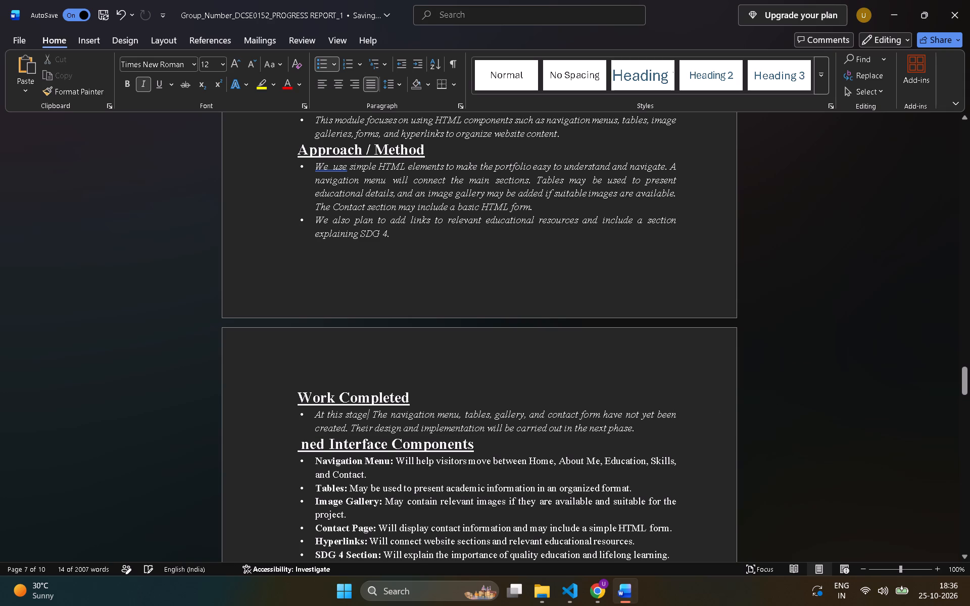
# Begin the replacement wording after "At this stage" in Module 2's Work Completed with "we have completed my".
pyautogui.write('we hav')
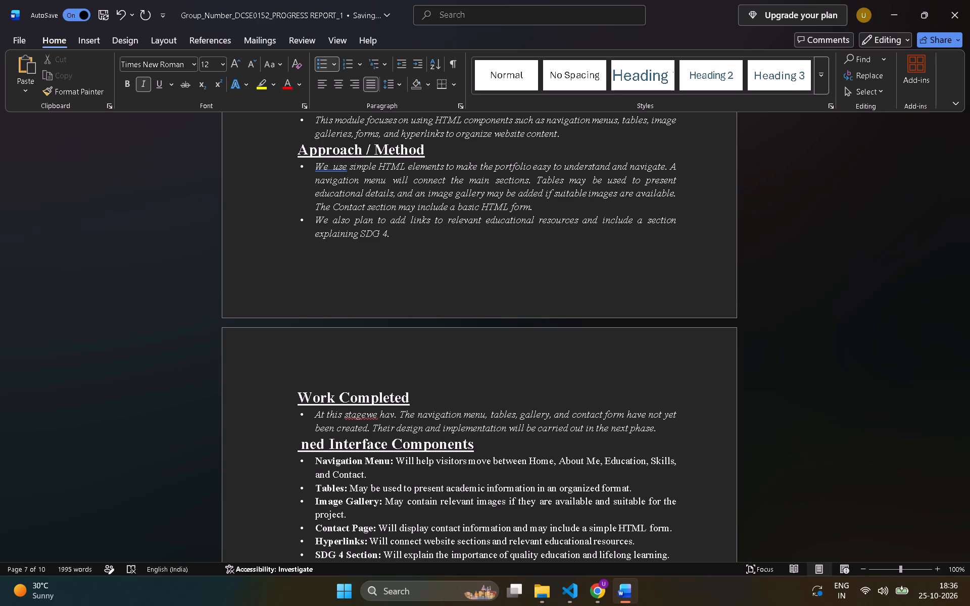
pyautogui.press('BackSpace')
pyautogui.press('BackSpace')
pyautogui.press('BackSpace')
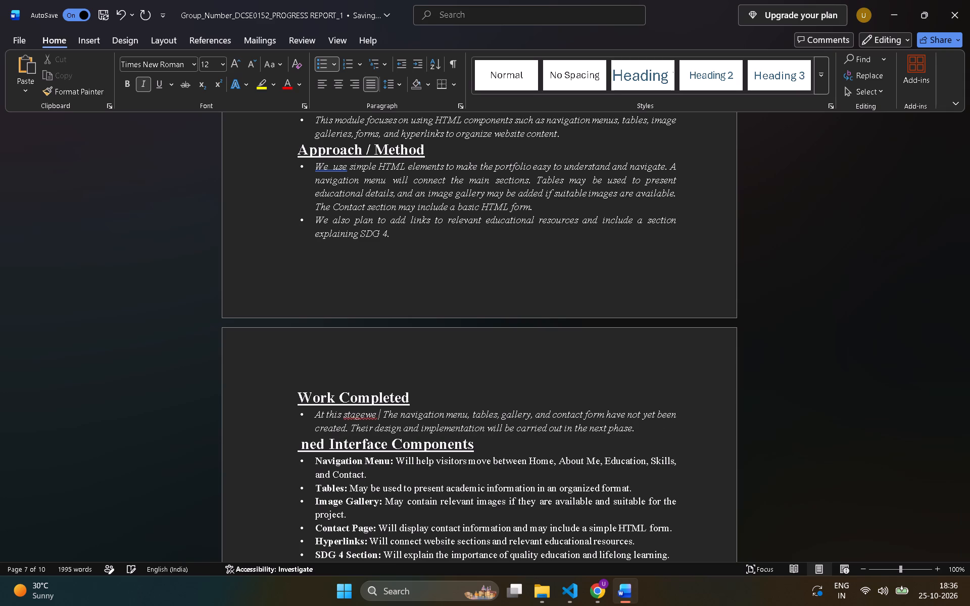
pyautogui.press('BackSpace')
pyautogui.press('BackSpace')
pyautogui.press('BackSpace')
pyautogui.press('space')
pyautogui.write('we havre')
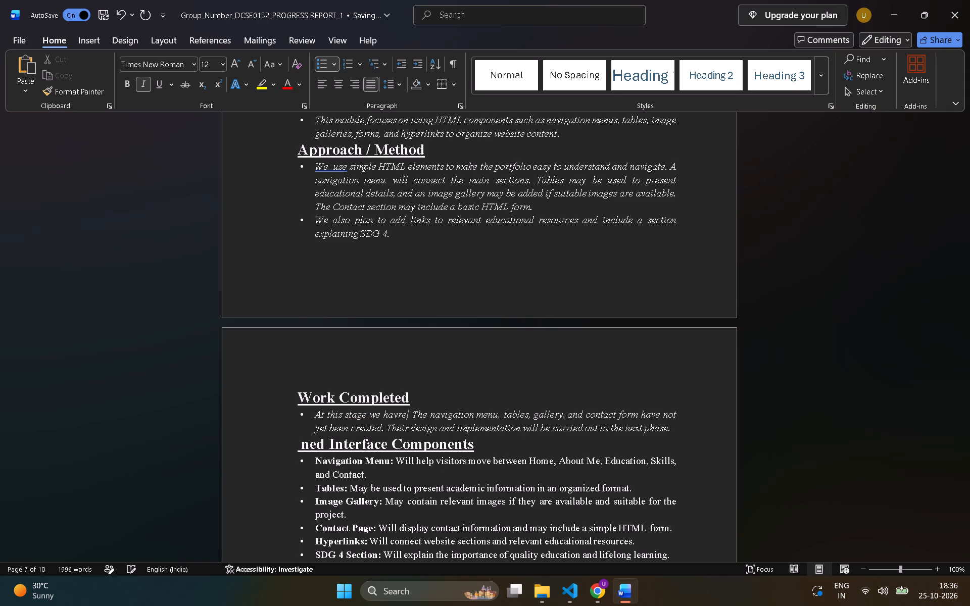
pyautogui.press('space')
pyautogui.press('BackSpace')
pyautogui.press('BackSpace')
pyautogui.press('BackSpace')
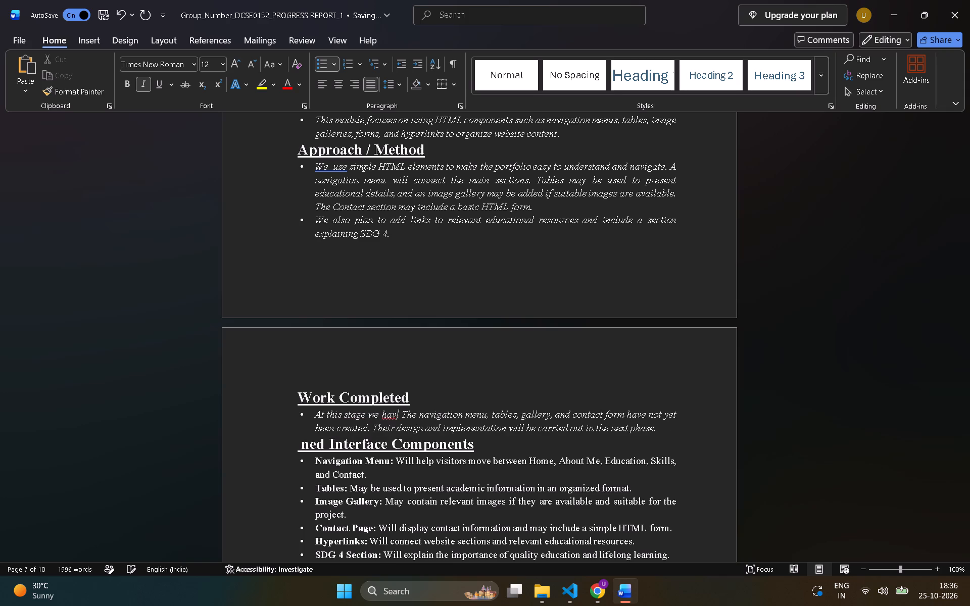
pyautogui.write('e completes')
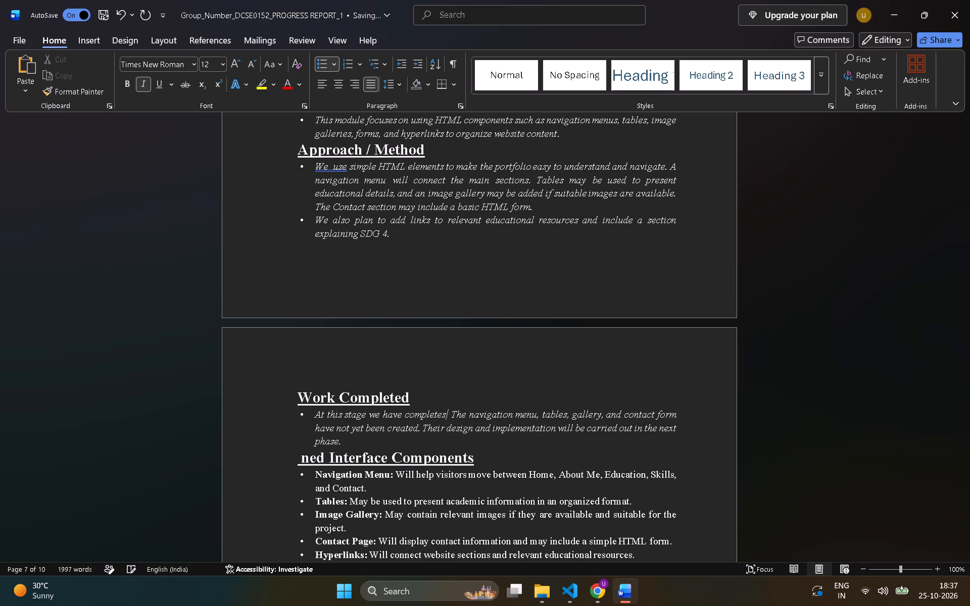
pyautogui.press('BackSpace')
pyautogui.write('d my')
pyautogui.press('space')
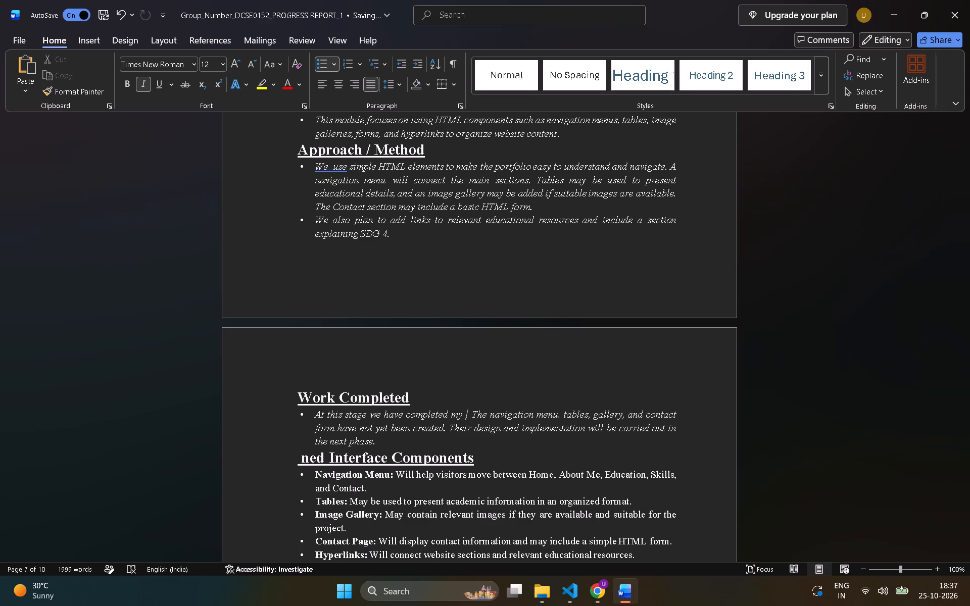
pyautogui.press('BackSpace')
pyautogui.press('space')
# Continue that Work Completed sentence with "ourwebsite basic structure and add required image".
pyautogui.write('our')
pyautogui.write('website basi')
pyautogui.write('c')
pyautogui.press('space')
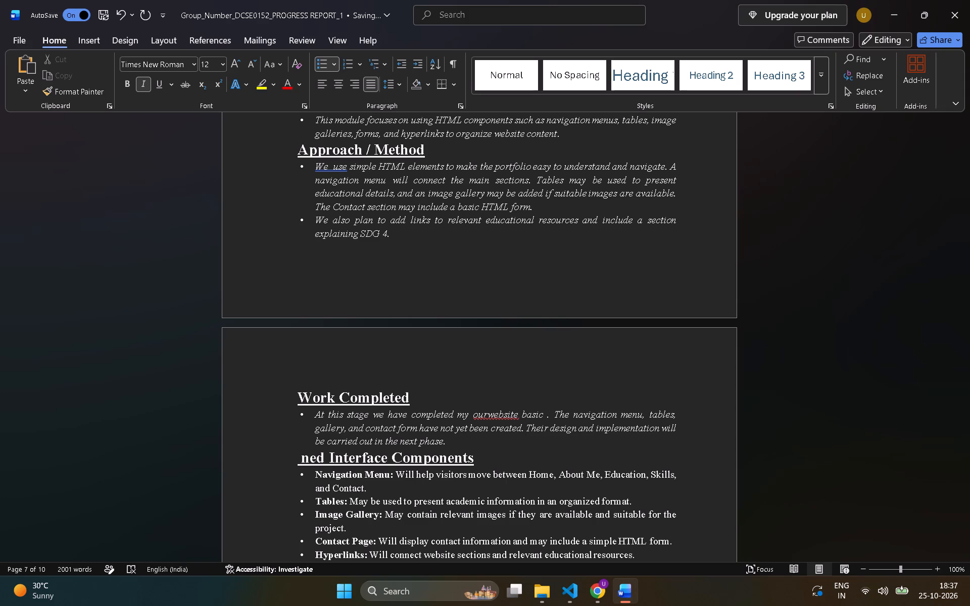
pyautogui.write('st')
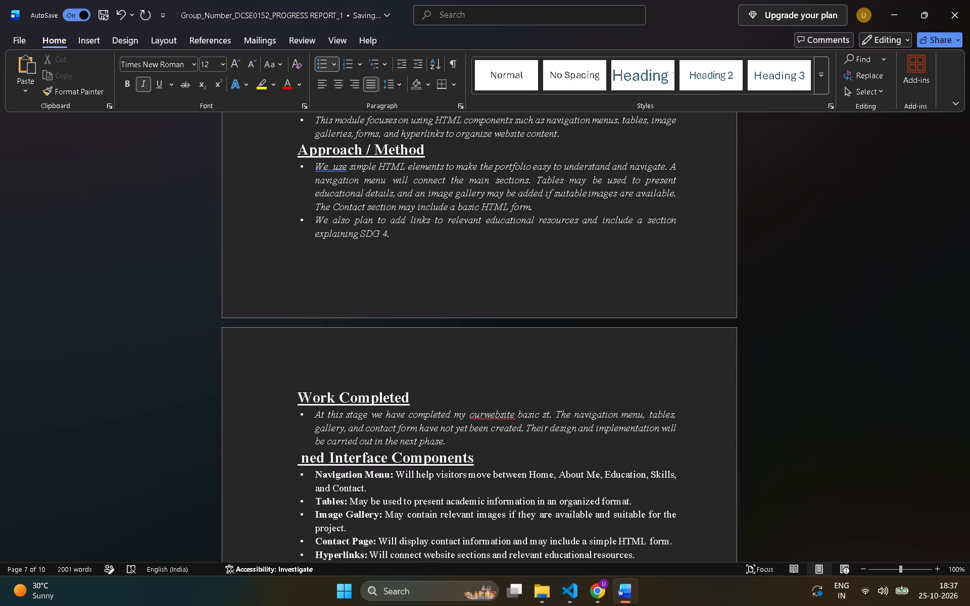
pyautogui.write('ructure and add')
pyautogui.press('space')
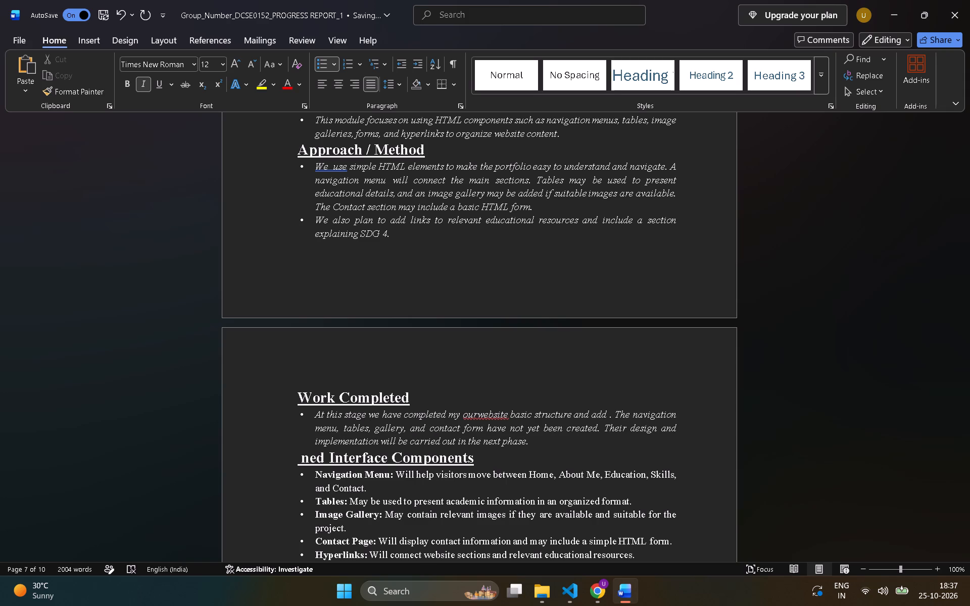
pyautogui.write('requires')
pyautogui.press('BackSpace')
pyautogui.write('d image')
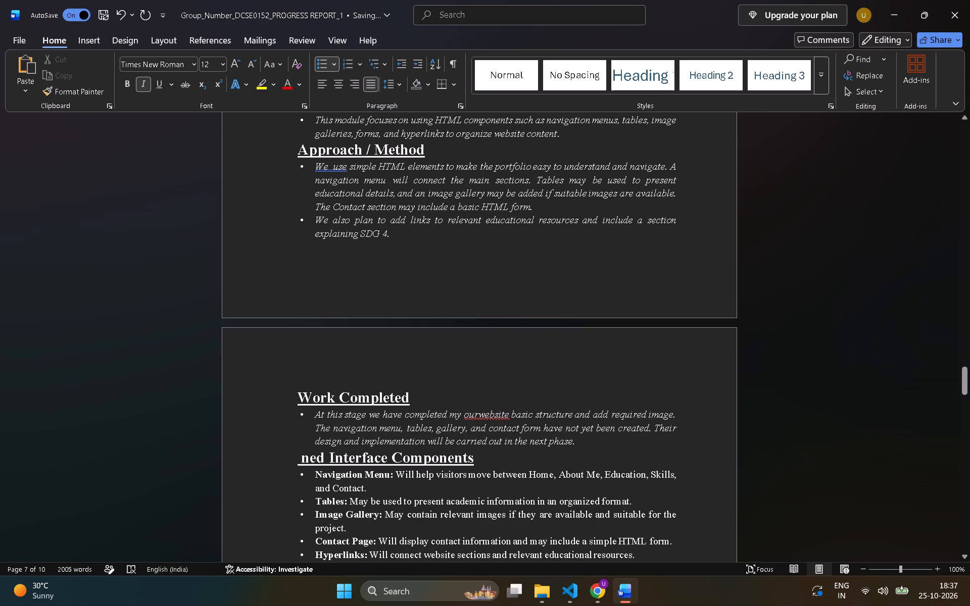
# Remove the word "not" from the Work Completed sentence about the navigation menu, tables, gallery and contact form.
pyautogui.scroll(-1, 573, 454)
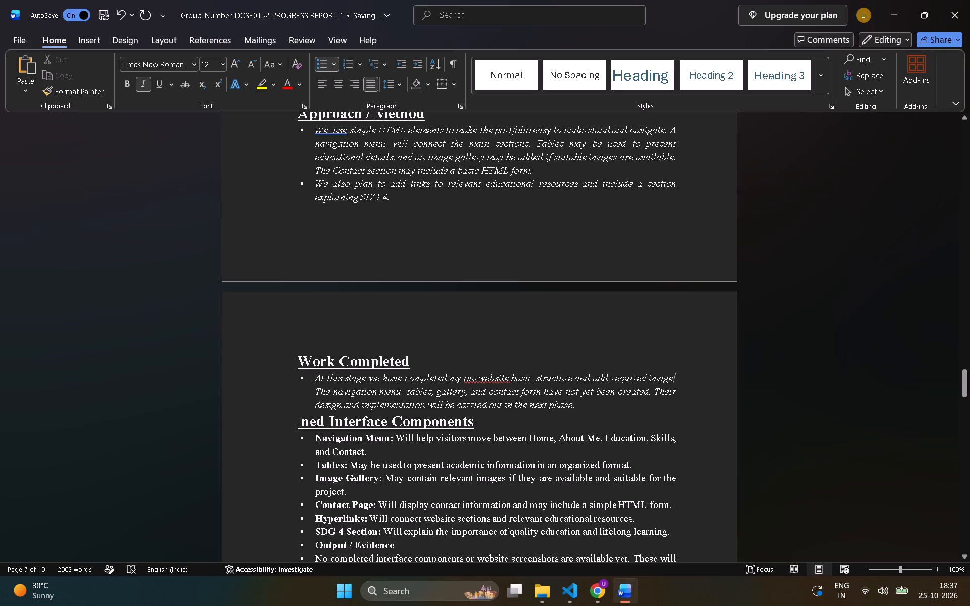
pyautogui.click(578, 392)
pyautogui.press('BackSpace')
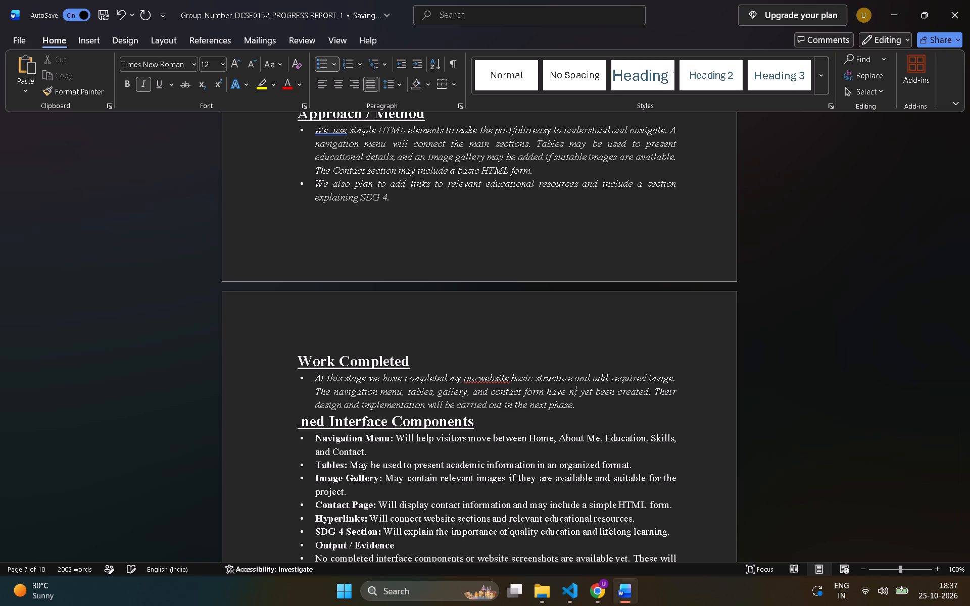
pyautogui.press('BackSpace')
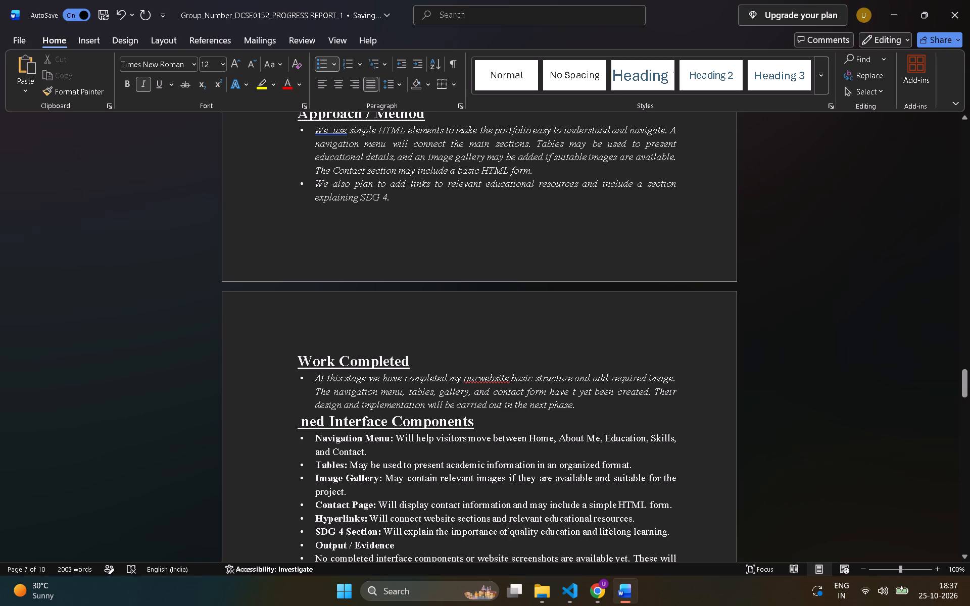
pyautogui.click(577, 395)
pyautogui.press('BackSpace')
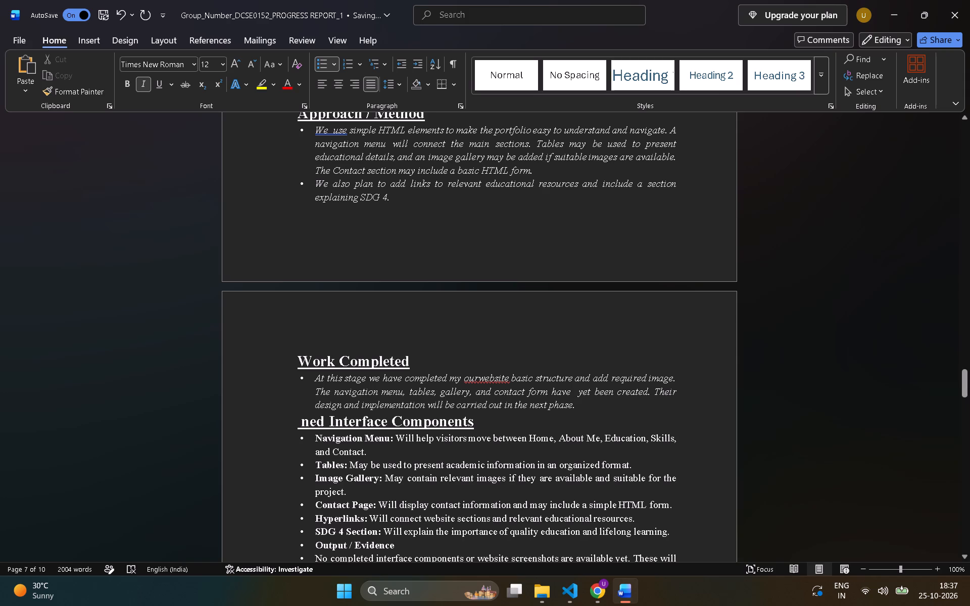
# Complete the cut-off "ned Interface Components" heading so it reads "planned Interface Components".
pyautogui.scroll(-1, 588, 364)
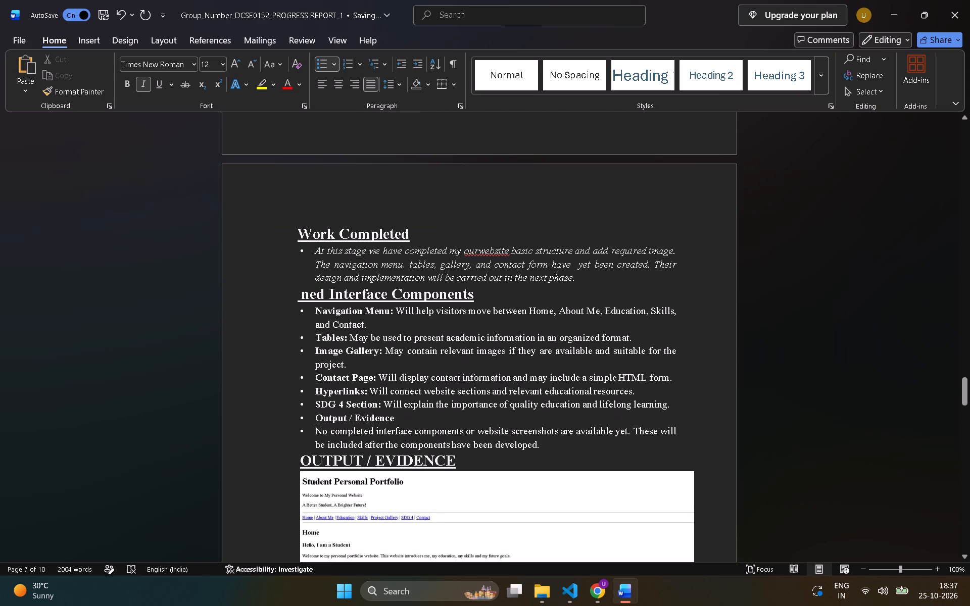
pyautogui.scroll(-2, 588, 364)
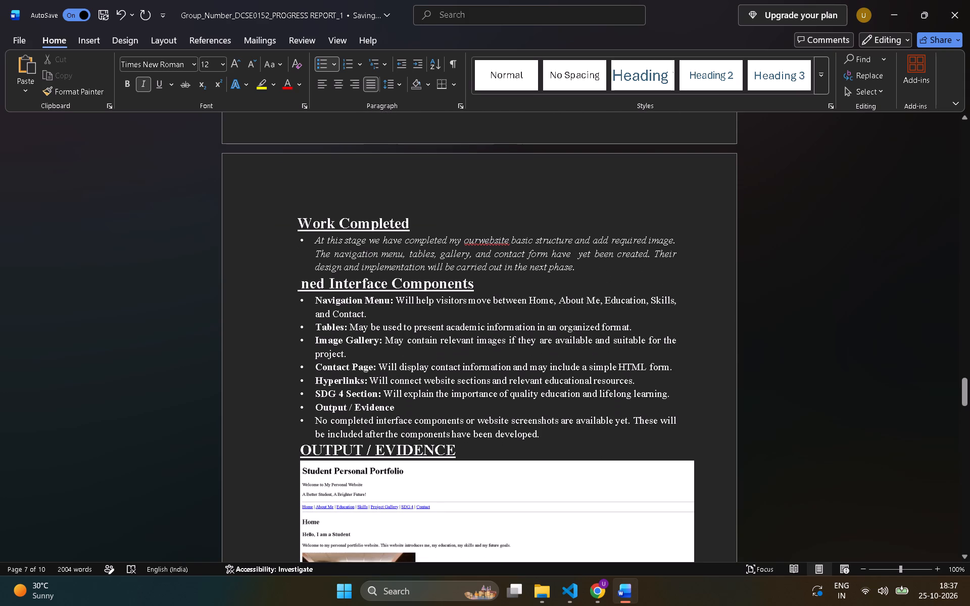
pyautogui.scroll(-2, 588, 364)
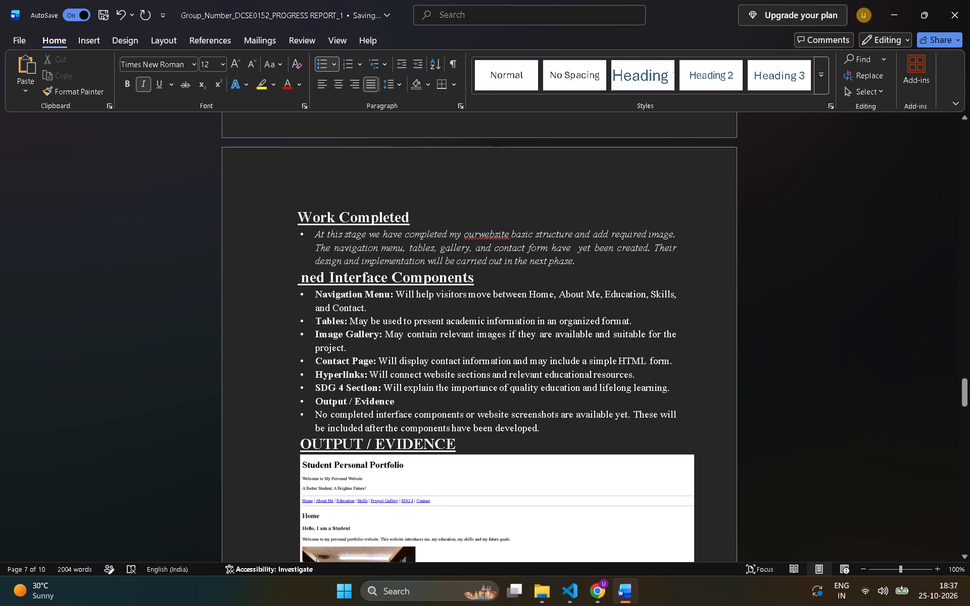
pyautogui.click(302, 277)
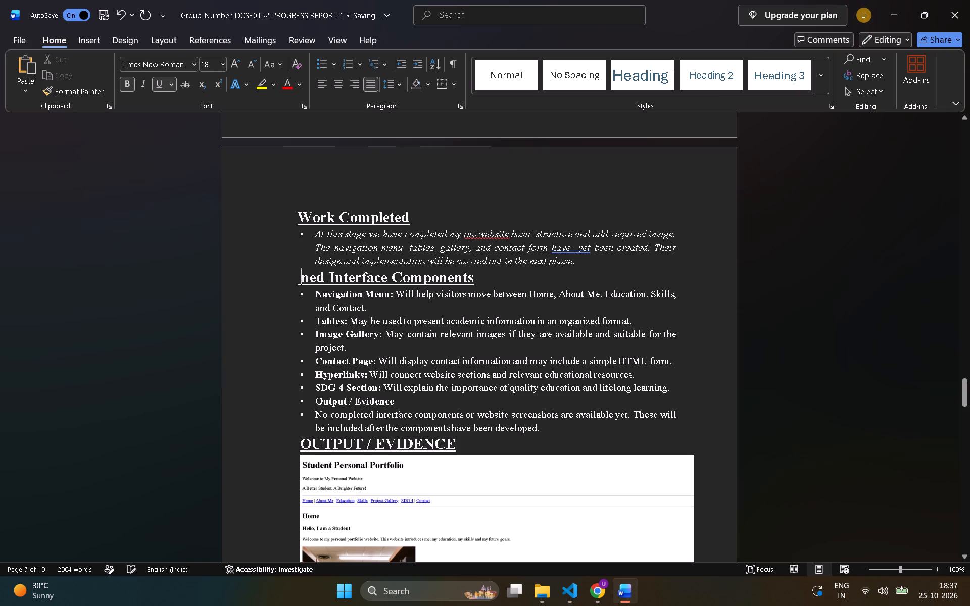
pyautogui.write('pl')
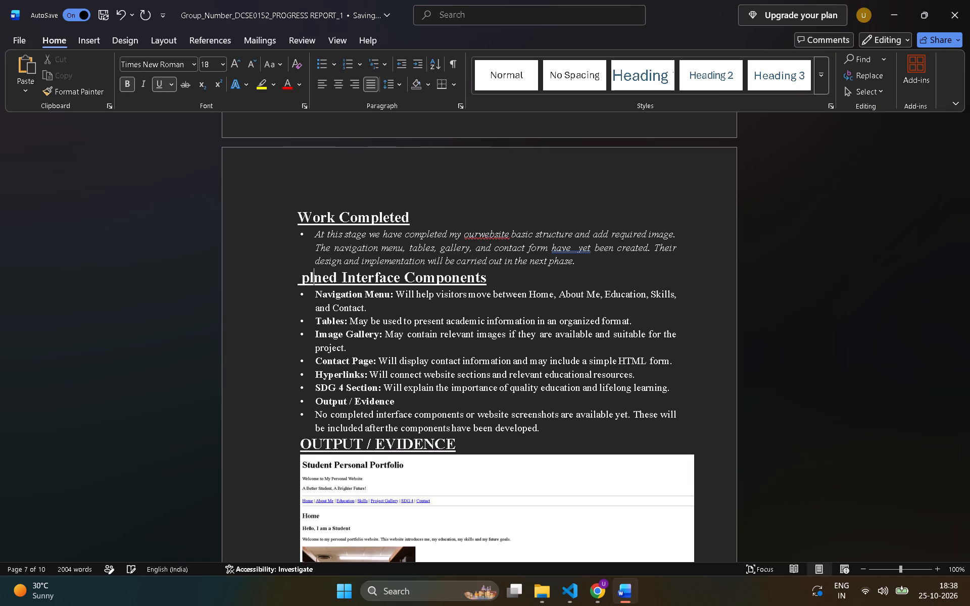
pyautogui.press('a')
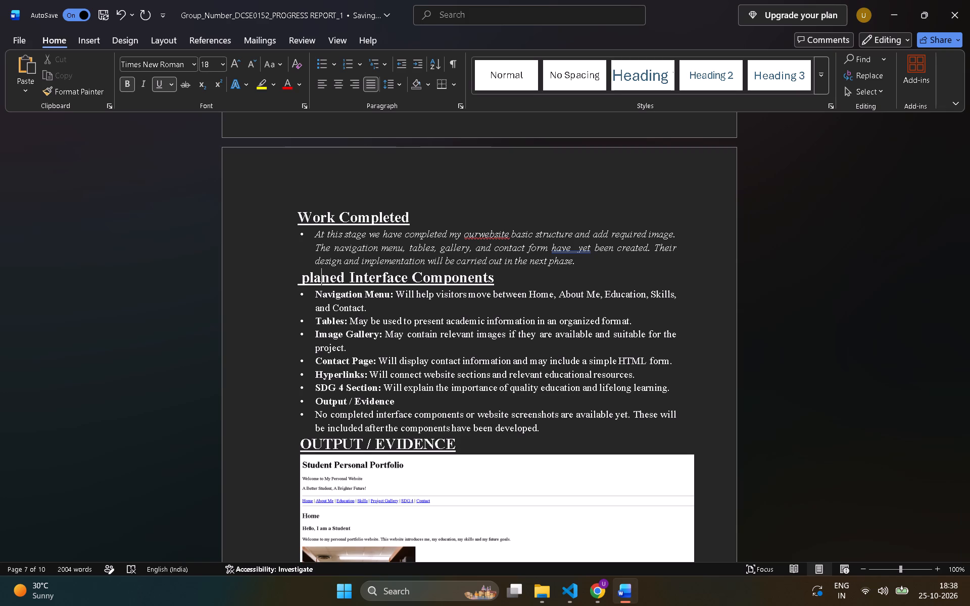
pyautogui.press('n')
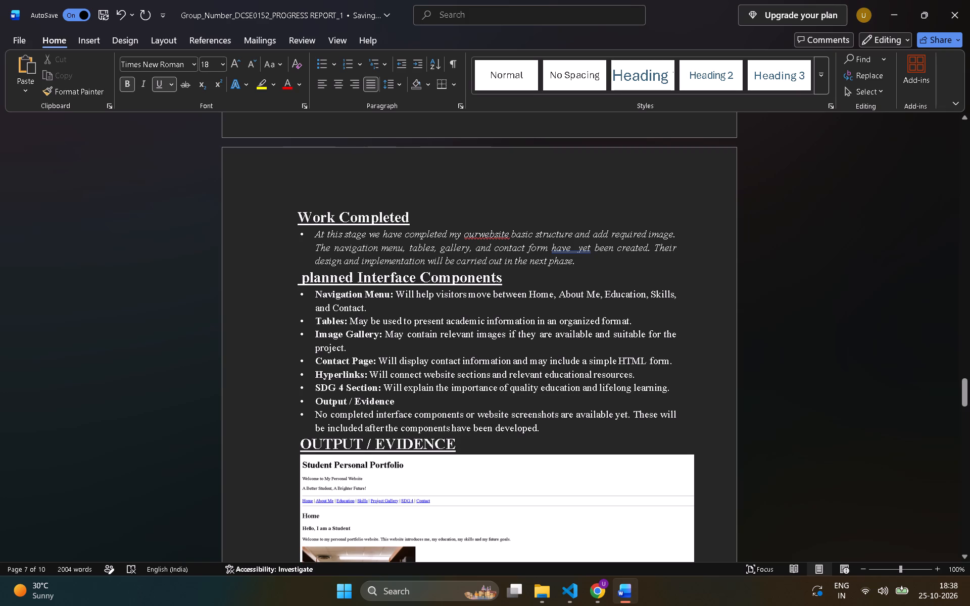
# Delete the bullet text under Module 2's Output / Evidence about no completed interface components or website screenshots being available yet.
pyautogui.hscroll(1, 619, 246)
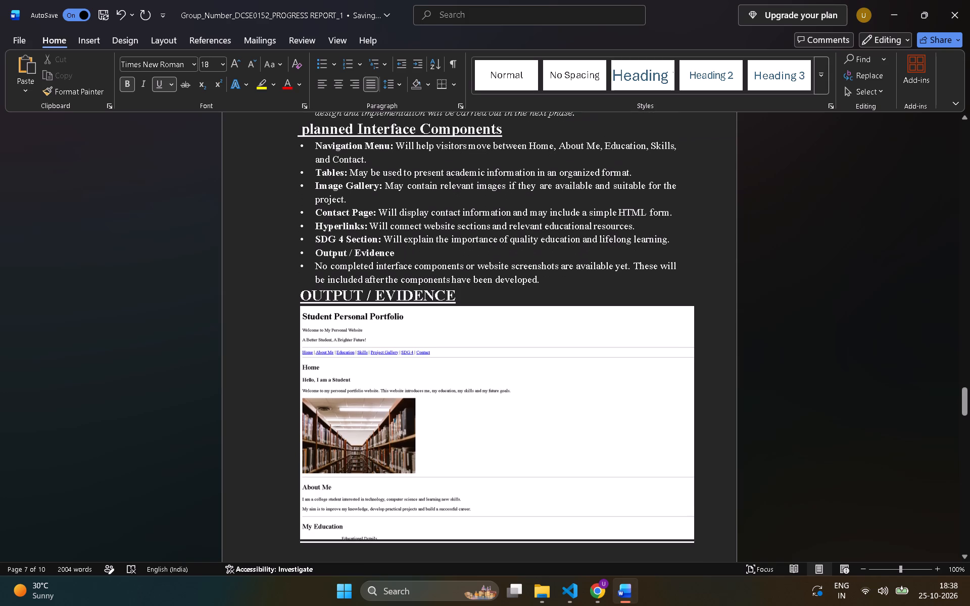
pyautogui.hscroll(2, 619, 246)
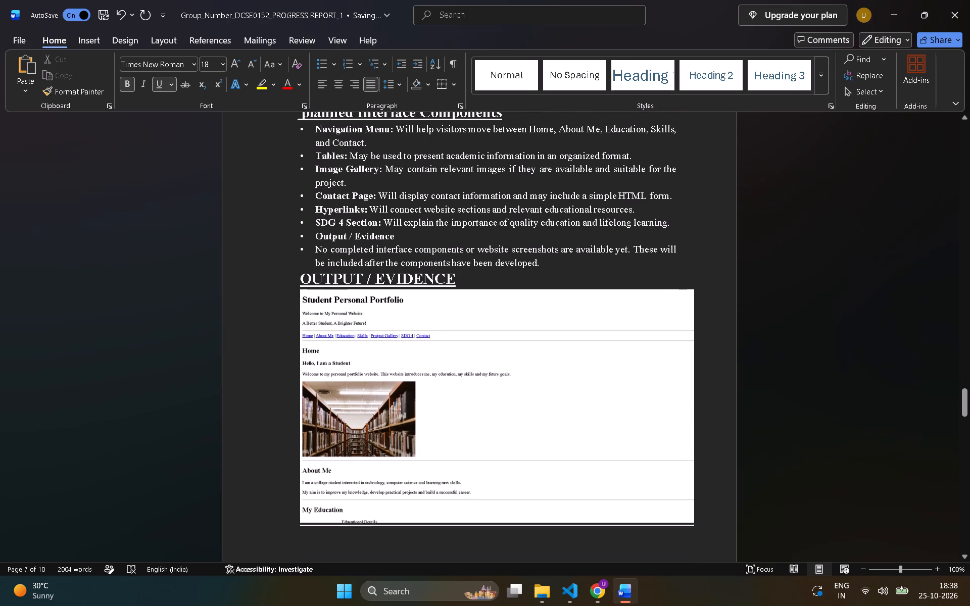
pyautogui.hscroll(1, 619, 246)
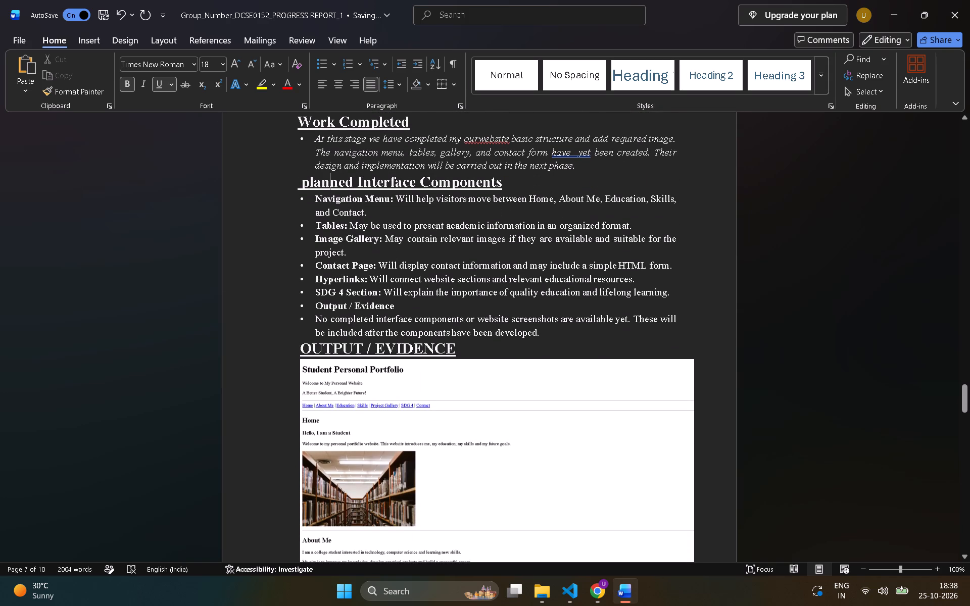
pyautogui.hscroll(2, 619, 246)
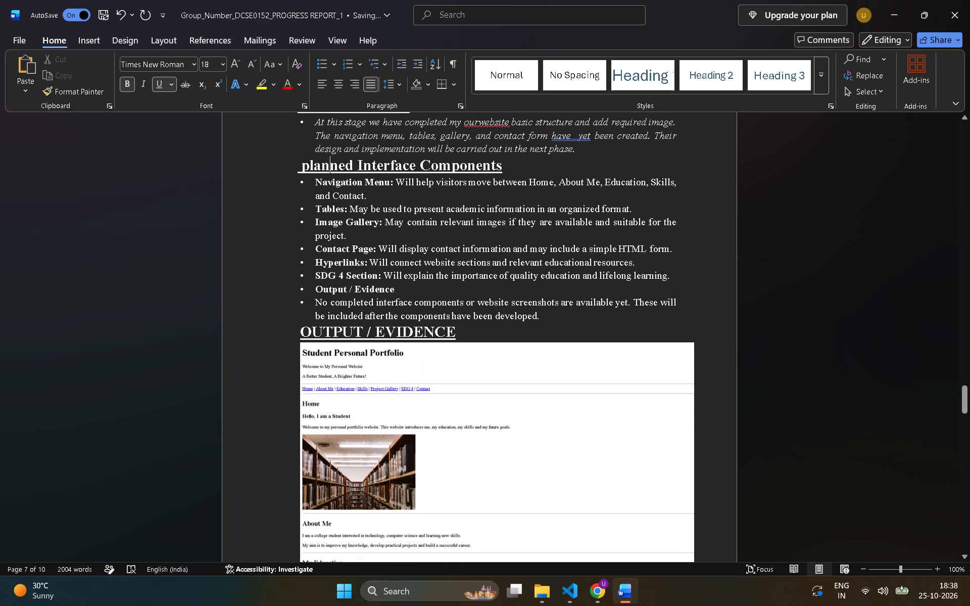
pyautogui.hscroll(2, 619, 246)
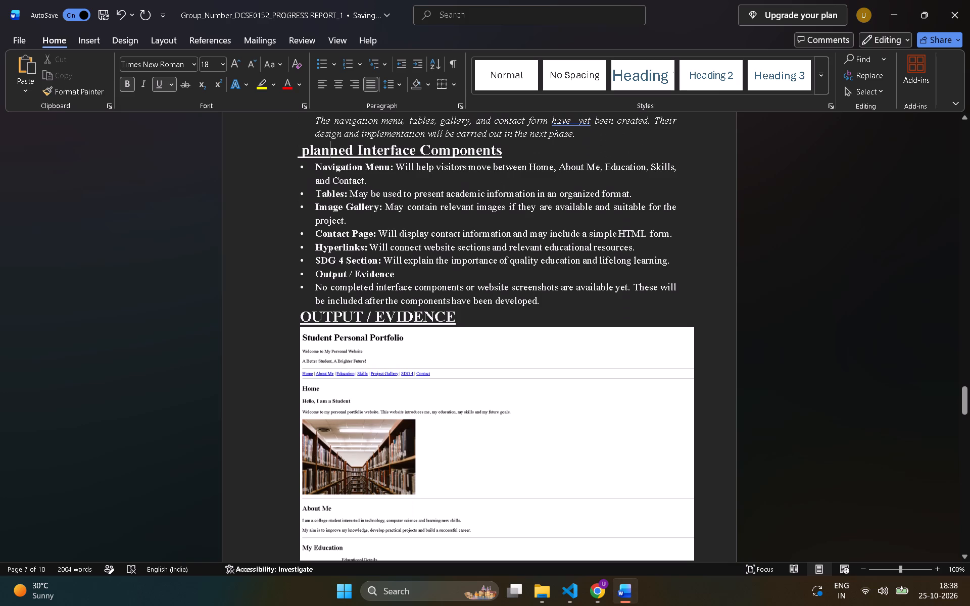
pyautogui.hscroll(1, 619, 246)
pyautogui.click(313, 286)
pyautogui.moveTo(300, 286); pyautogui.dragTo(519, 301)
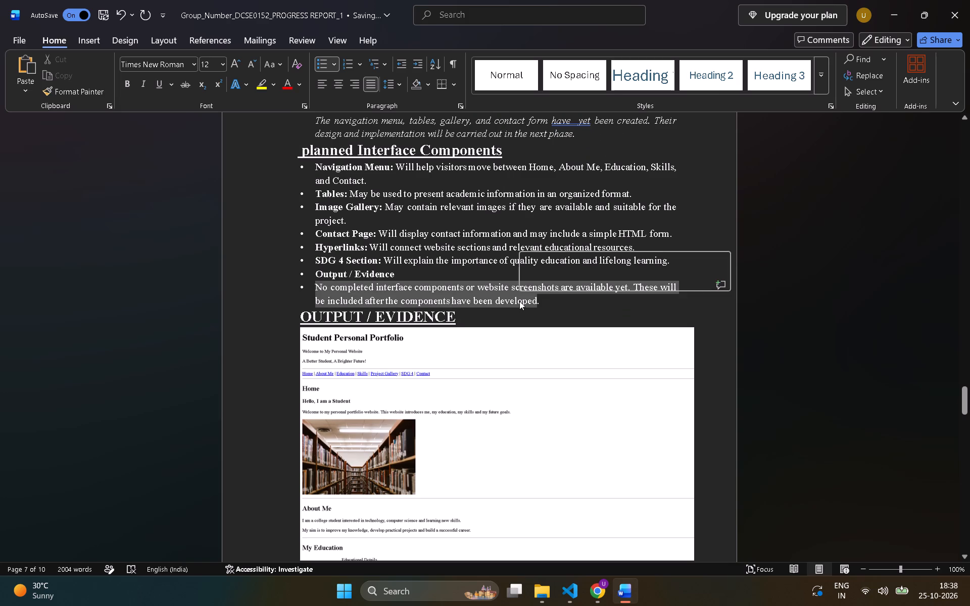
pyautogui.press('BackSpace')
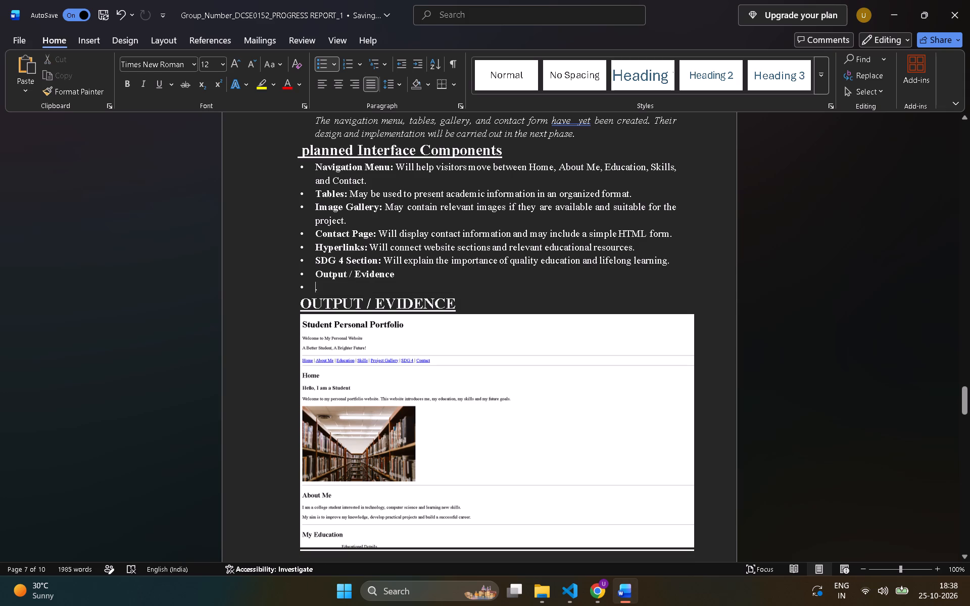
# Remove the leftover bullet and its stray period beneath the "Output / Evidence" bullet in Module 2.
pyautogui.moveTo(301, 285); pyautogui.dragTo(309, 285)
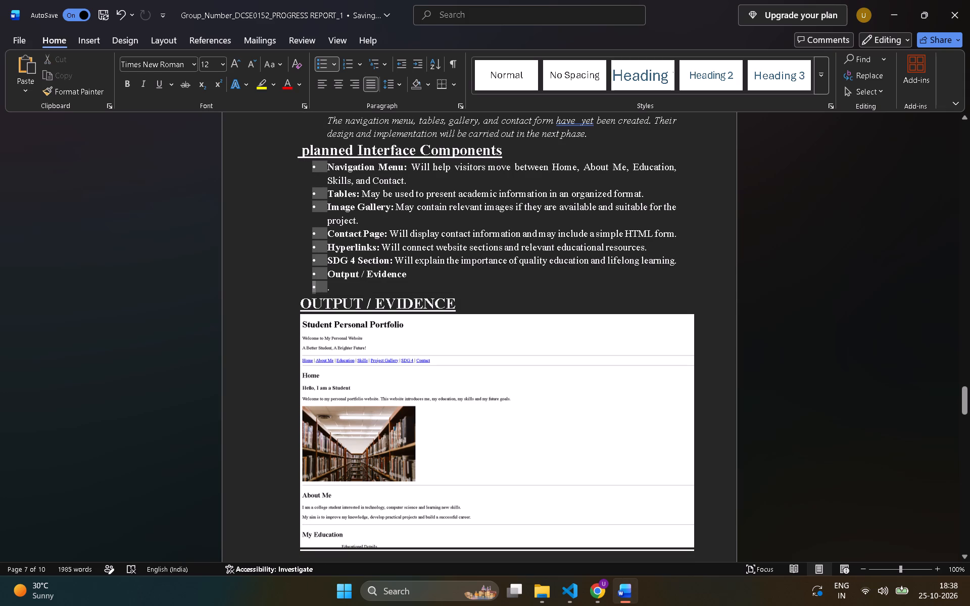
pyautogui.click(309, 285)
pyautogui.click(320, 287)
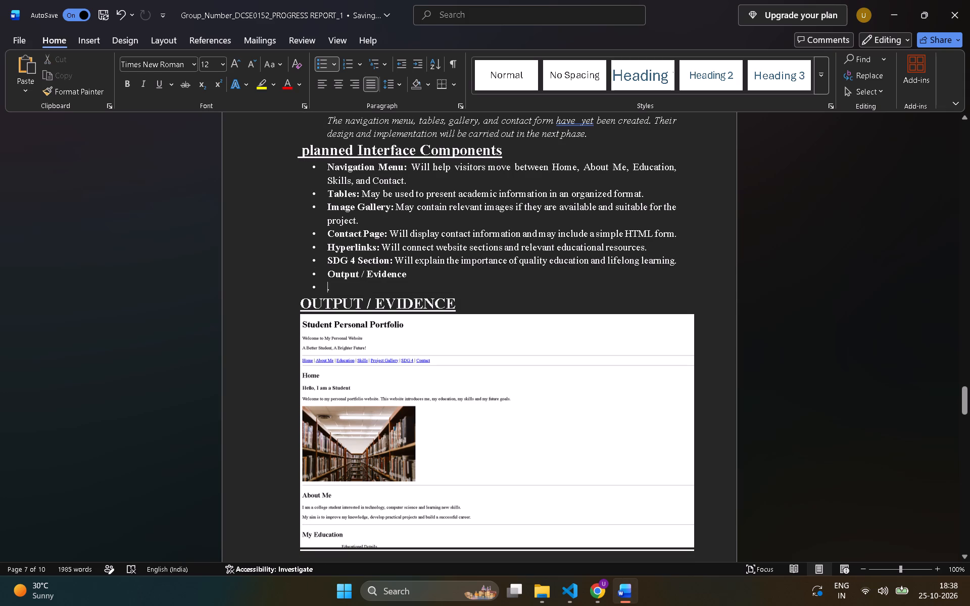
pyautogui.press('BackSpace')
pyautogui.hscroll(1, 251, 266)
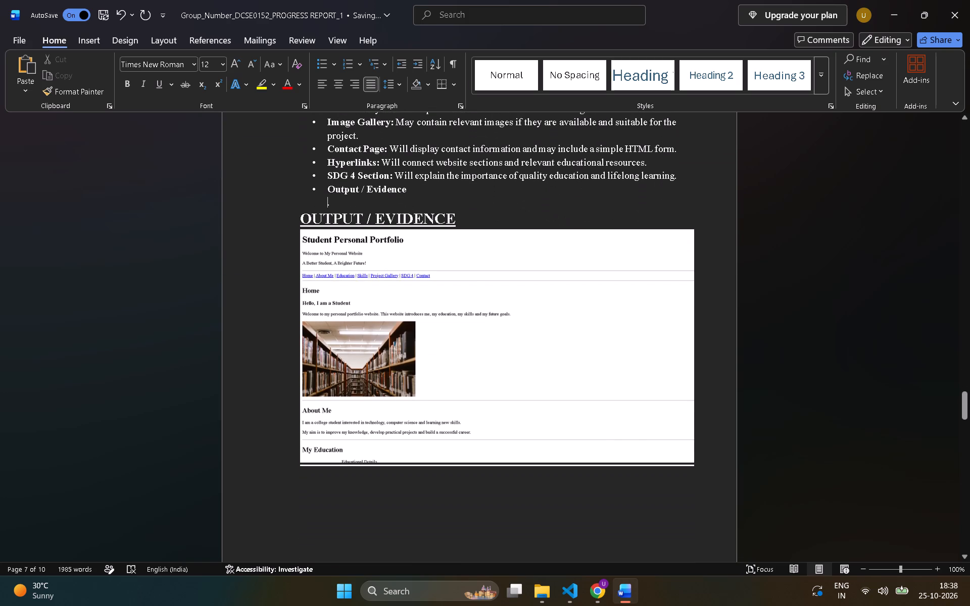
pyautogui.hscroll(1, 251, 266)
pyautogui.click(340, 201)
pyautogui.press('BackSpace')
pyautogui.press('BackSpace')
pyautogui.press('BackSpace')
pyautogui.press('BackSpace')
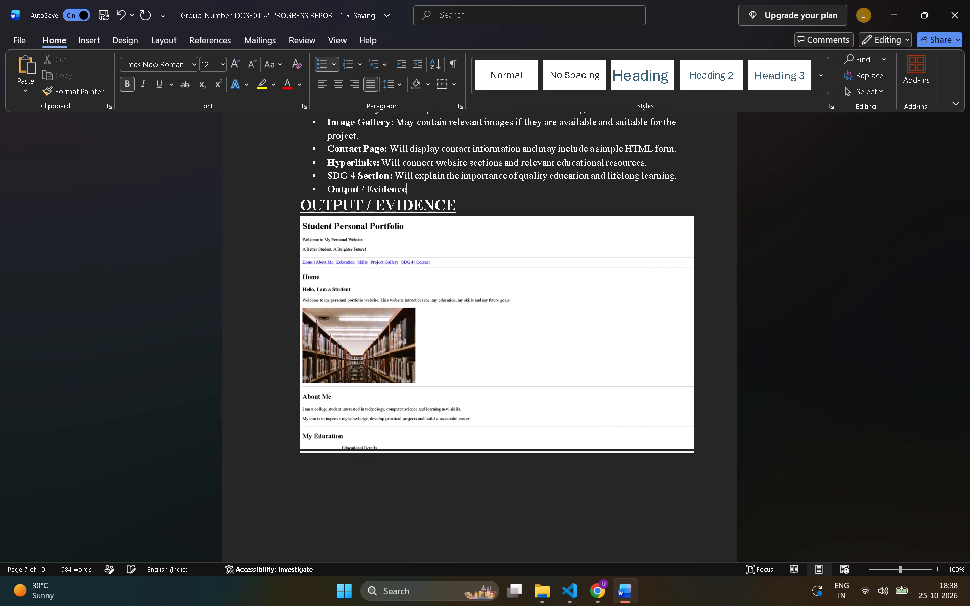
# Delete the duplicate all-caps "OUTPUT / EVIDENCE" heading directly above the website screenshot.
pyautogui.moveTo(298, 208); pyautogui.dragTo(331, 204)
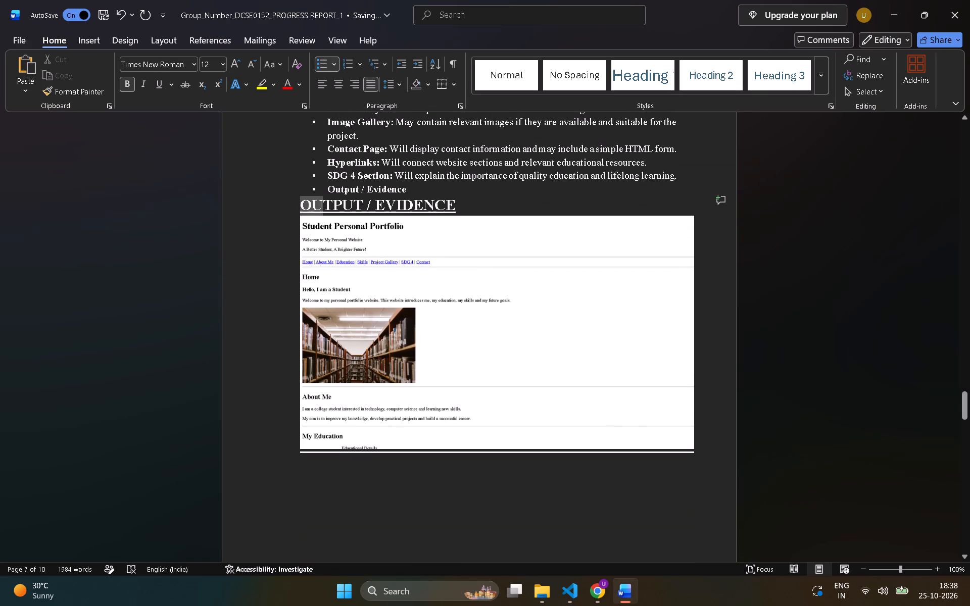
pyautogui.moveTo(331, 204); pyautogui.dragTo(423, 215)
pyautogui.press('BackSpace')
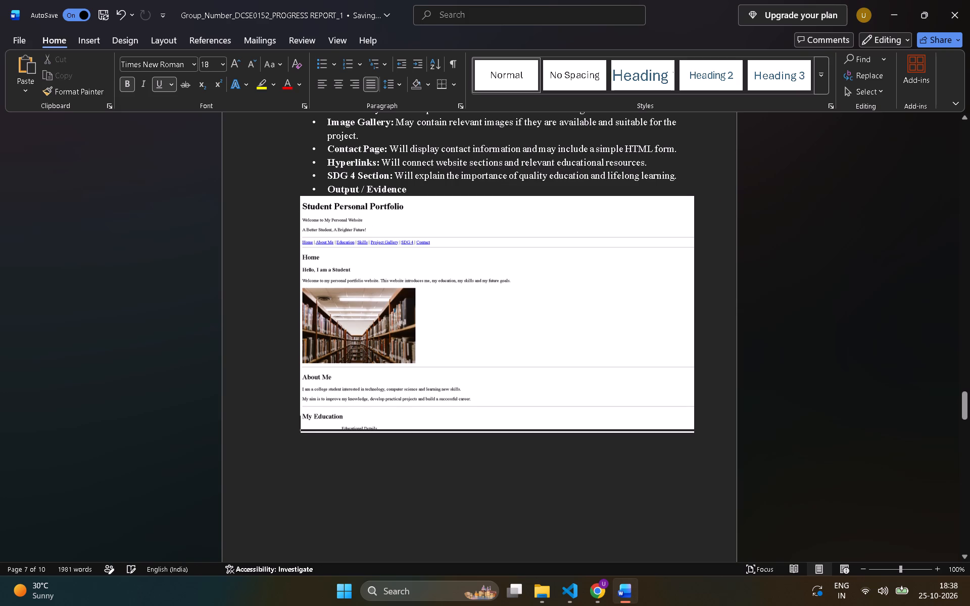
# Format the remaining "Output / Evidence" bullet as an underlined heading at 18 pt.
pyautogui.moveTo(309, 189); pyautogui.dragTo(390, 189)
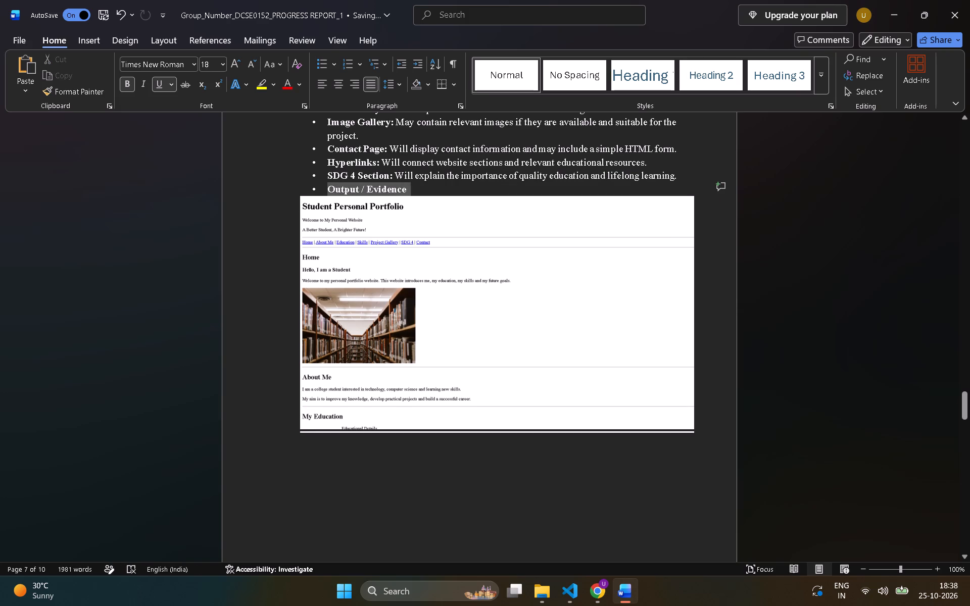
pyautogui.moveTo(390, 189); pyautogui.dragTo(390, 189)
pyautogui.click(487, 151)
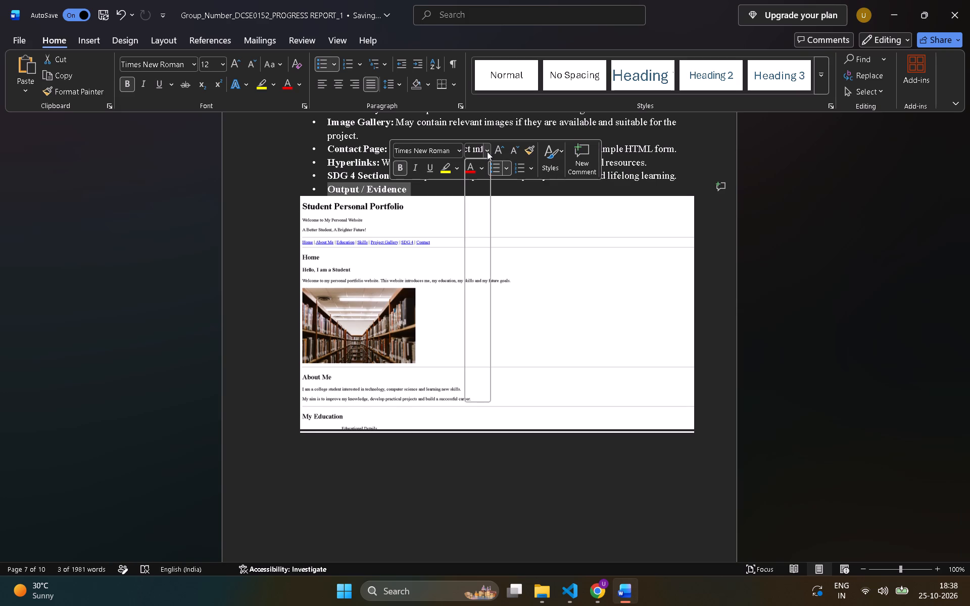
pyautogui.click(475, 272)
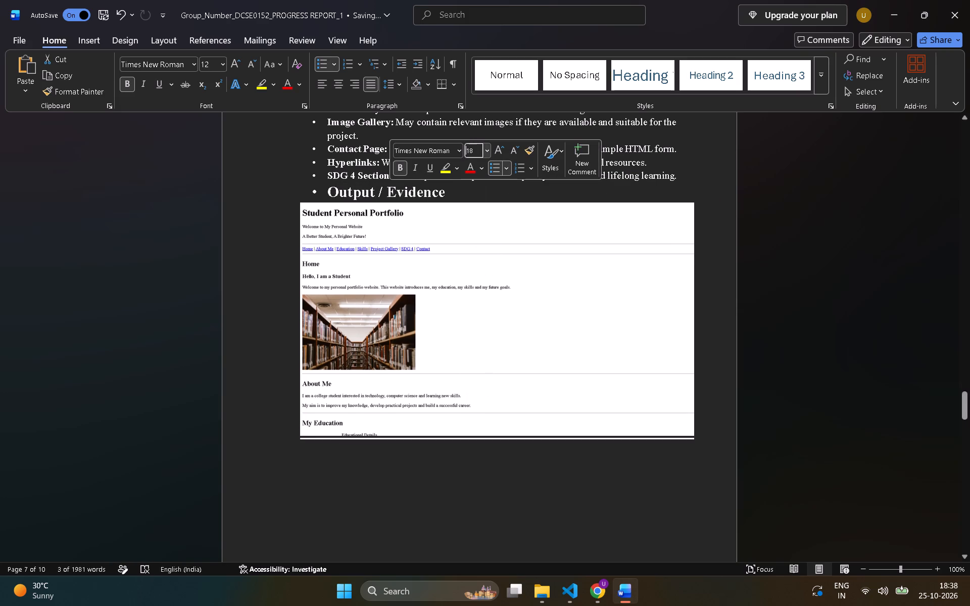
pyautogui.click(430, 170)
pyautogui.click(277, 185)
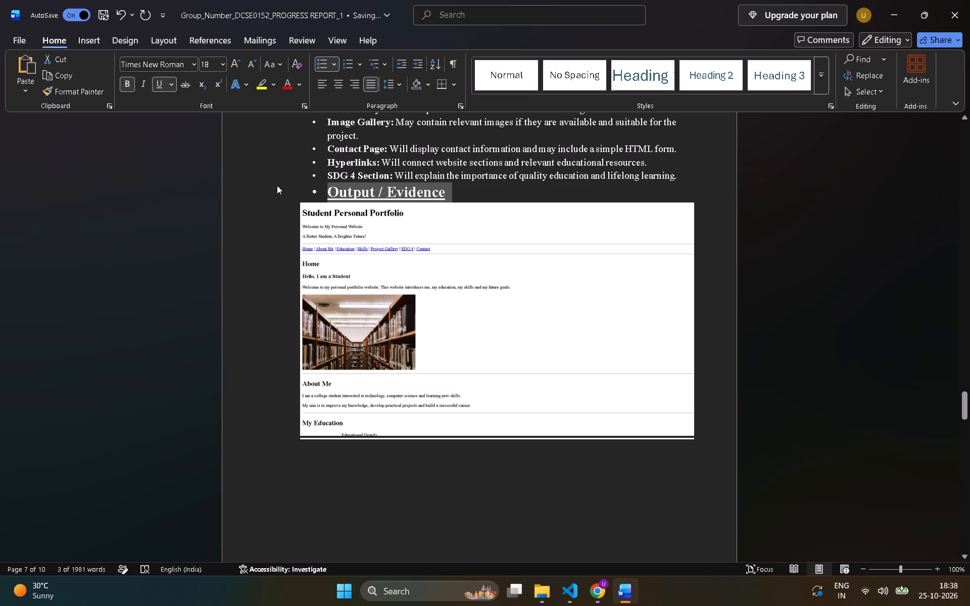
# Review the rest of Module 2, from its output screenshots through Findings and Planned Deliverables, for outdated wording.
pyautogui.hscroll(1, 357, 221)
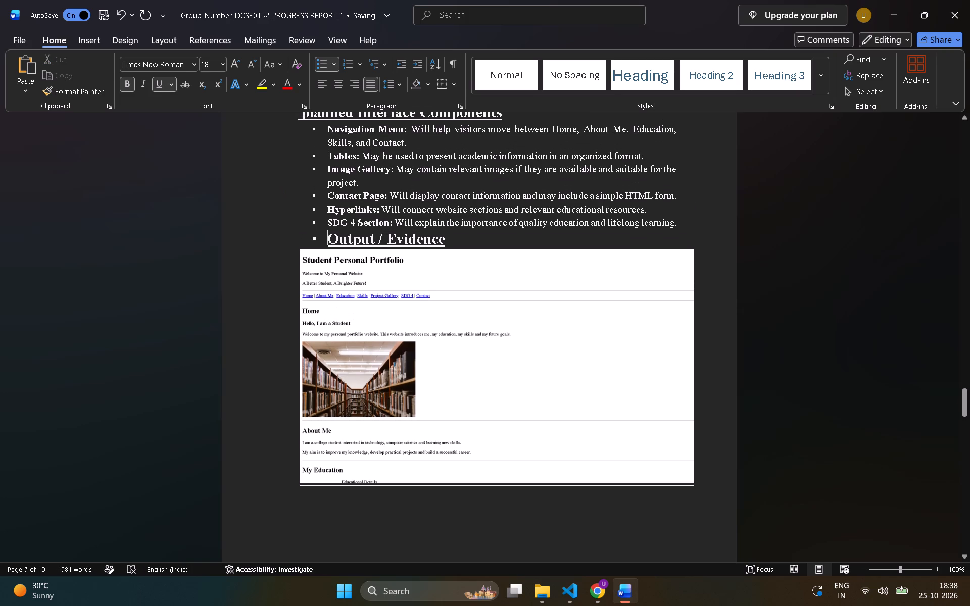
pyautogui.hscroll(1, 357, 221)
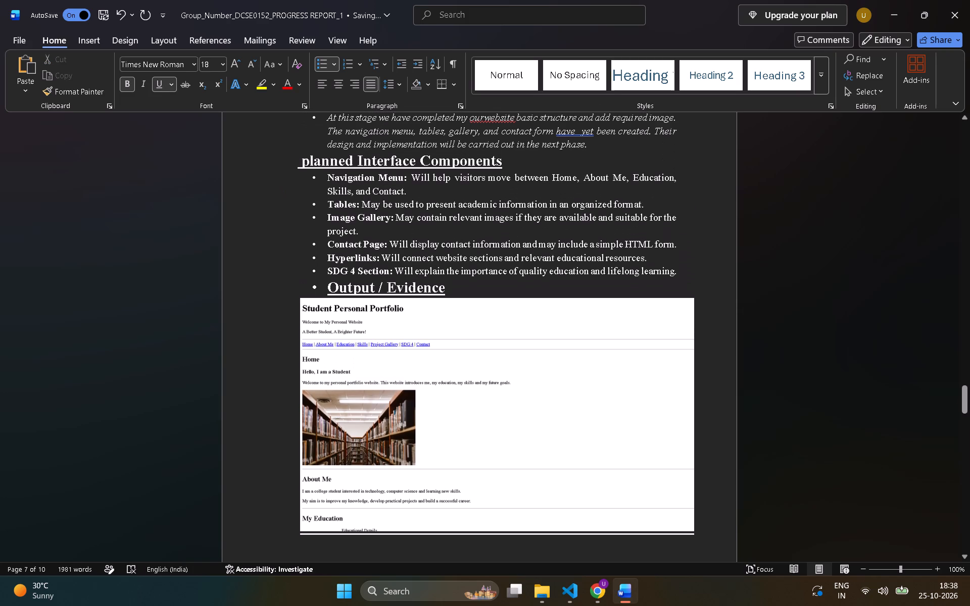
pyautogui.hscroll(1, 357, 221)
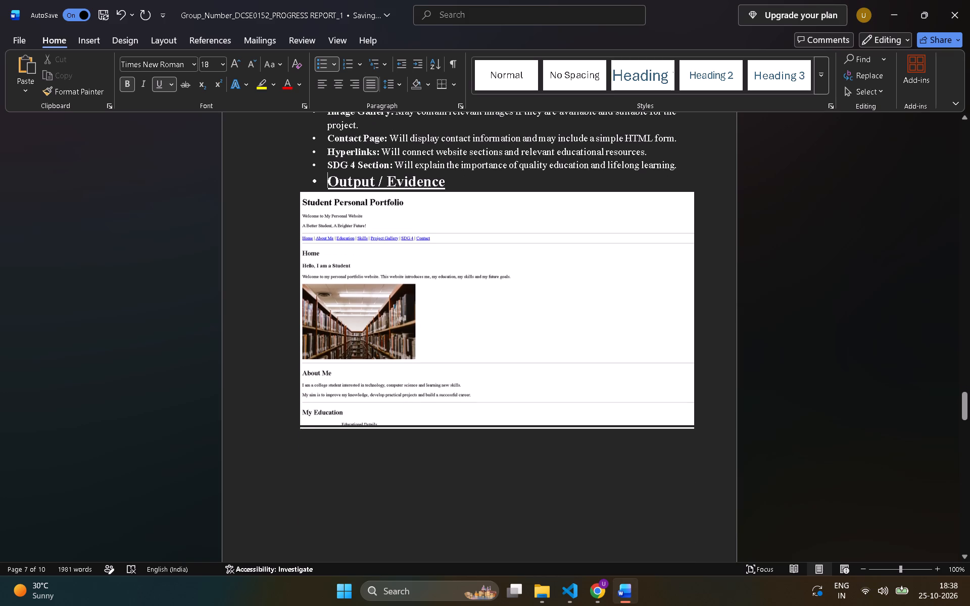
pyautogui.hscroll(1, 357, 221)
pyautogui.scroll(-1, 357, 221)
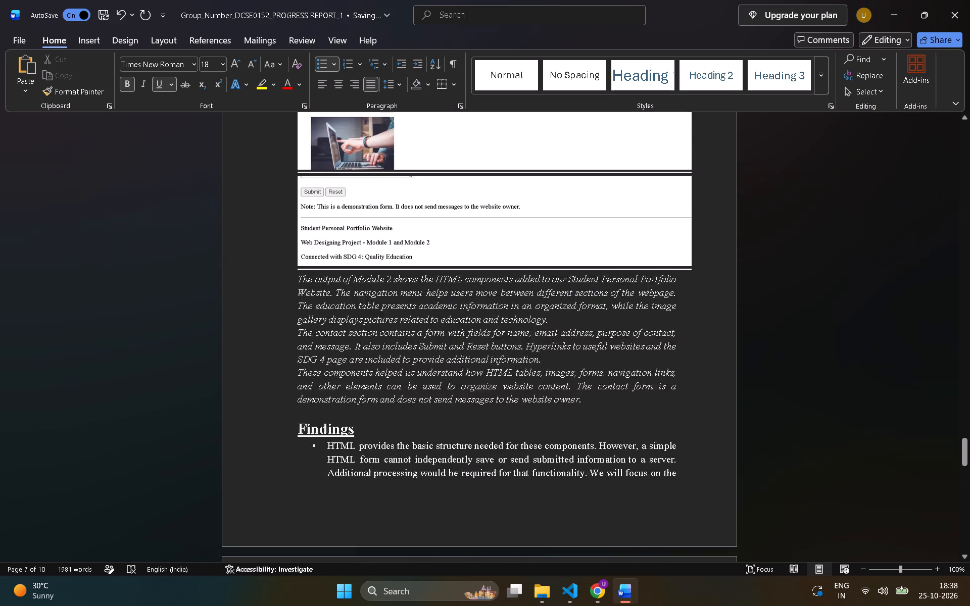
pyautogui.scroll(-1, 357, 221)
pyautogui.hscroll(2, 357, 221)
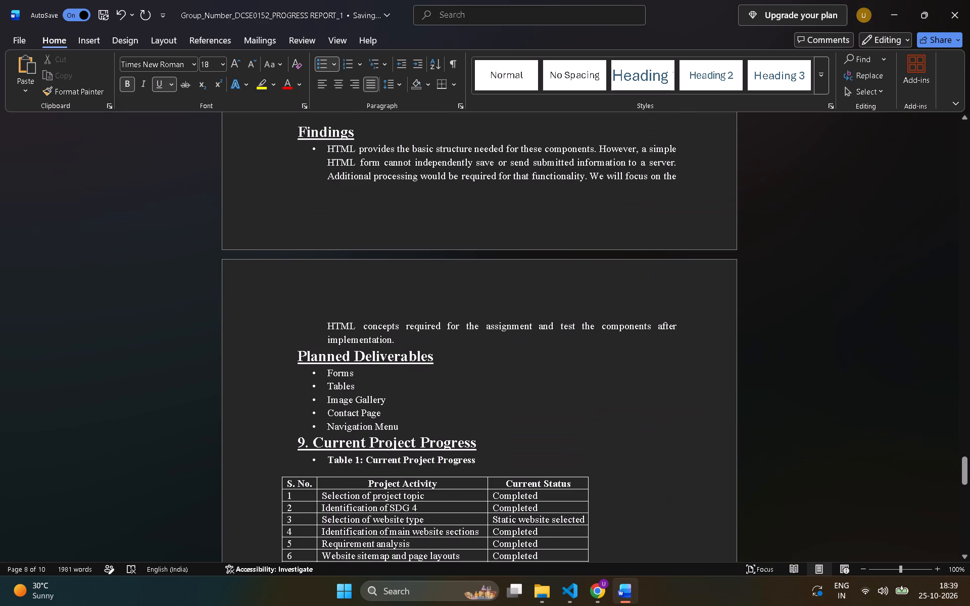
pyautogui.hscroll(1, 357, 221)
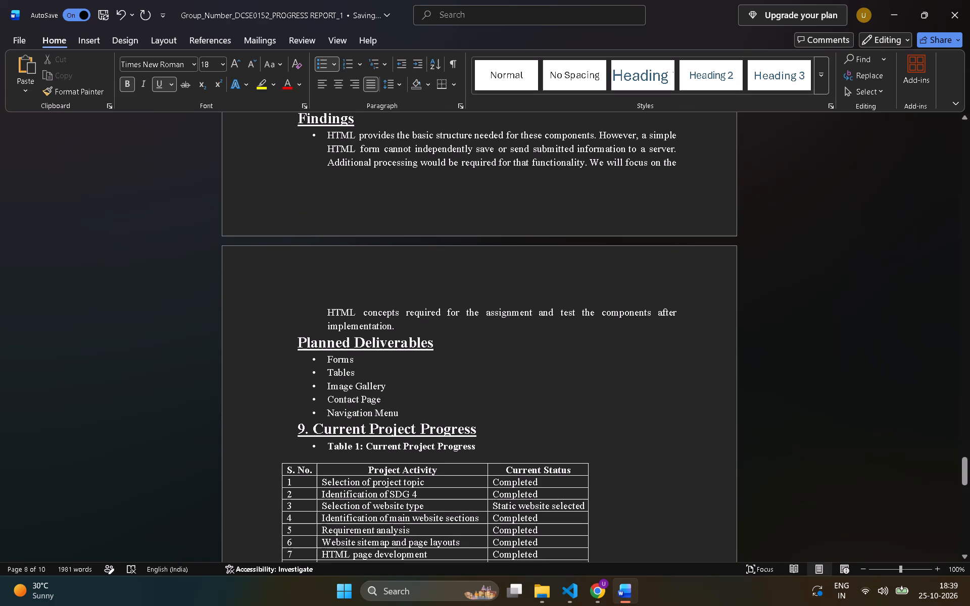
pyautogui.hscroll(2, 357, 221)
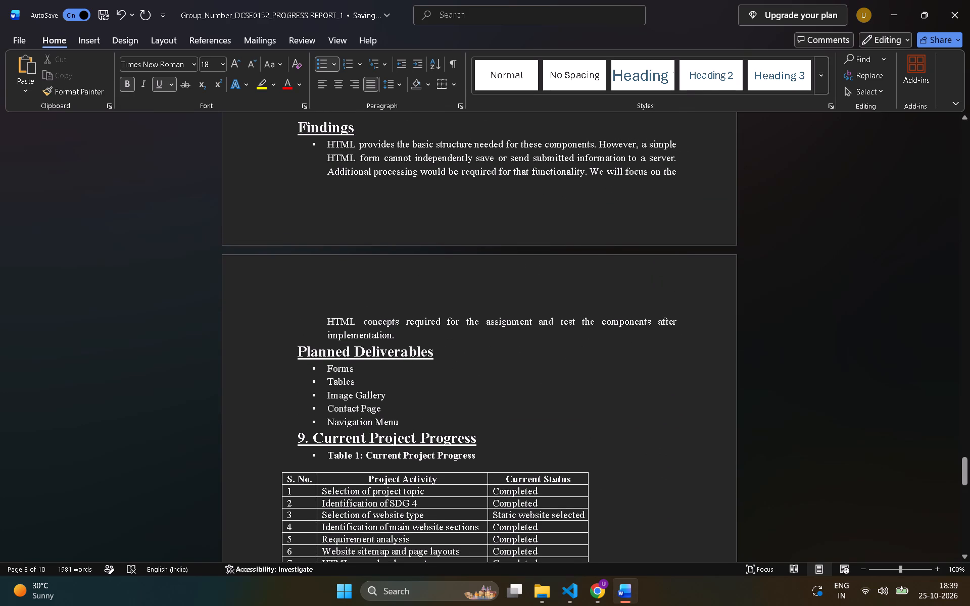
pyautogui.hscroll(1, 357, 221)
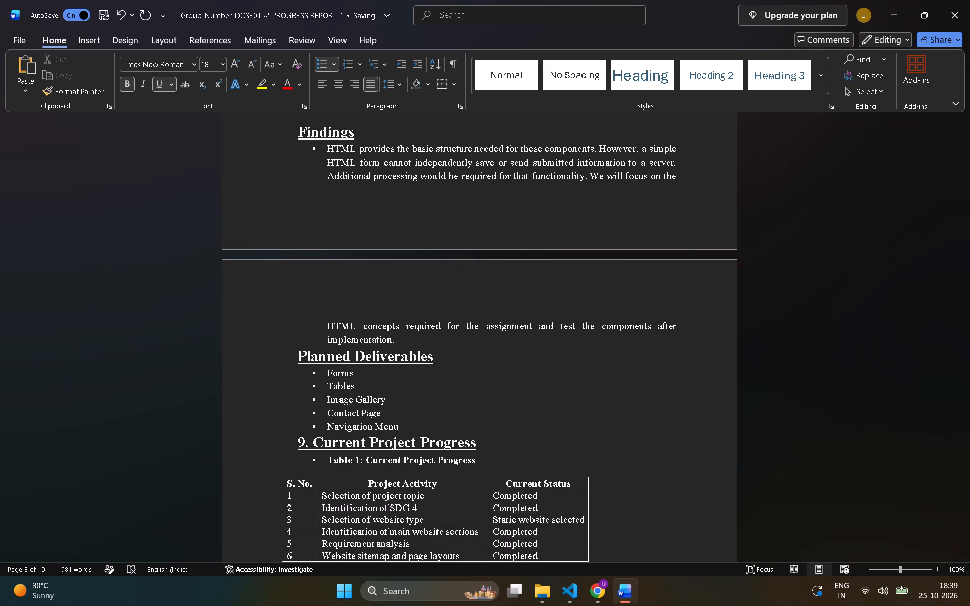
pyautogui.hscroll(1, 357, 221)
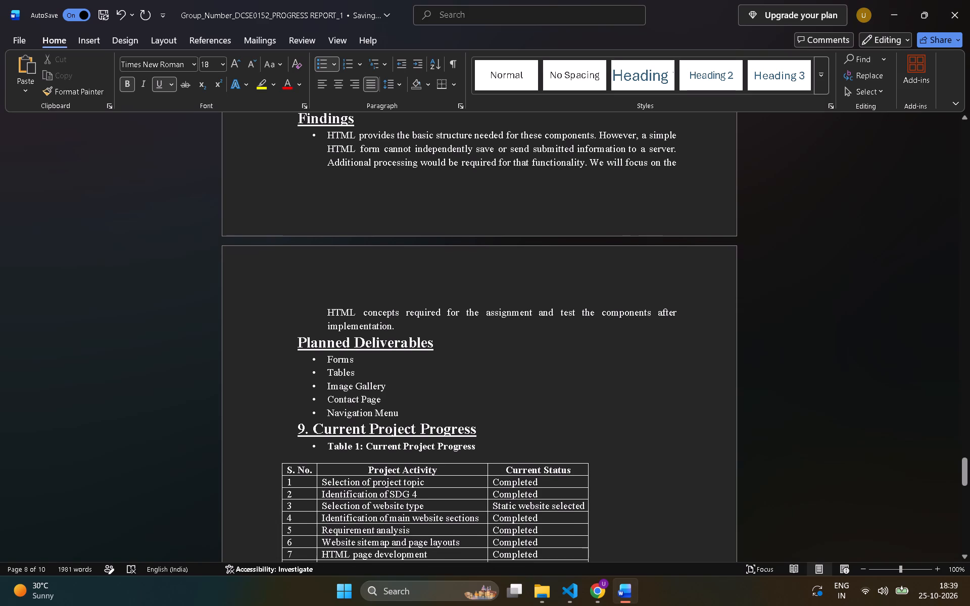
pyautogui.hscroll(1, 357, 221)
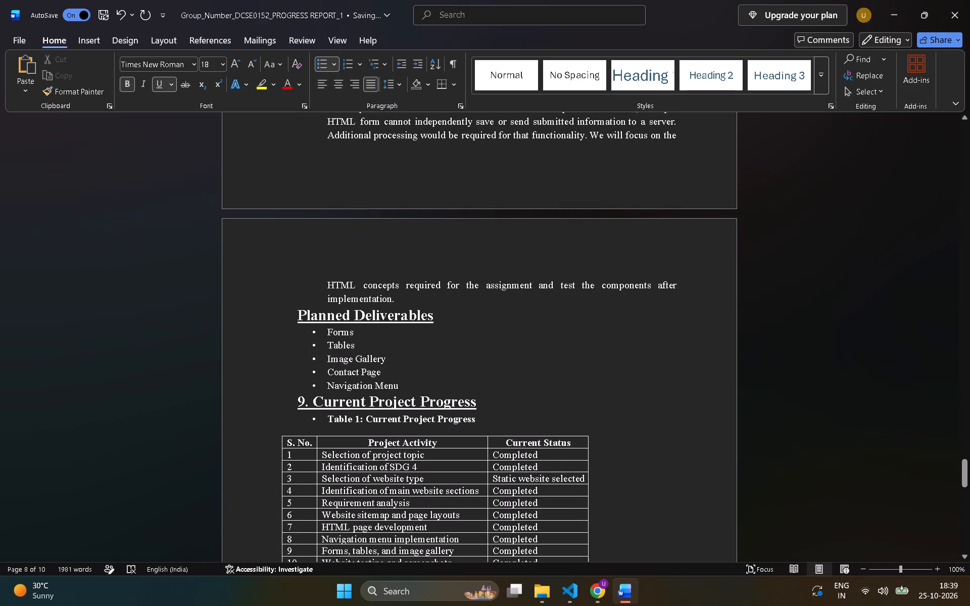
# Delete the sentence "The project is currently in the planning stage." from the bullet below the Current Project Progress table.
pyautogui.scroll(-1, 357, 221)
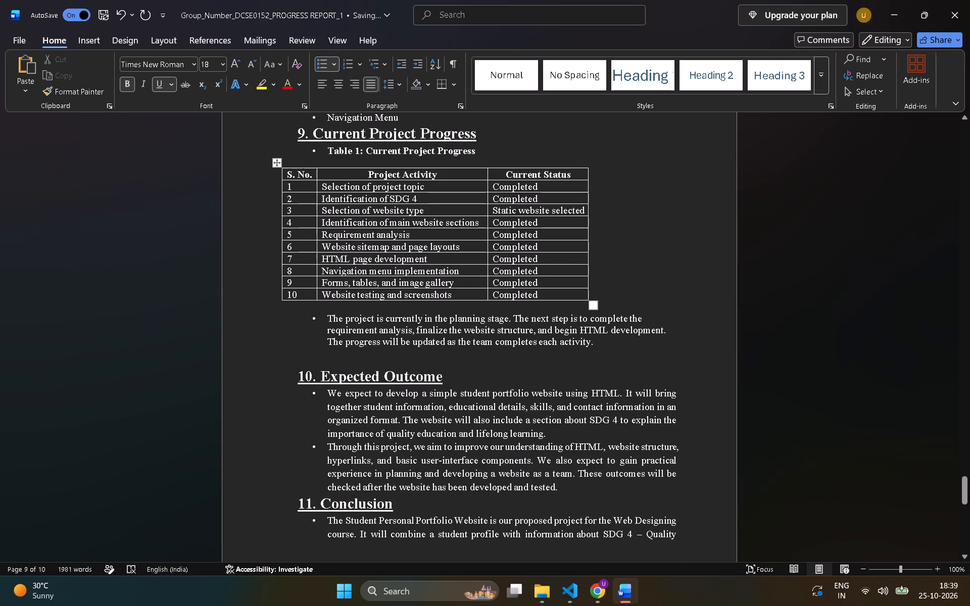
pyautogui.click(511, 314)
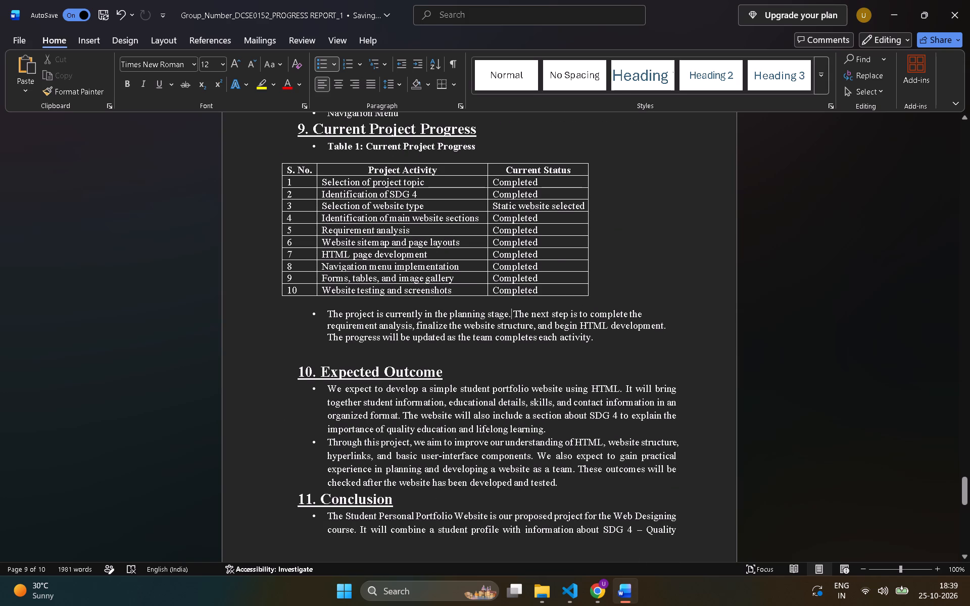
pyautogui.press('BackSpace')
pyautogui.press('BackSpace')
pyautogui.press('BackSpace')
pyautogui.press('BackSpace')
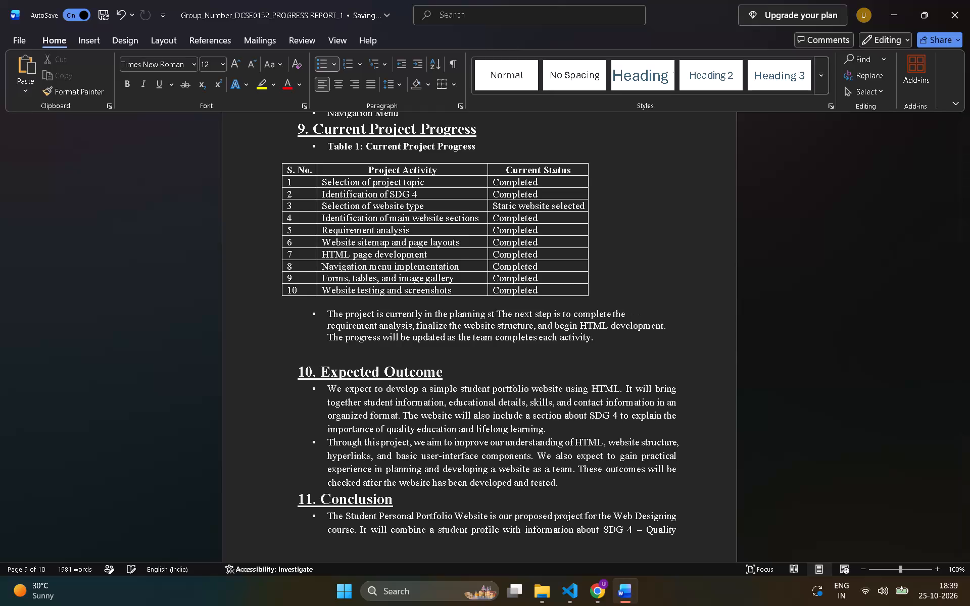
pyautogui.press('BackSpace')
pyautogui.press('BackSpace')
pyautogui.press('BackSpace')
pyautogui.press('BackSpace')
pyautogui.press('BackSpace')
pyautogui.press('BackSpace')
pyautogui.press('BackSpace')
pyautogui.press('BackSpace')
pyautogui.press('BackSpace')
pyautogui.press('BackSpace')
pyautogui.press('BackSpace')
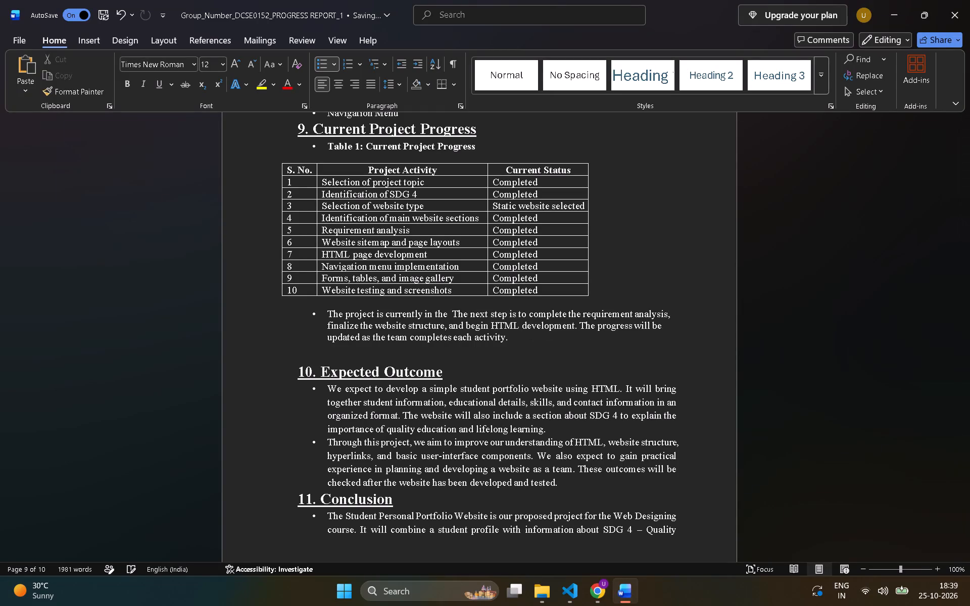
pyautogui.press('BackSpace')
pyautogui.press('BackSpace')
pyautogui.press('BackSpace')
pyautogui.press('BackSpace')
pyautogui.press('BackSpace')
pyautogui.press('BackSpace')
pyautogui.press('BackSpace')
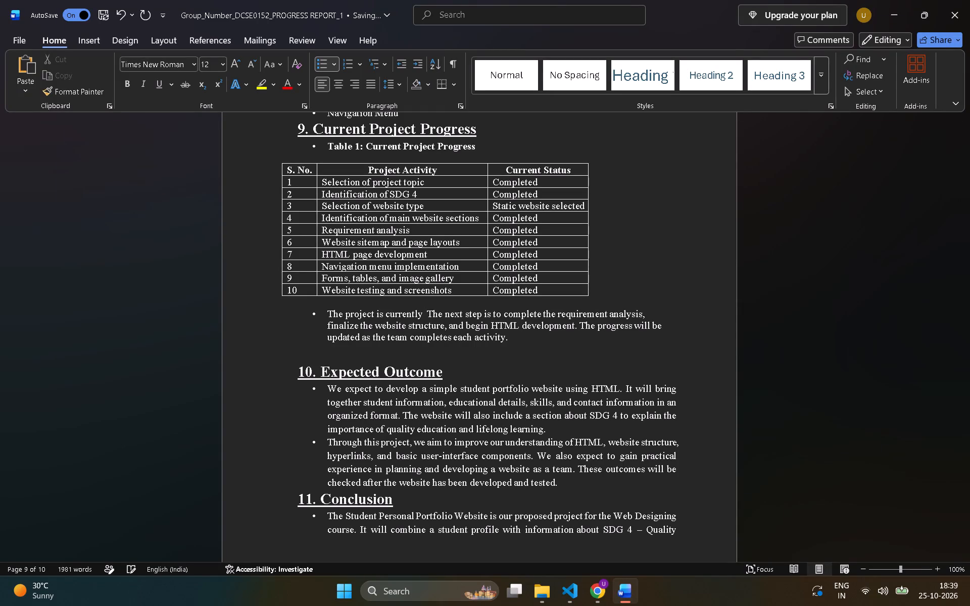
pyautogui.press('BackSpace')
pyautogui.press('BackSpace')
pyautogui.press('BackSpace')
pyautogui.press('BackSpace')
pyautogui.press('BackSpace')
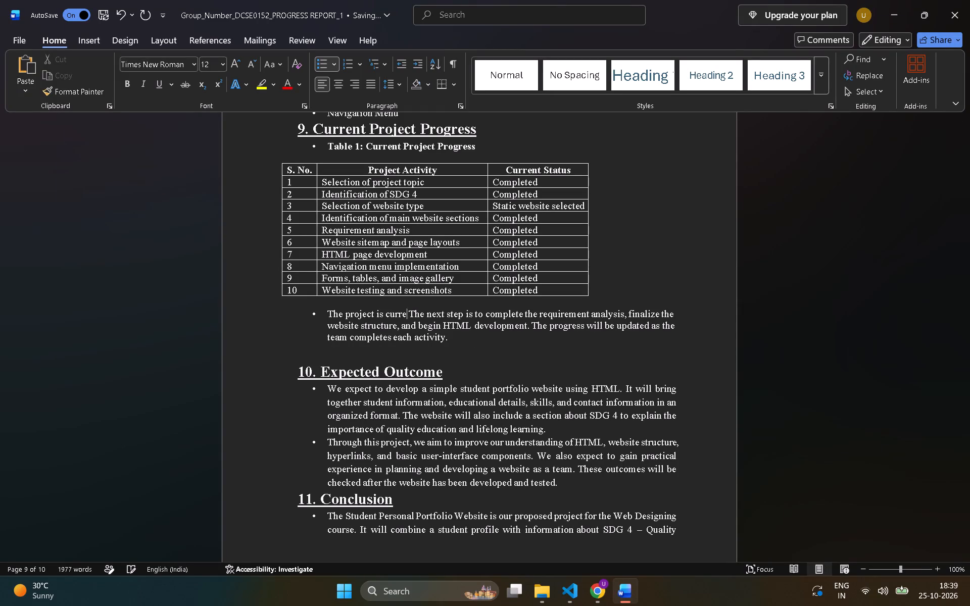
pyautogui.press('BackSpace')
pyautogui.press('BackSpace')
pyautogui.press('BackSpace')
pyautogui.press('BackSpace')
pyautogui.press('BackSpace')
pyautogui.press('BackSpace')
pyautogui.press('BackSpace')
pyautogui.press('BackSpace')
pyautogui.press('BackSpace')
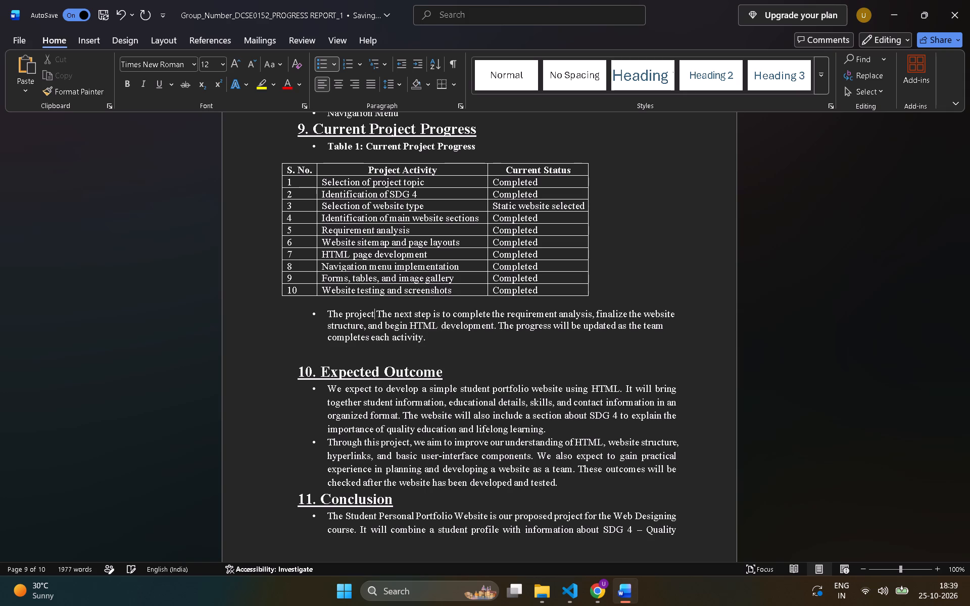
pyautogui.press('BackSpace')
pyautogui.press('BackSpace')
pyautogui.press('BackSpace')
pyautogui.press('BackSpace')
pyautogui.press('BackSpace')
pyautogui.press('BackSpace')
pyautogui.press('BackSpace')
pyautogui.press('BackSpace')
pyautogui.press('BackSpace')
pyautogui.press('BackSpace')
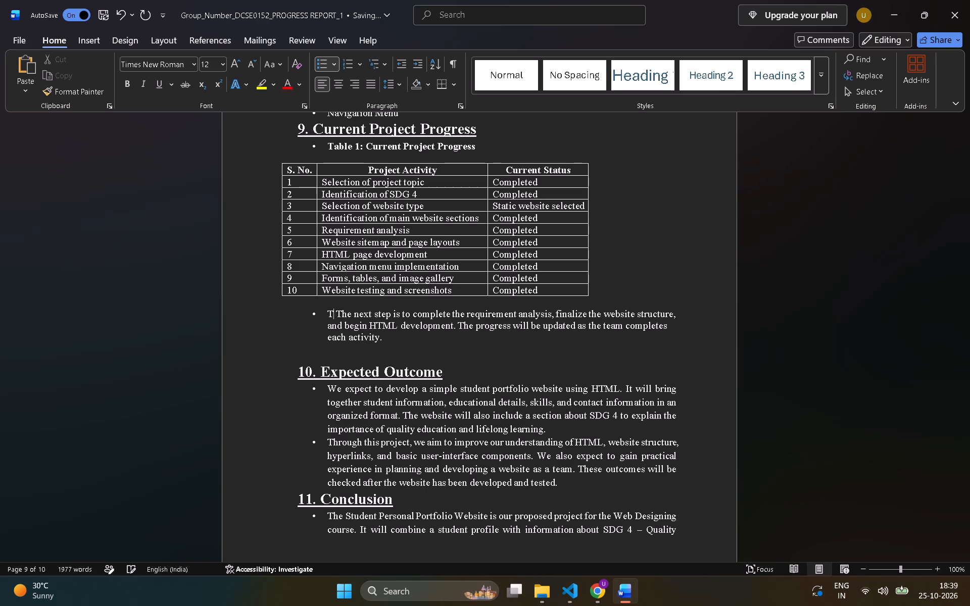
pyautogui.press('BackSpace')
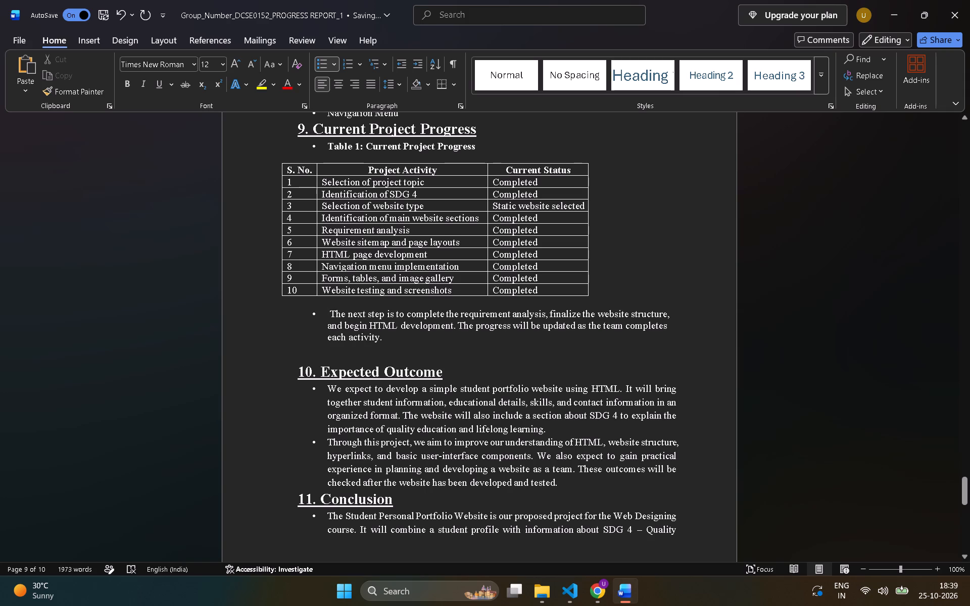
# Replace "The next step is to" with "WE" at the start of the bullet below the Current Project Progress table.
pyautogui.click(408, 314)
pyautogui.press('BackSpace')
pyautogui.press('BackSpace')
pyautogui.press('BackSpace')
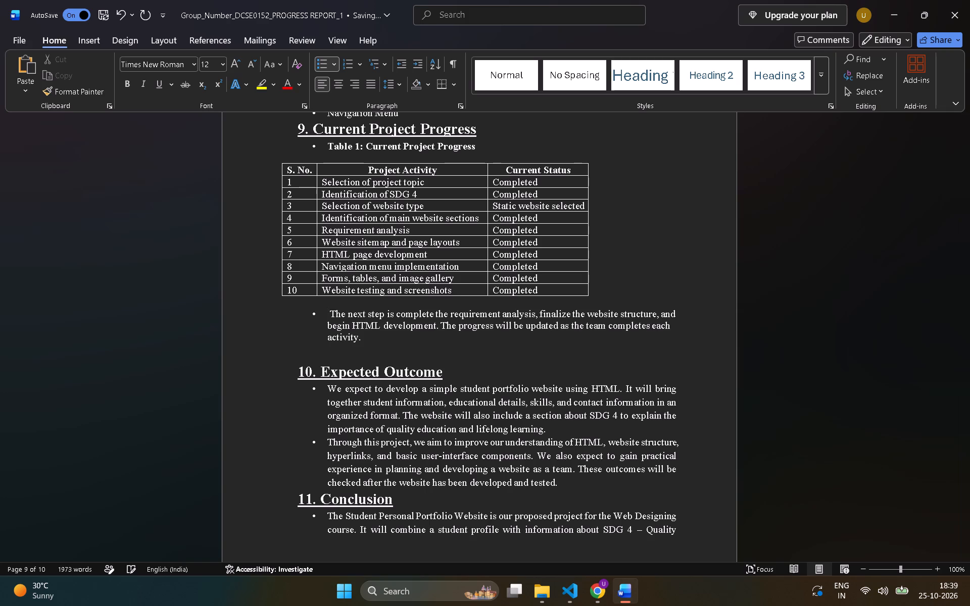
pyautogui.press('BackSpace')
pyautogui.press('BackSpace')
pyautogui.press('BackSpace')
pyautogui.press('BackSpace')
pyautogui.press('BackSpace')
pyautogui.press('BackSpace')
pyautogui.press('BackSpace')
pyautogui.press('BackSpace')
pyautogui.press('BackSpace')
pyautogui.press('BackSpace')
pyautogui.press('BackSpace')
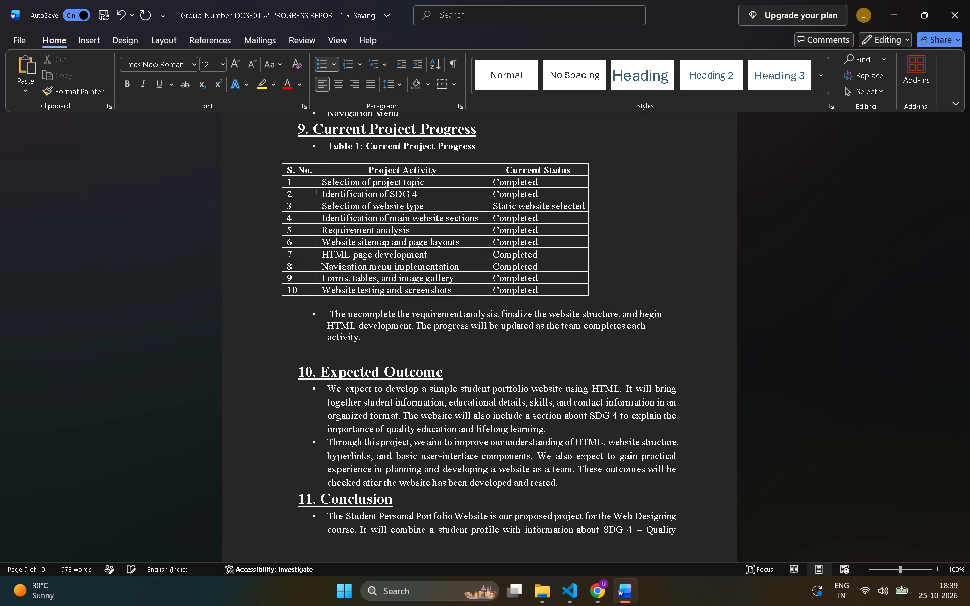
pyautogui.press('BackSpace')
pyautogui.press('BackSpace')
pyautogui.press('BackSpace')
pyautogui.press('BackSpace')
pyautogui.press('BackSpace')
pyautogui.press('BackSpace')
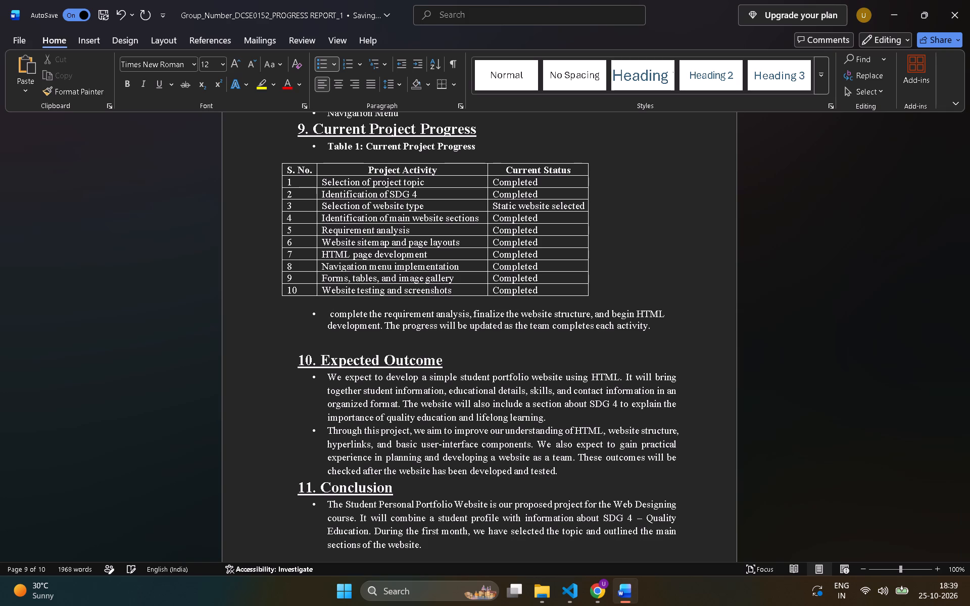
pyautogui.write('WE')
pyautogui.press('space')
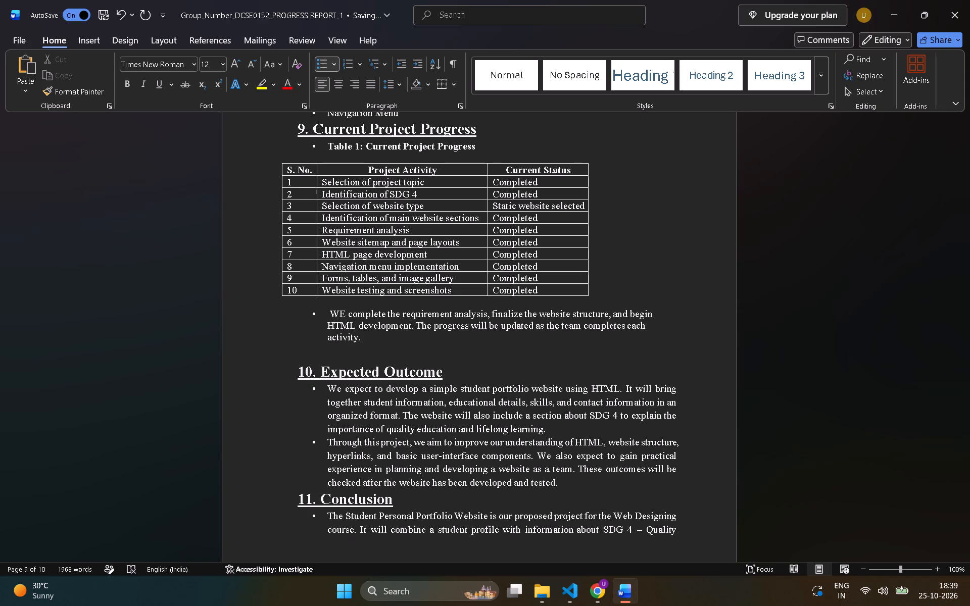
# Change "WE" to "We" at the start of the bullet below the Current Project Progress table.
pyautogui.press('BackSpace')
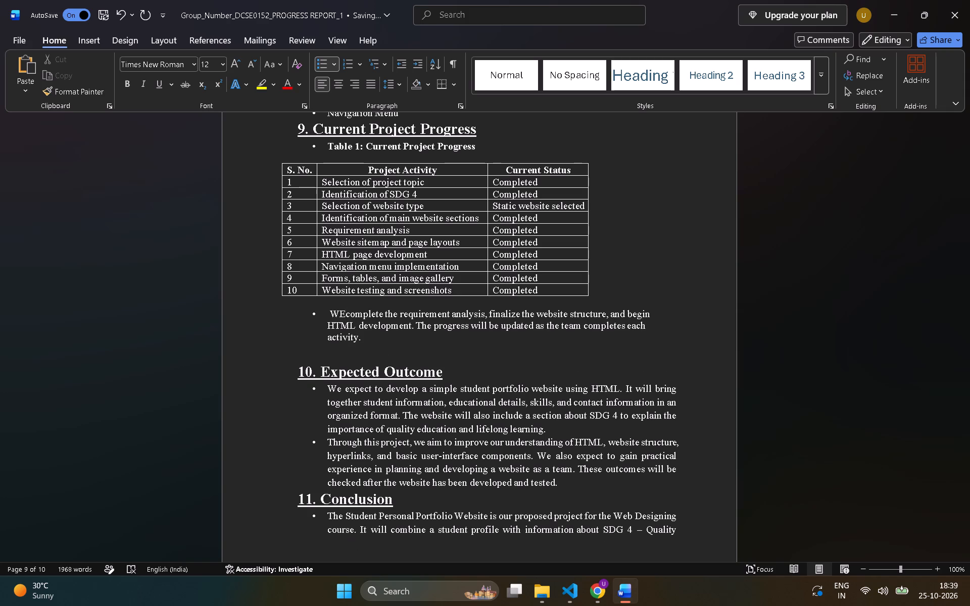
pyautogui.press('BackSpace')
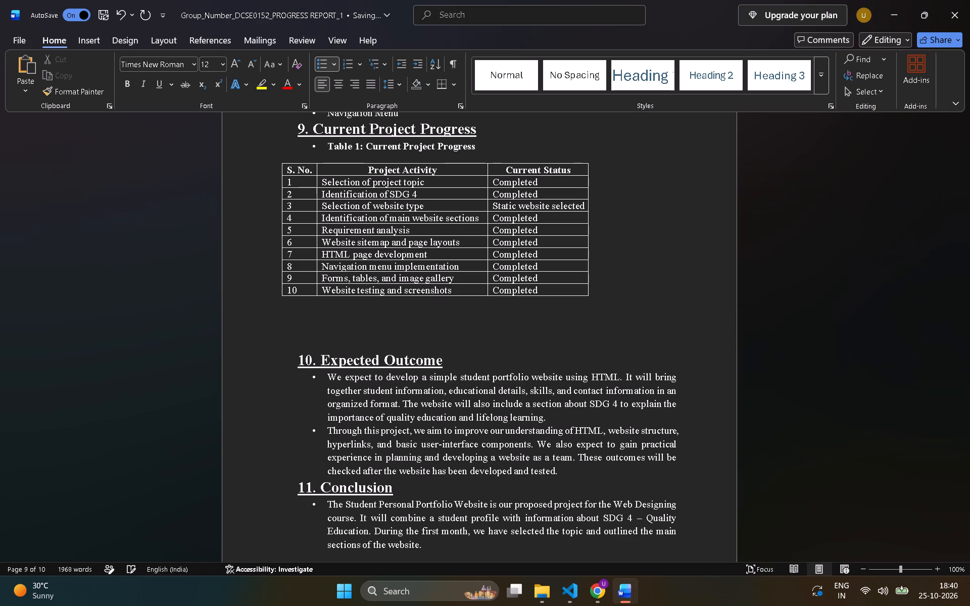
pyautogui.write('e')
pyautogui.press('space')
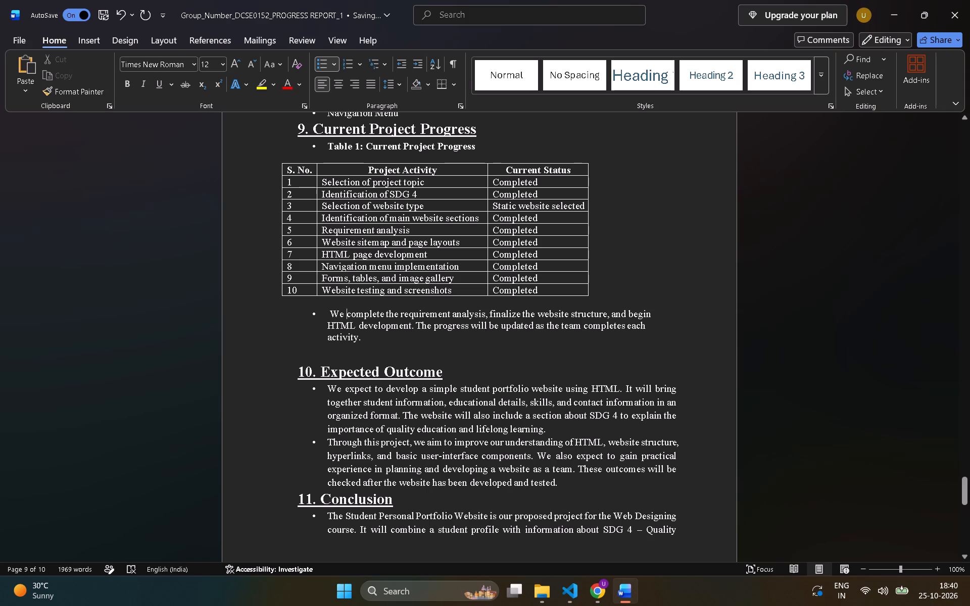
# Save the edited progress report after checking Expected Outcome, Conclusion and References.
pyautogui.scroll(-2, 544, 390)
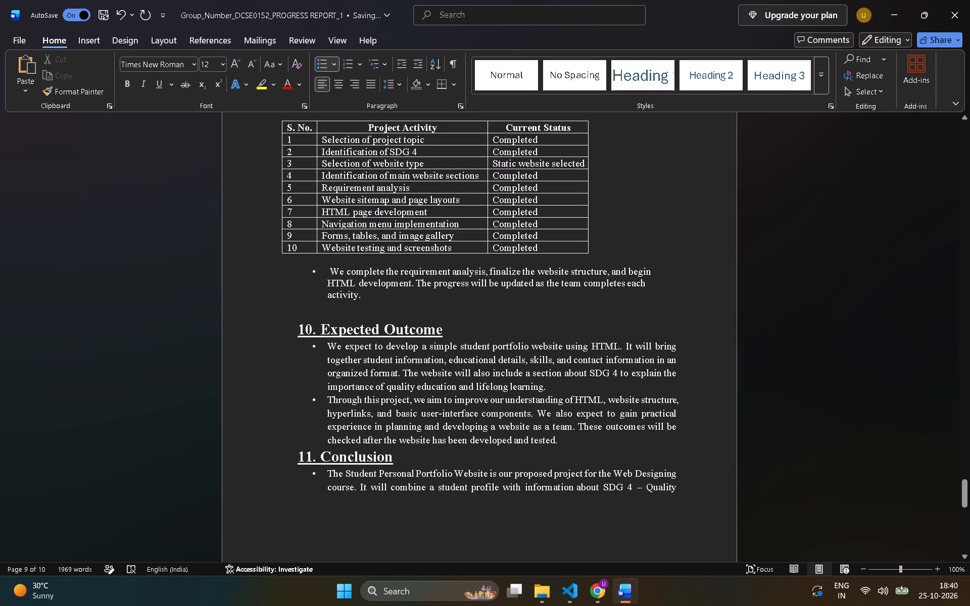
pyautogui.scroll(-1, 544, 390)
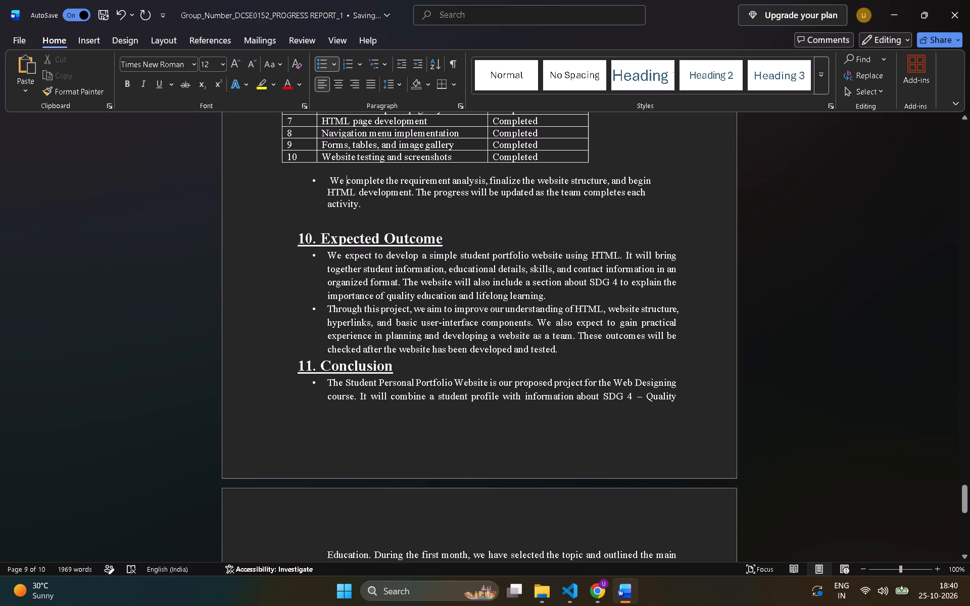
pyautogui.scroll(-2, 544, 390)
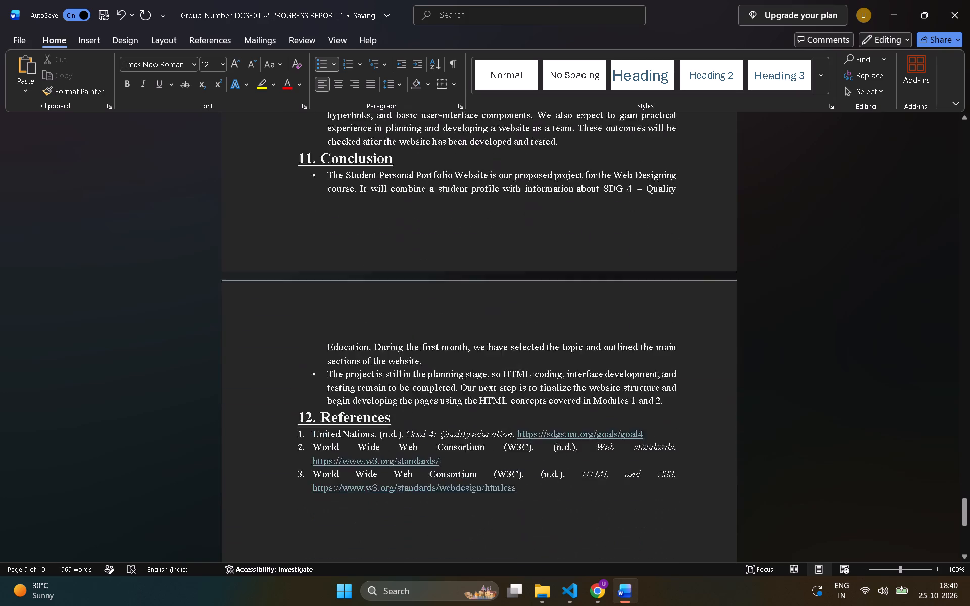
pyautogui.scroll(-1, 544, 390)
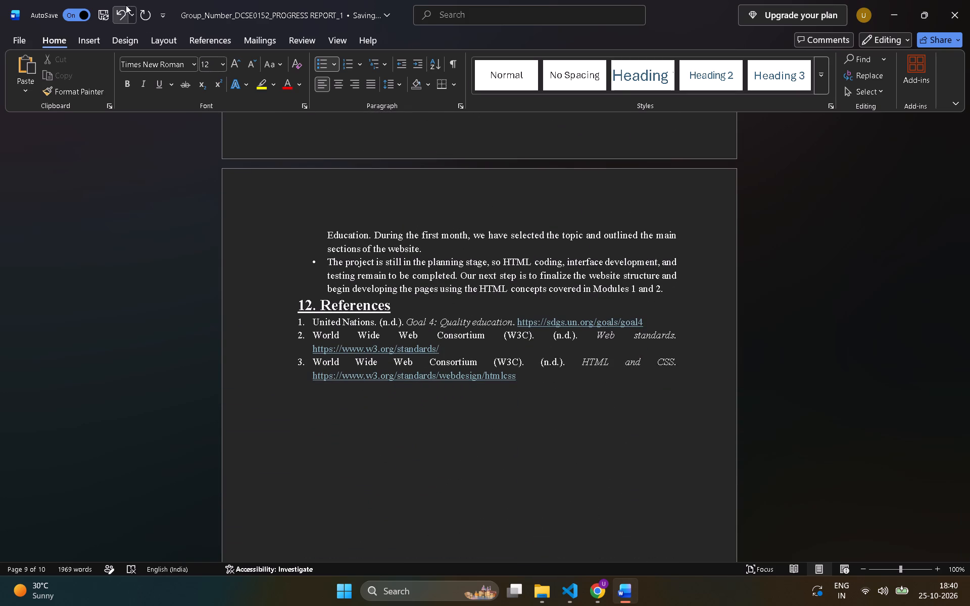
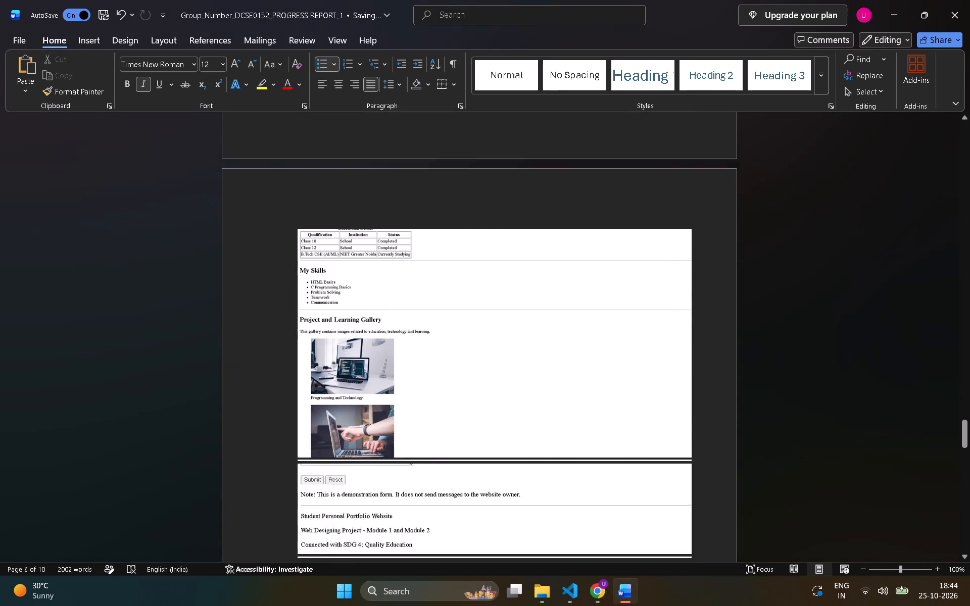
pyautogui.scroll(-2, 480, 385)
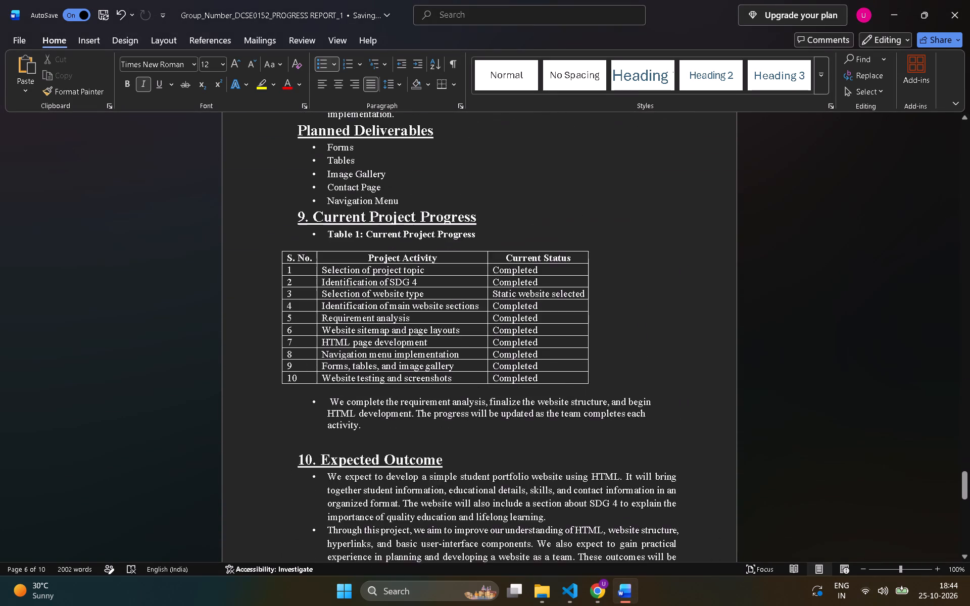
pyautogui.scroll(-1, 480, 385)
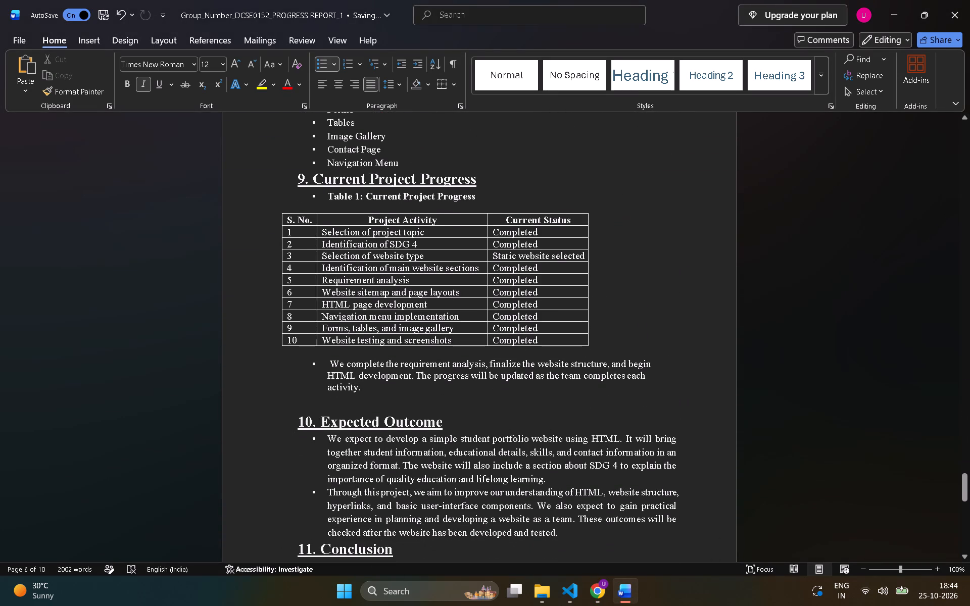
pyautogui.moveTo(326, 361); pyautogui.dragTo(364, 386)
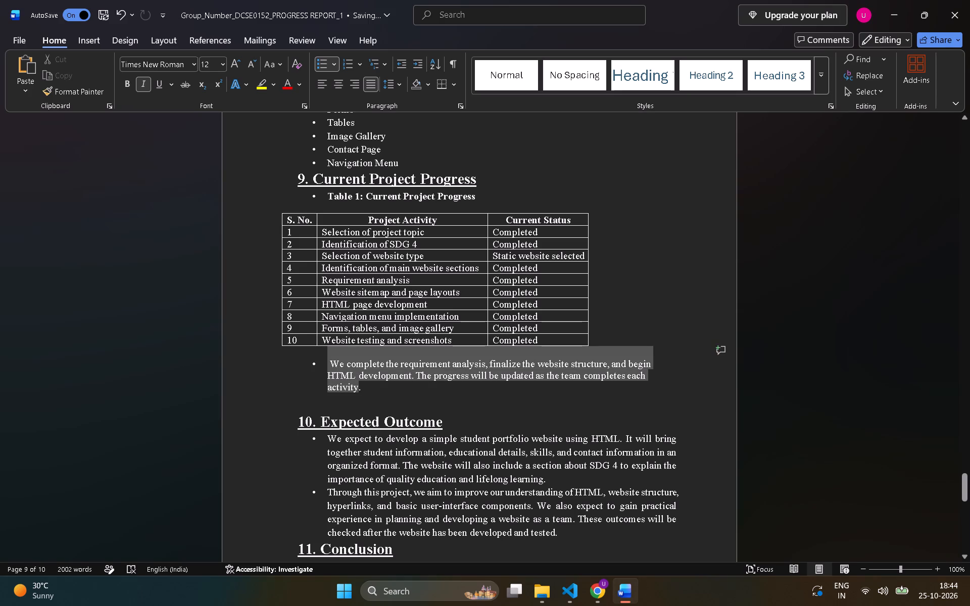
pyautogui.moveTo(364, 386); pyautogui.dragTo(365, 388)
pyautogui.press('BackSpace')
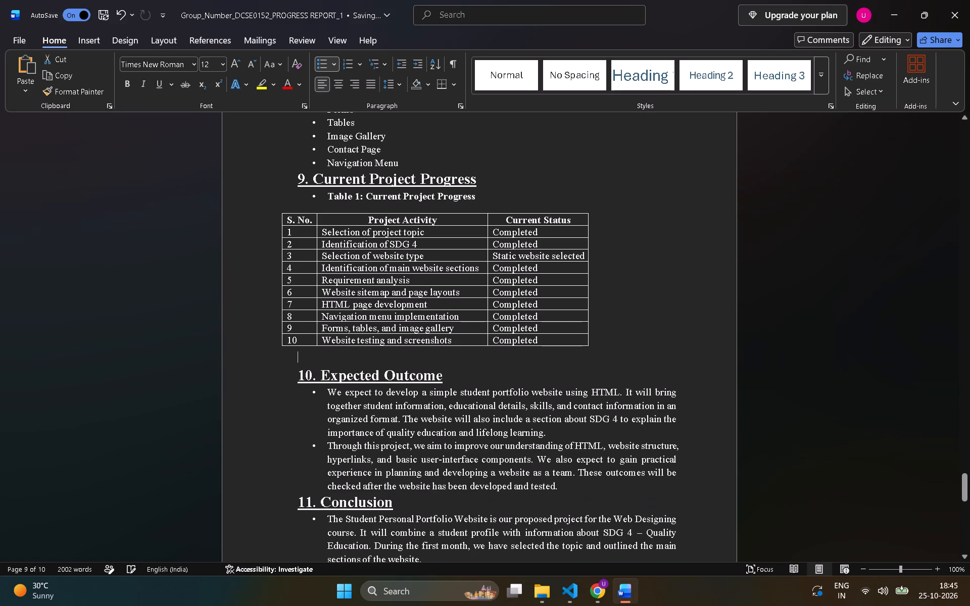
pyautogui.hotkey('ctrl', 'v')
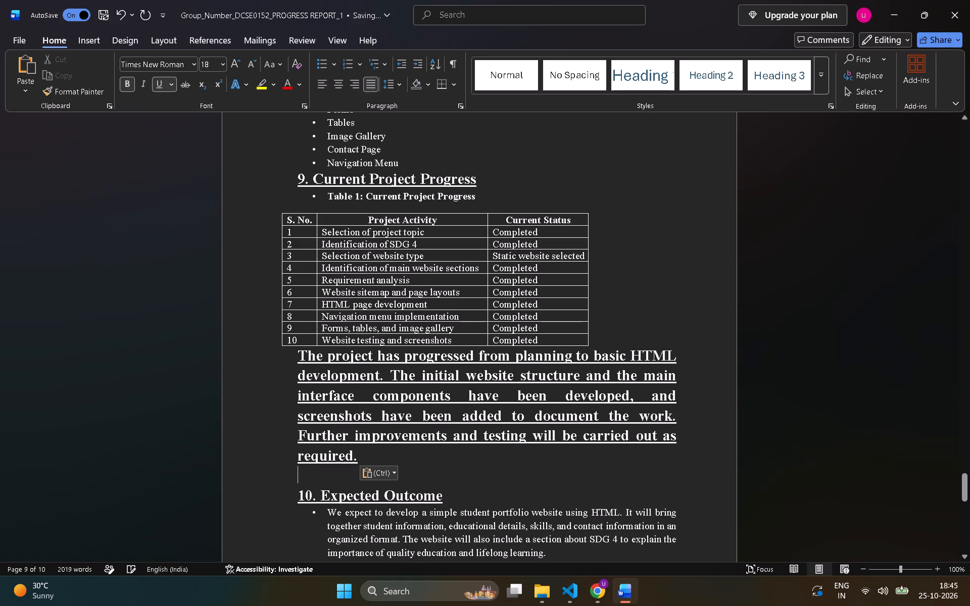
# Format the pasted paragraph below the progress table as 12 pt italic, without bold or underline.
pyautogui.moveTo(294, 357); pyautogui.dragTo(337, 421)
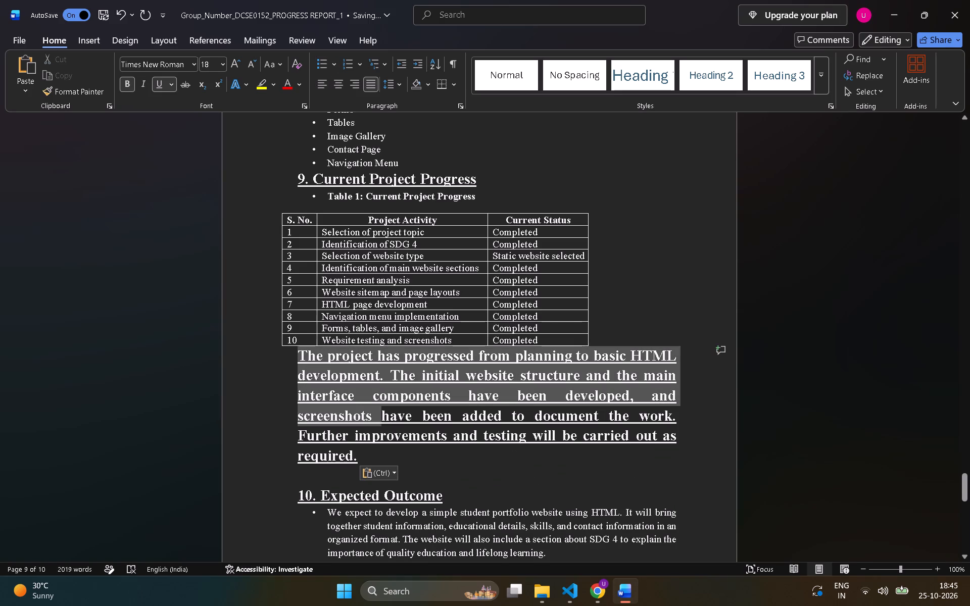
pyautogui.moveTo(337, 421); pyautogui.dragTo(355, 458)
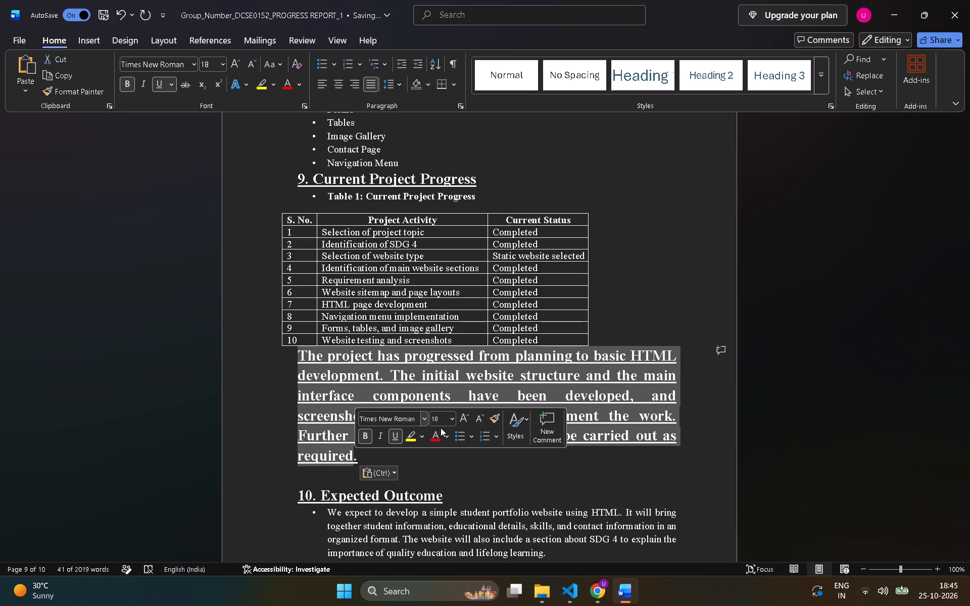
pyautogui.click(451, 421)
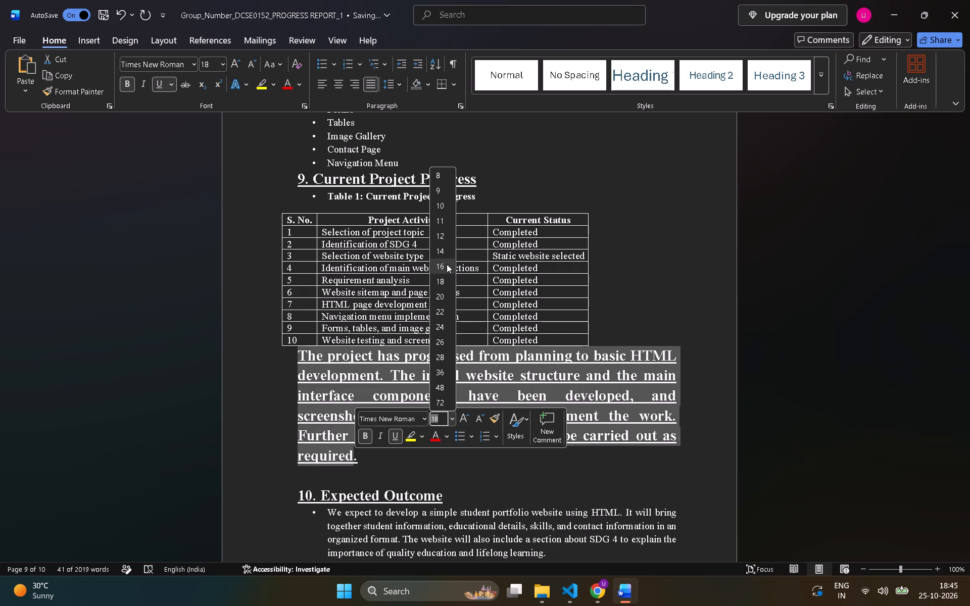
pyautogui.click(447, 264)
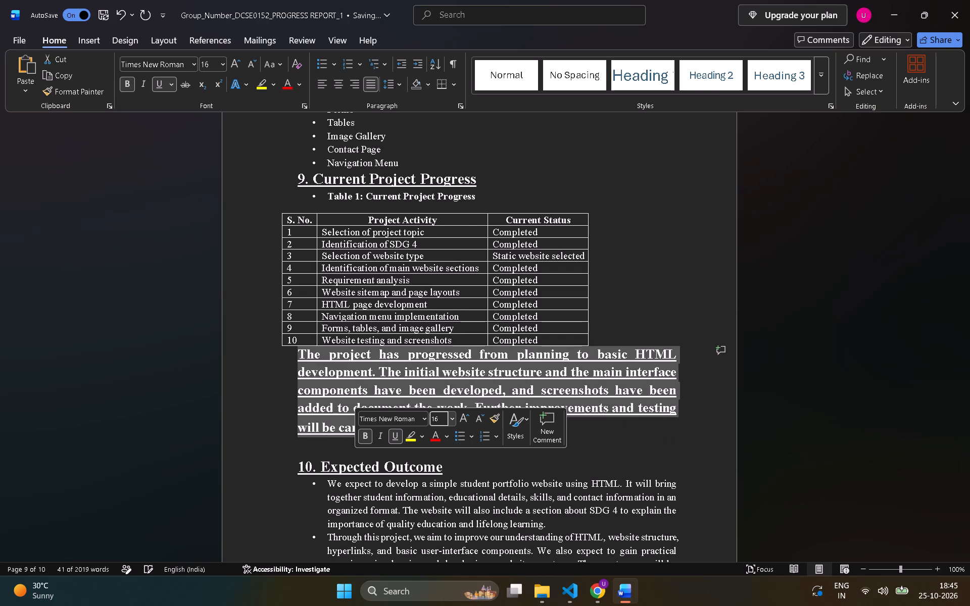
pyautogui.click(380, 437)
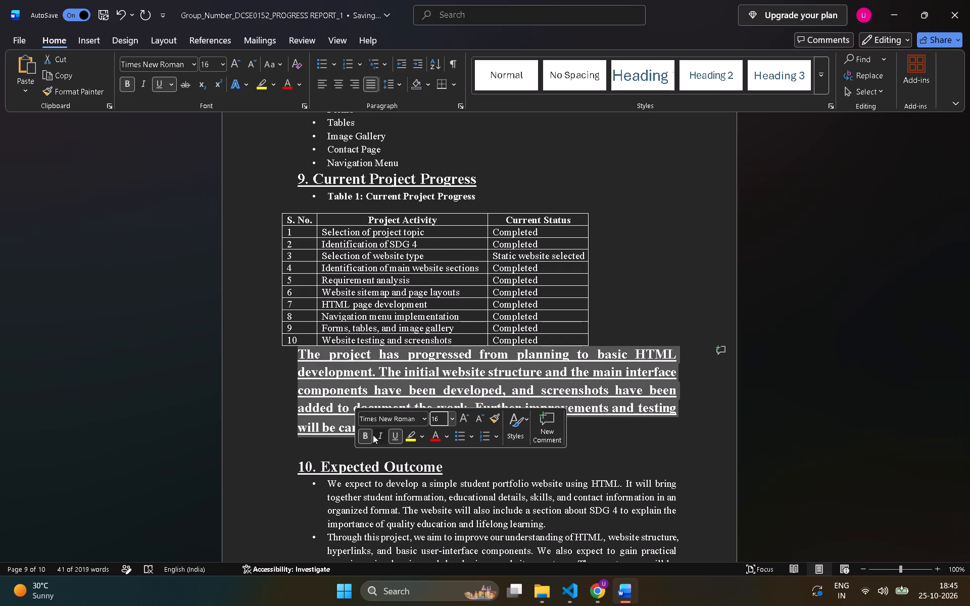
pyautogui.click(365, 435)
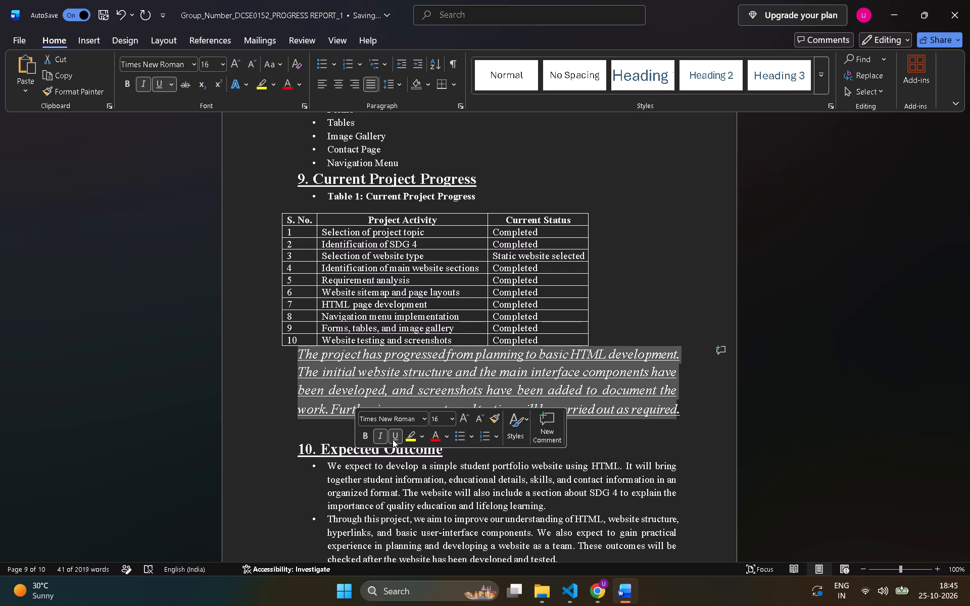
pyautogui.click(393, 439)
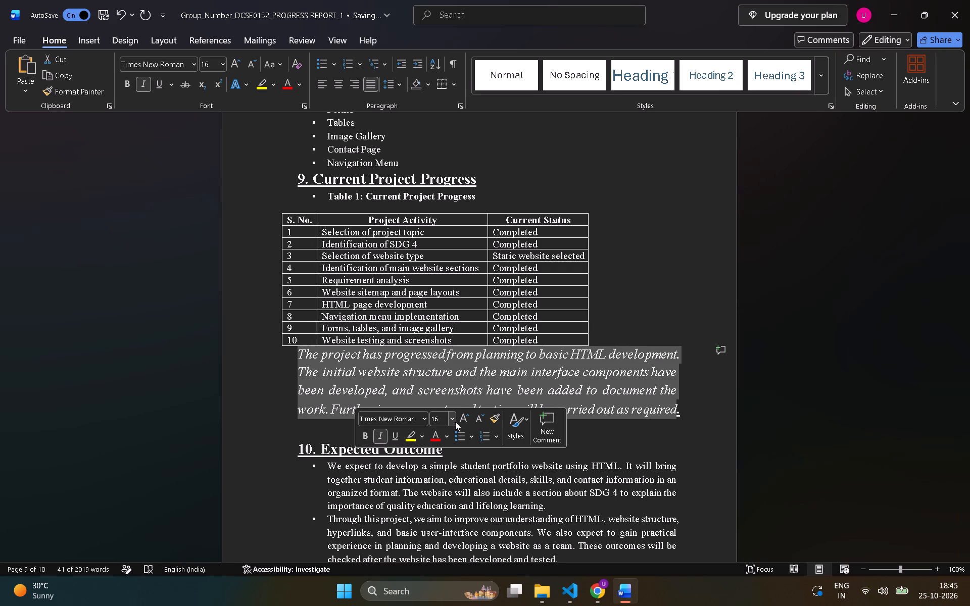
pyautogui.click(455, 422)
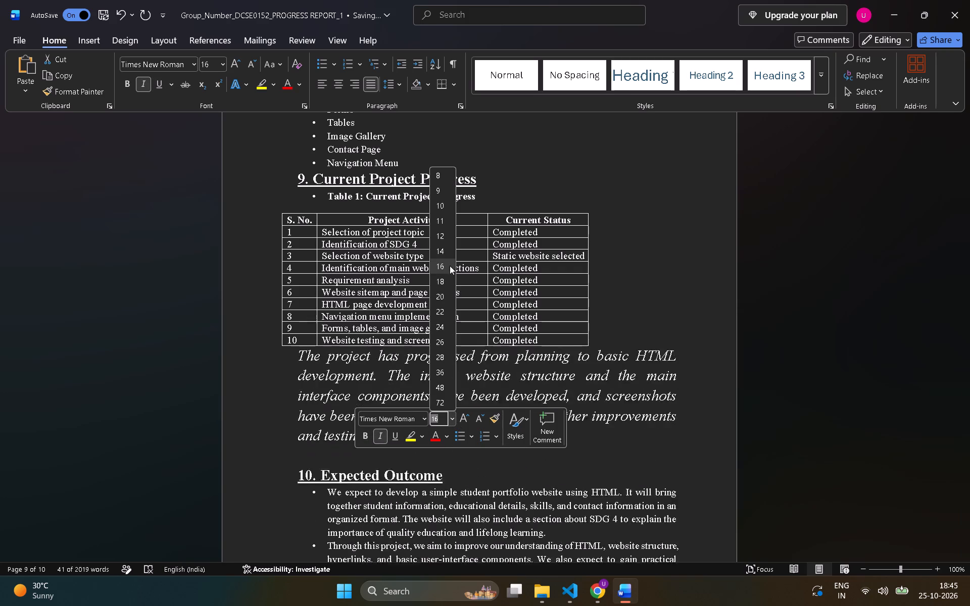
pyautogui.click(439, 231)
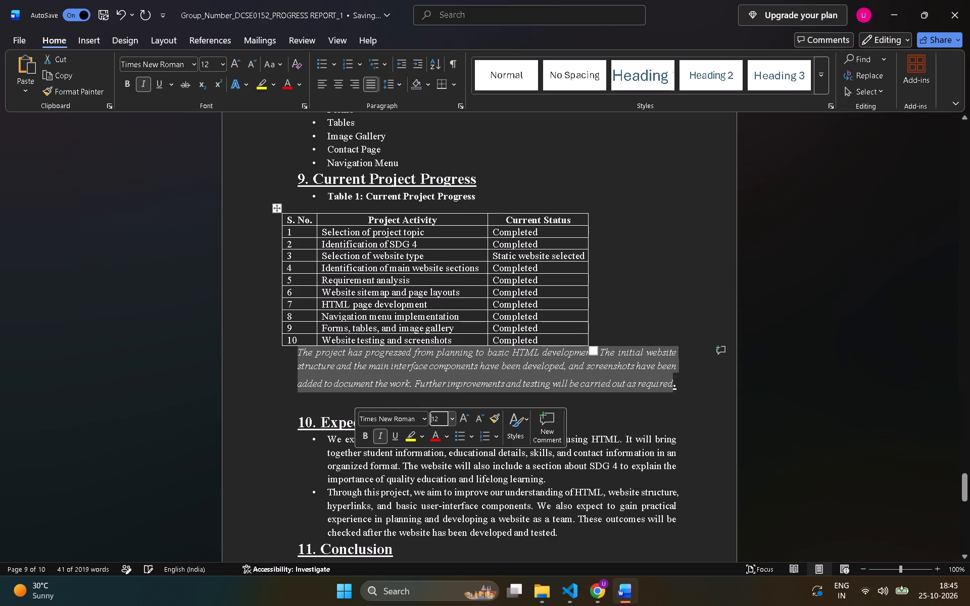
pyautogui.click(625, 309)
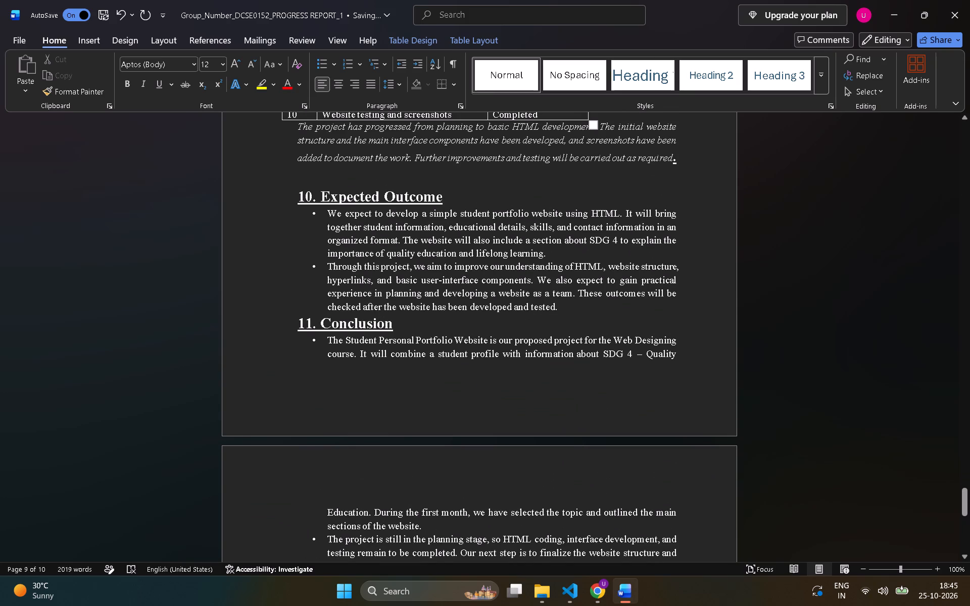
# Italicize both bullet paragraphs under 10. Expected Outcome.
pyautogui.moveTo(325, 211); pyautogui.dragTo(543, 323)
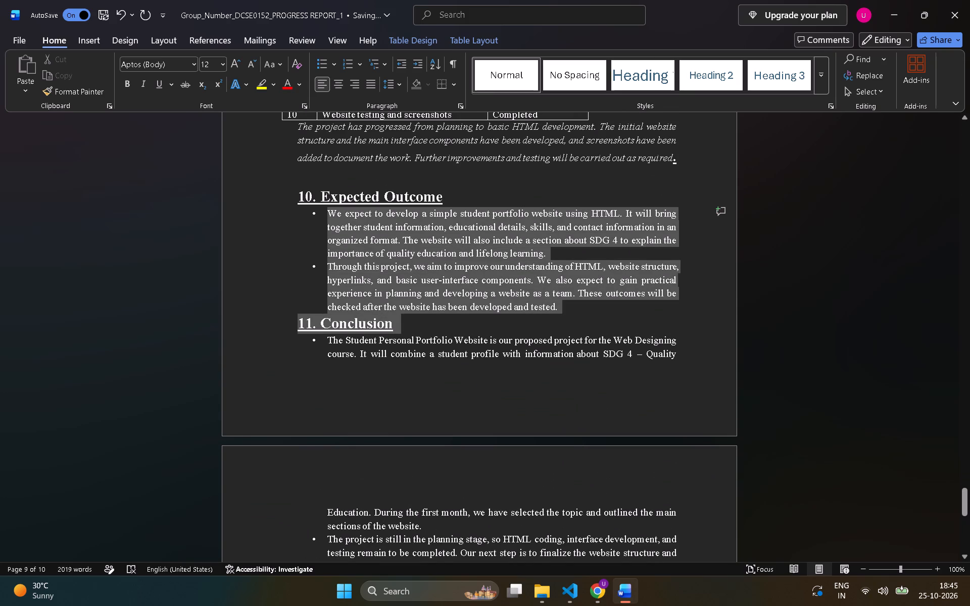
pyautogui.moveTo(543, 323); pyautogui.dragTo(568, 305)
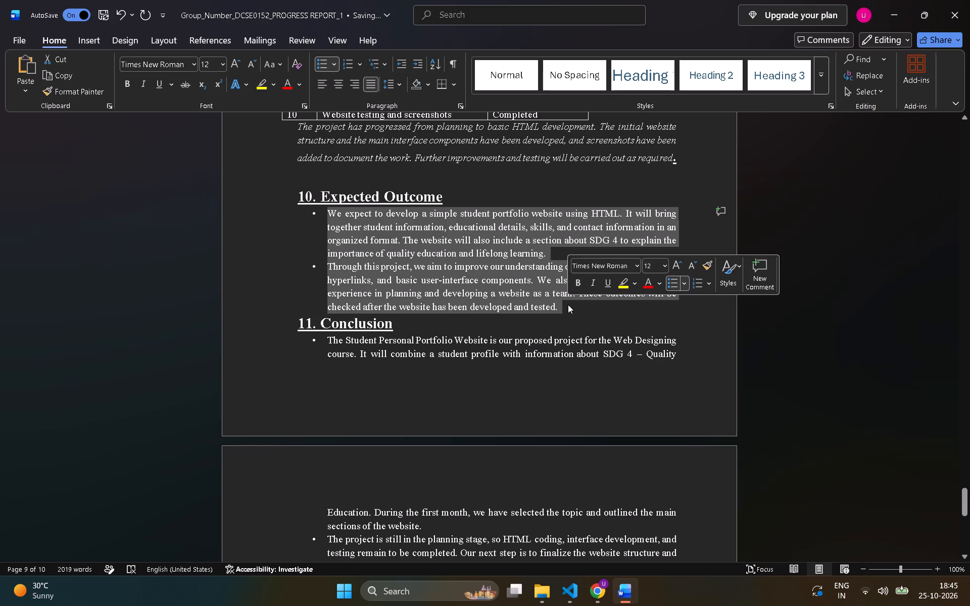
pyautogui.click(596, 282)
pyautogui.click(523, 354)
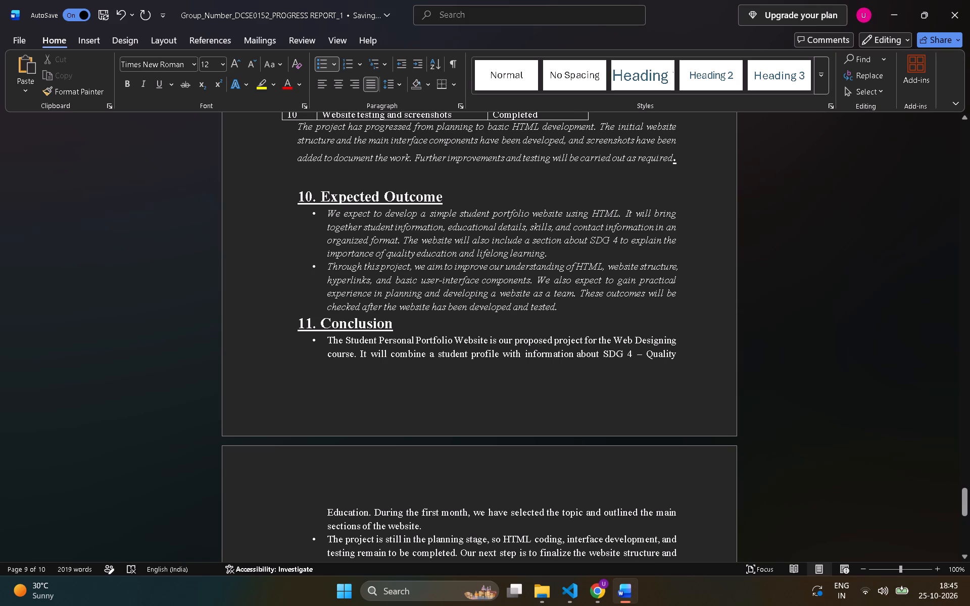
# Italicize both bullet paragraphs under 11. Conclusion, which run over onto the following page.
pyautogui.moveTo(326, 341); pyautogui.dragTo(525, 348)
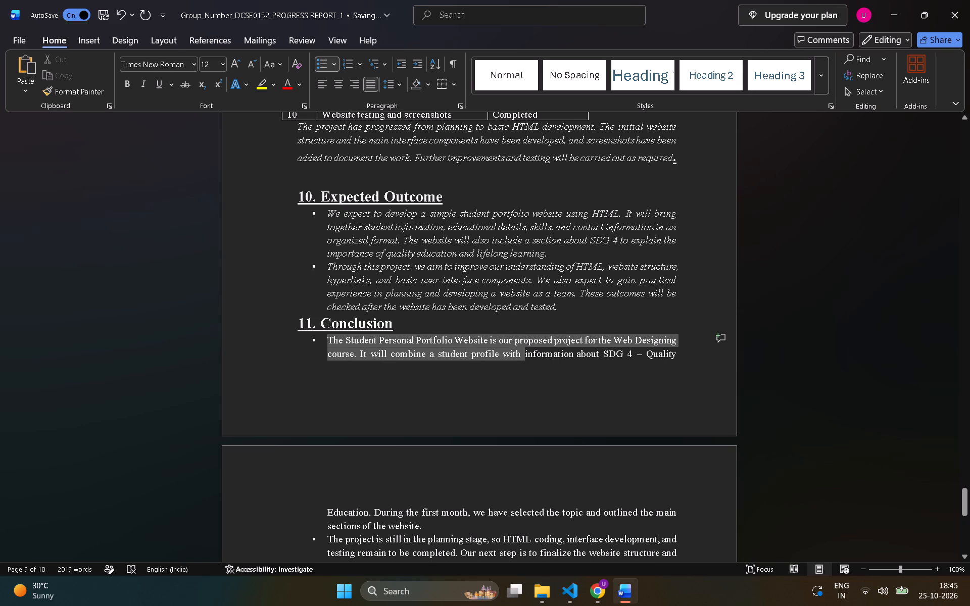
pyautogui.moveTo(525, 348); pyautogui.dragTo(624, 576)
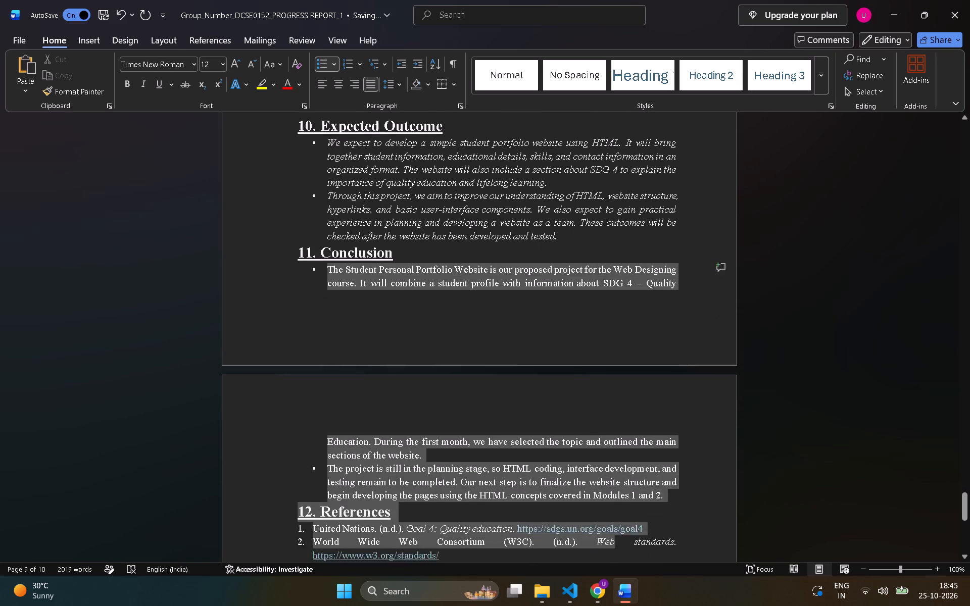
pyautogui.moveTo(624, 576); pyautogui.dragTo(638, 436)
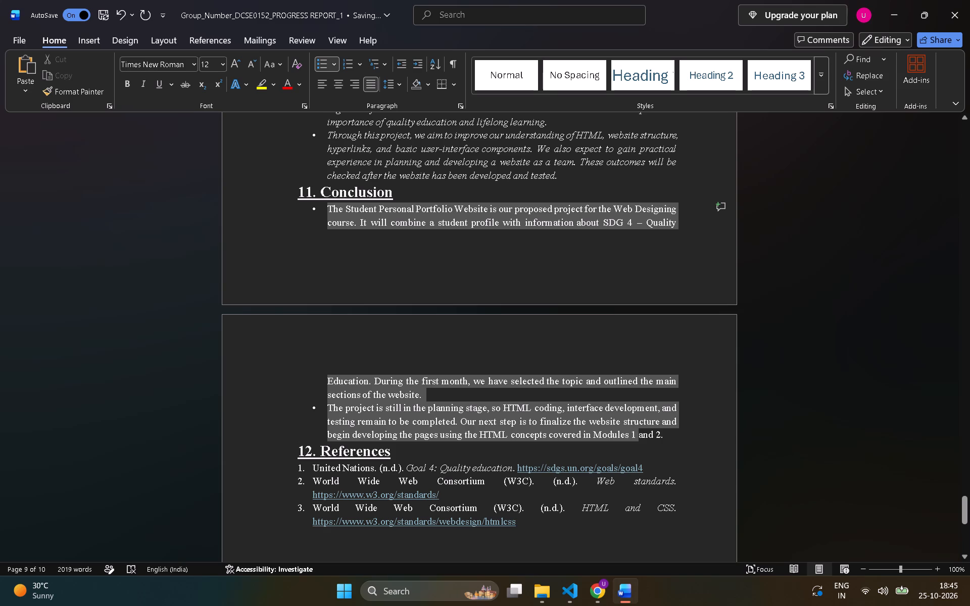
pyautogui.moveTo(638, 436); pyautogui.dragTo(665, 439)
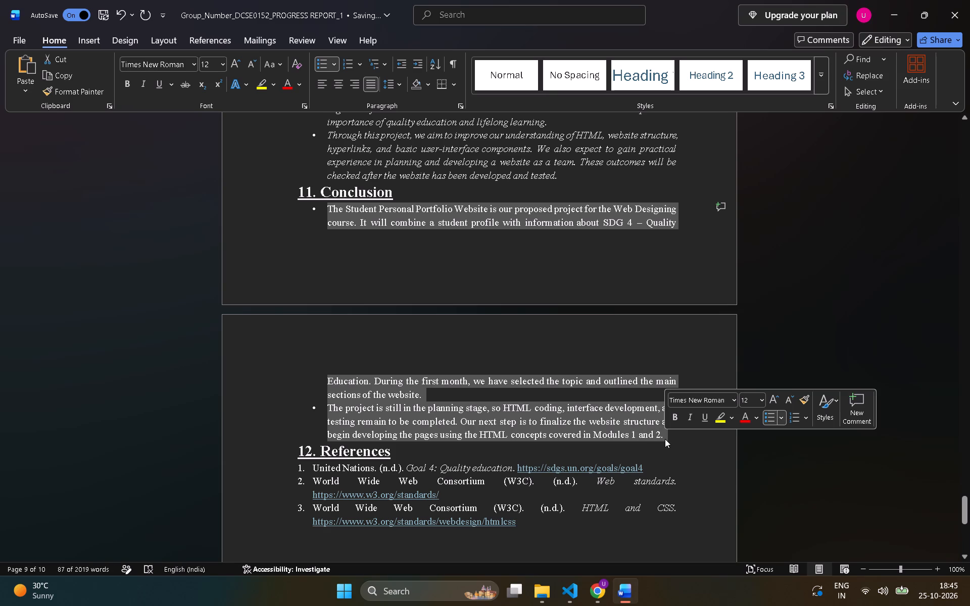
pyautogui.click(690, 419)
pyautogui.scroll(1, 645, 355)
pyautogui.click(542, 292)
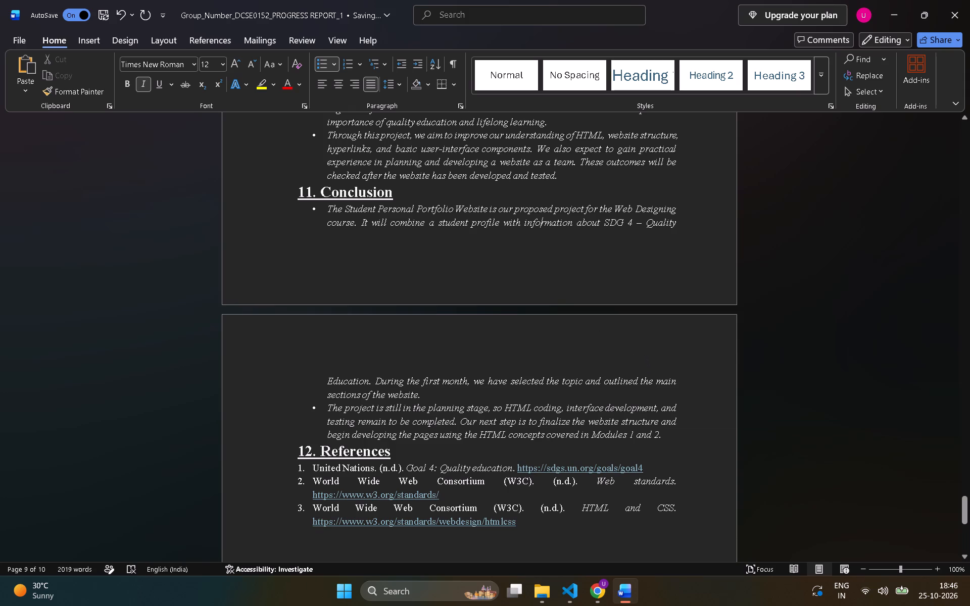
# Italicize the Findings bullet paragraph of Module 2, including the part that continues on the following page.
pyautogui.scroll(1, 538, 273)
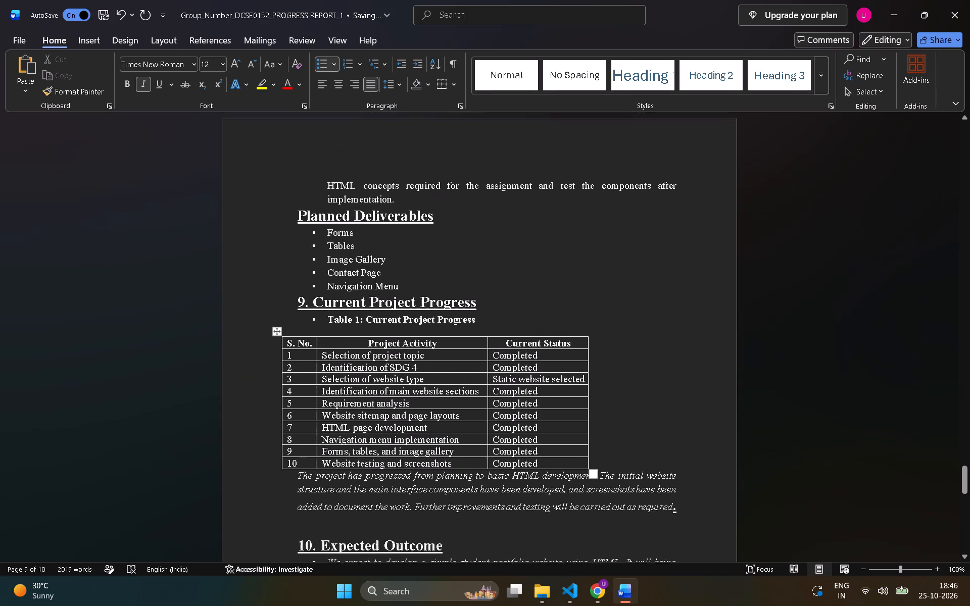
pyautogui.scroll(1, 538, 273)
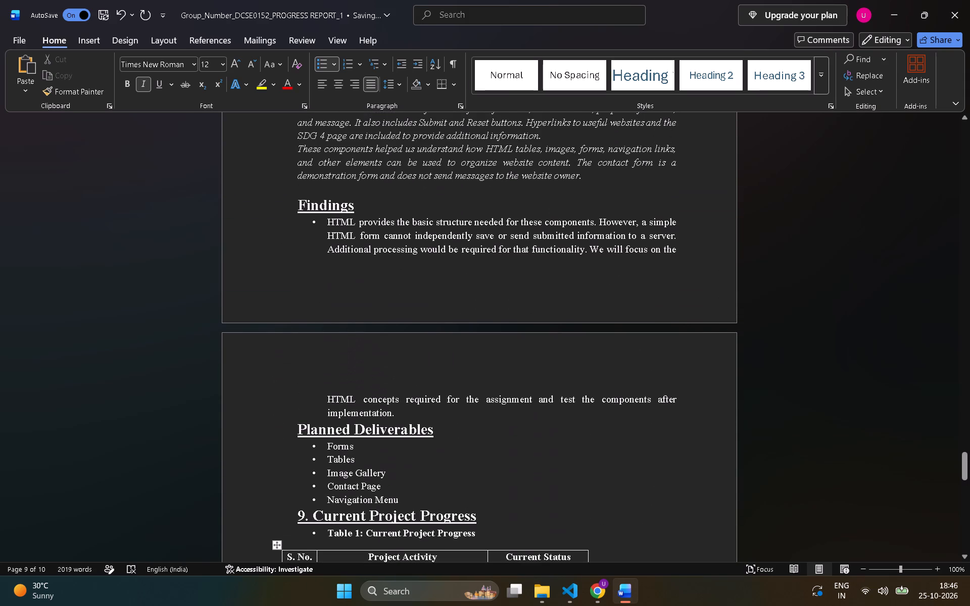
pyautogui.moveTo(330, 220); pyautogui.dragTo(346, 233)
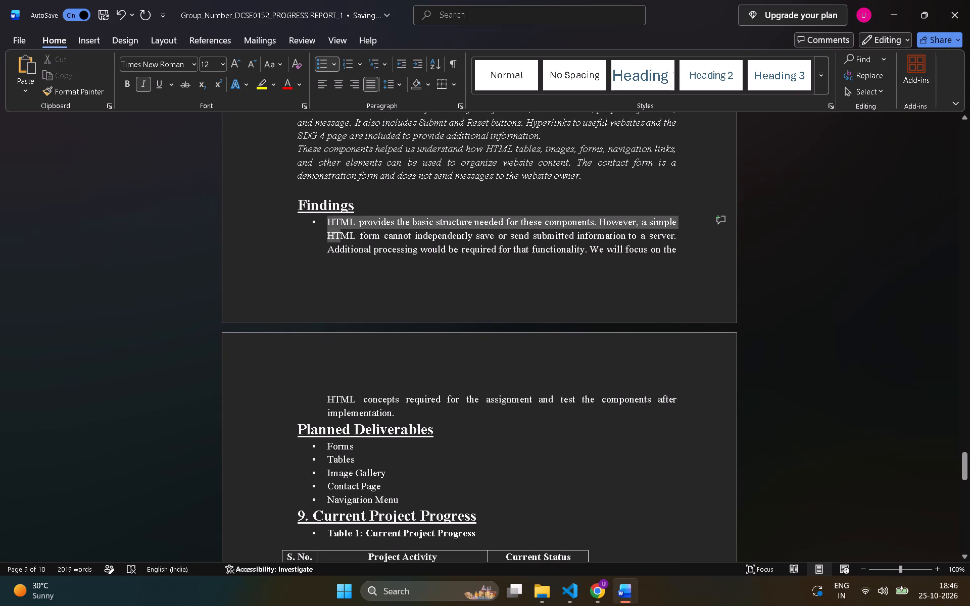
pyautogui.moveTo(346, 233); pyautogui.dragTo(498, 405)
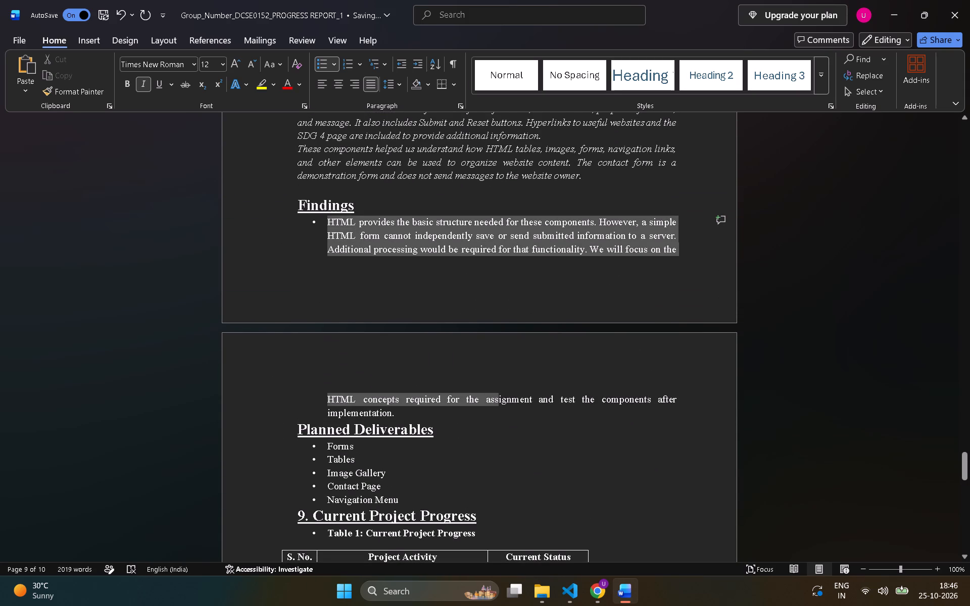
pyautogui.moveTo(498, 405); pyautogui.dragTo(494, 414)
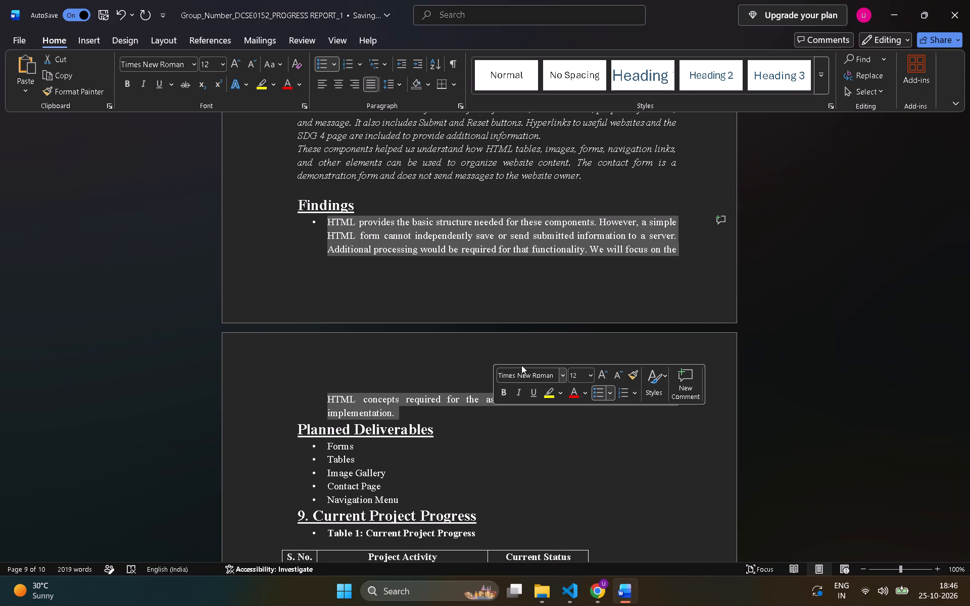
pyautogui.click(515, 389)
pyautogui.click(483, 344)
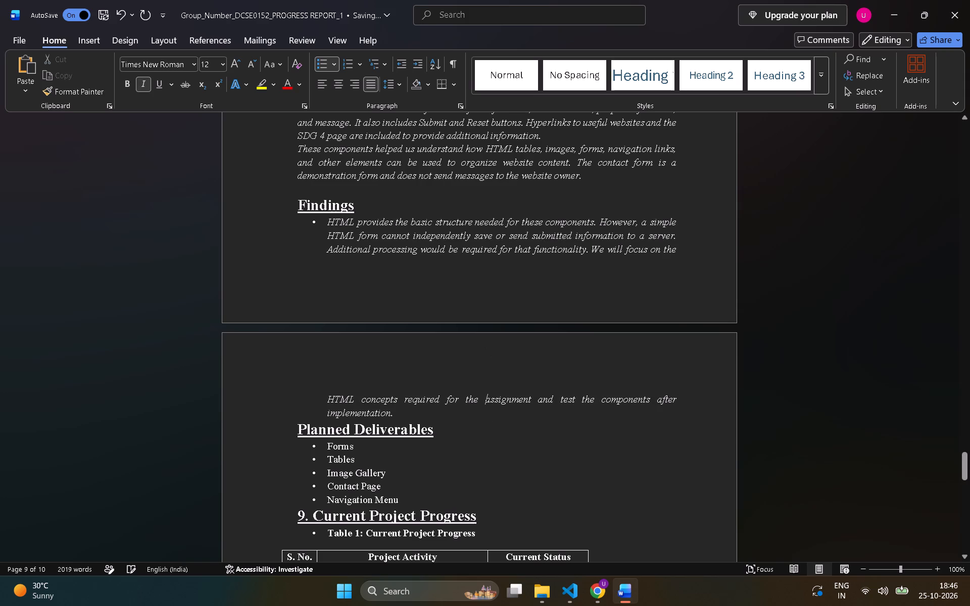